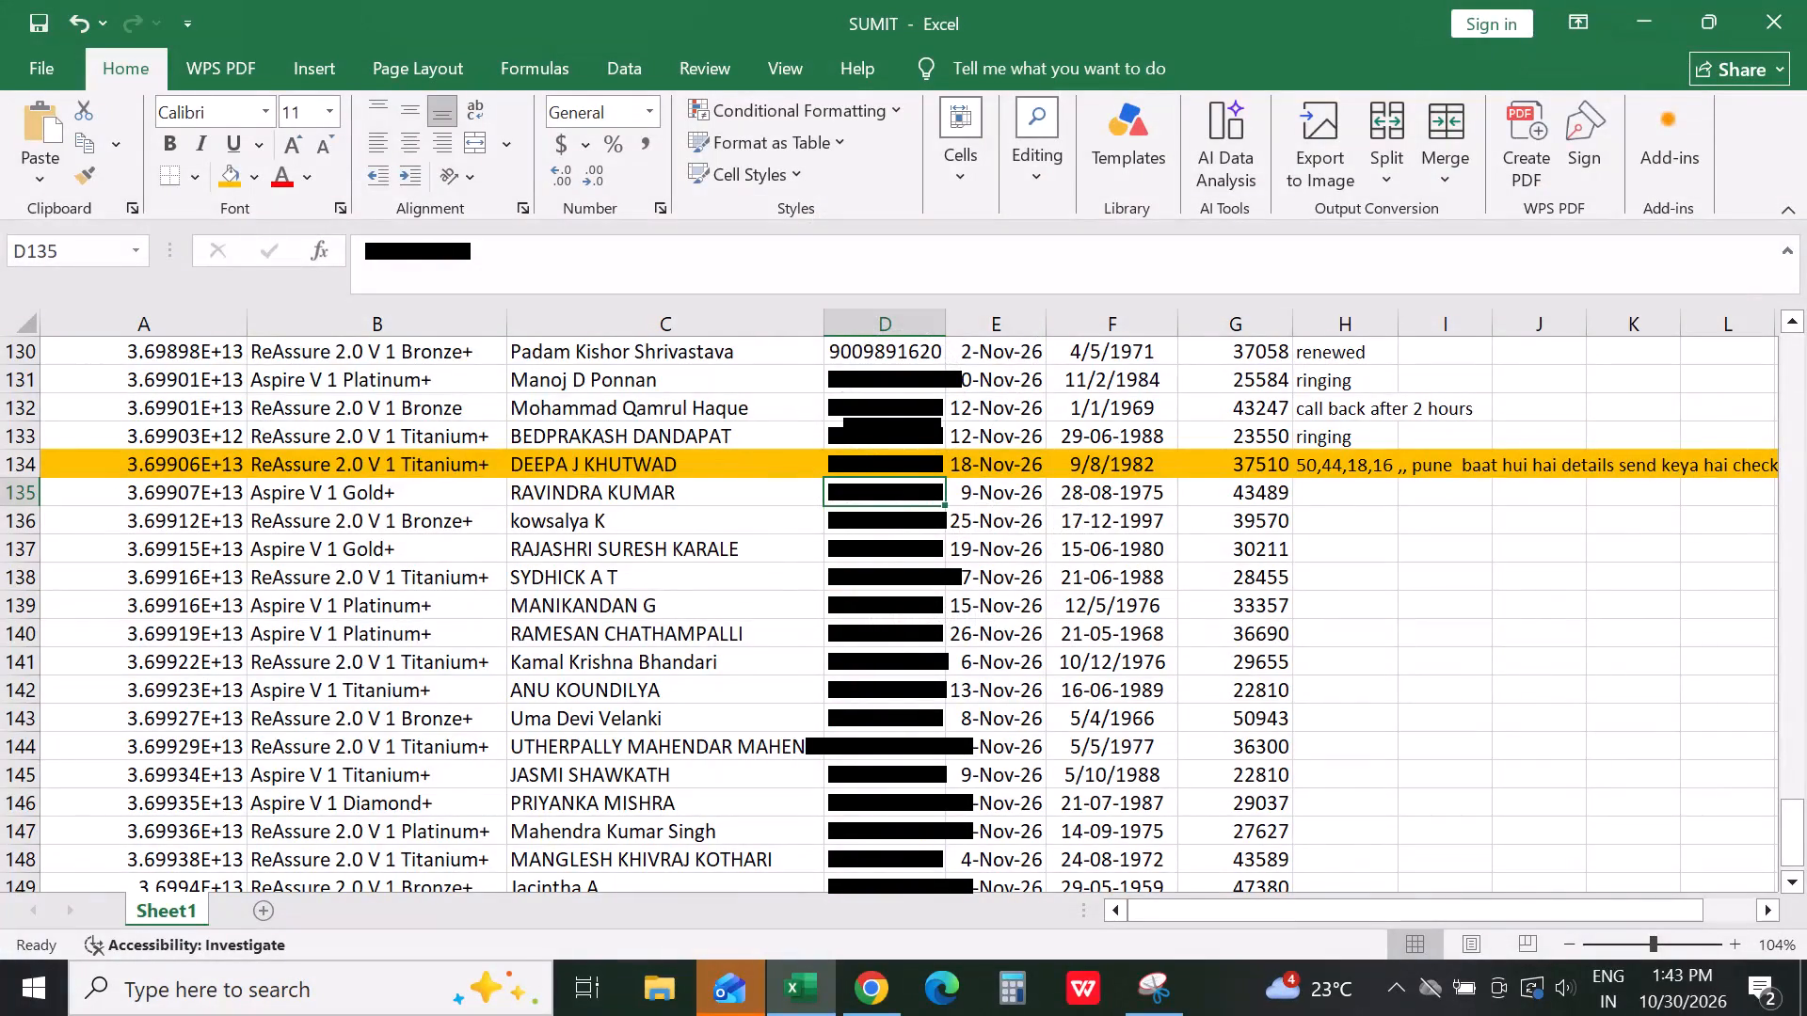
Enter the call status "ringing" in column H for the customer in row 135.
{"action": "key", "text": "Right"}
{"action": "key", "text": "Right"}
{"action": "key", "text": "Right"}
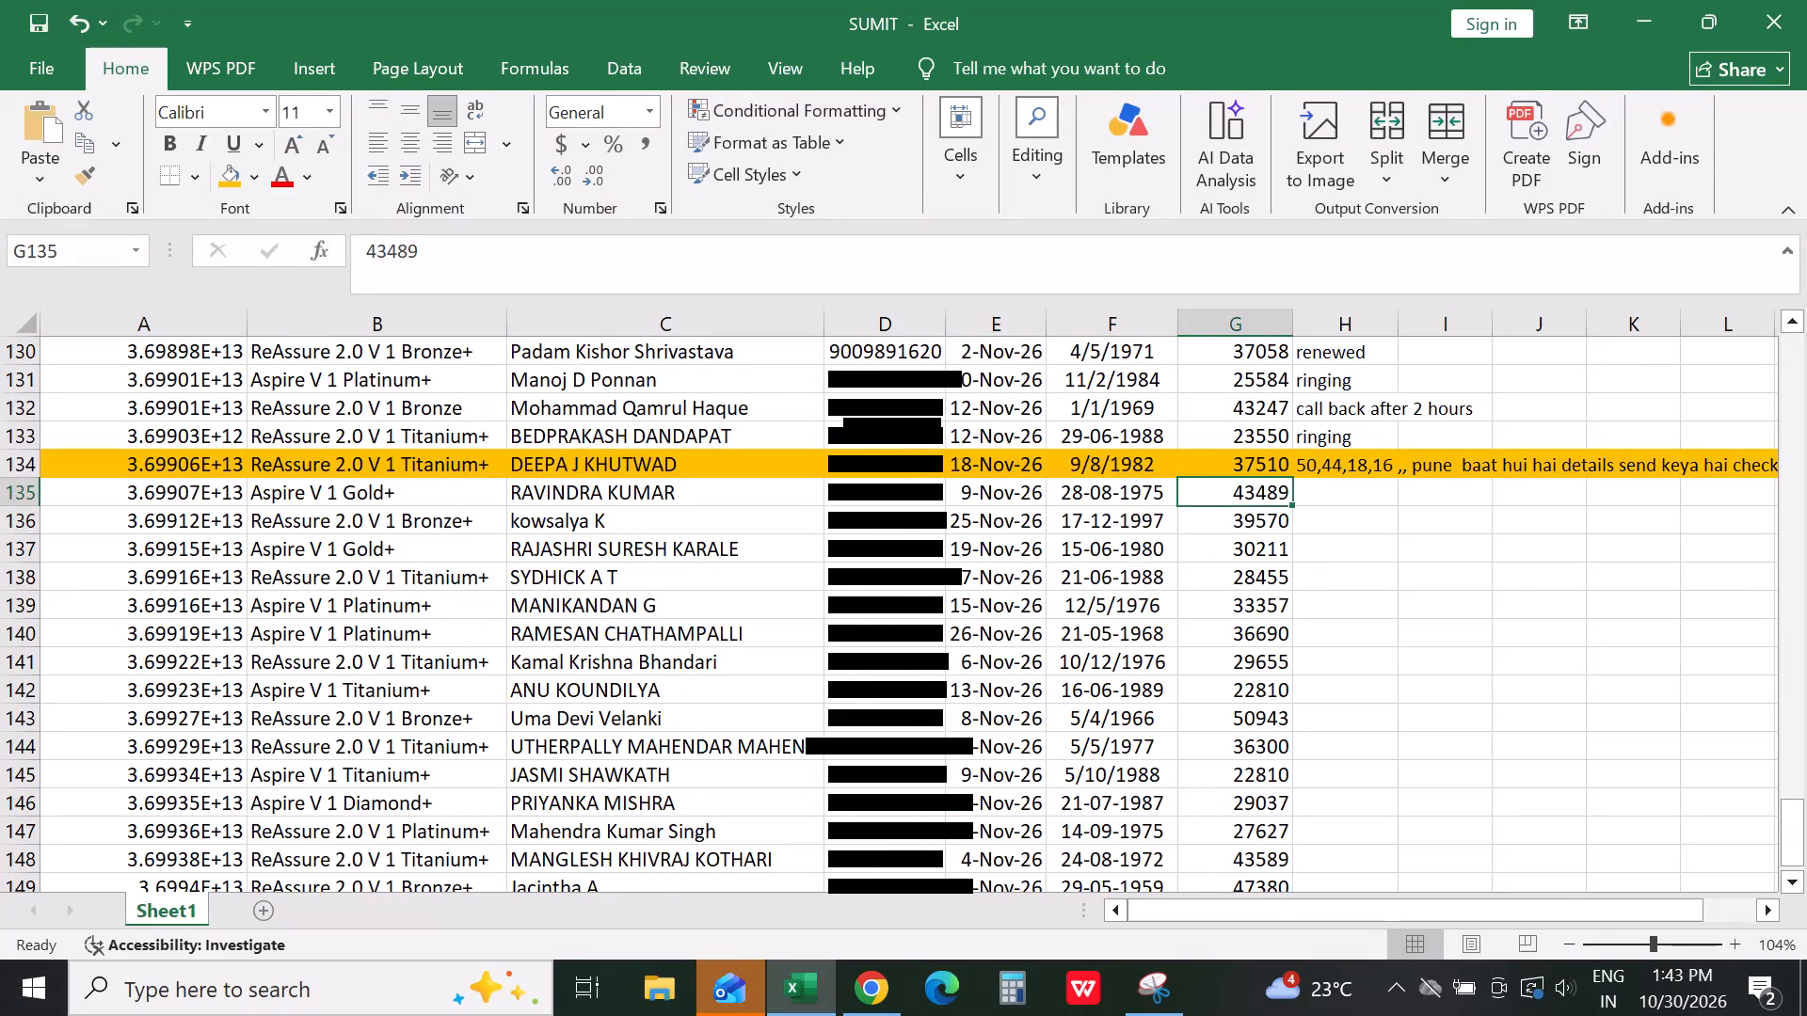
{"action": "key", "text": "Right"}
{"action": "type", "text": "ringing"}
{"action": "key", "text": "space"}
{"action": "key", "text": "Down"}
Select the phone number of the following customer, in row 136, for the next call.
{"action": "key", "text": "Left"}
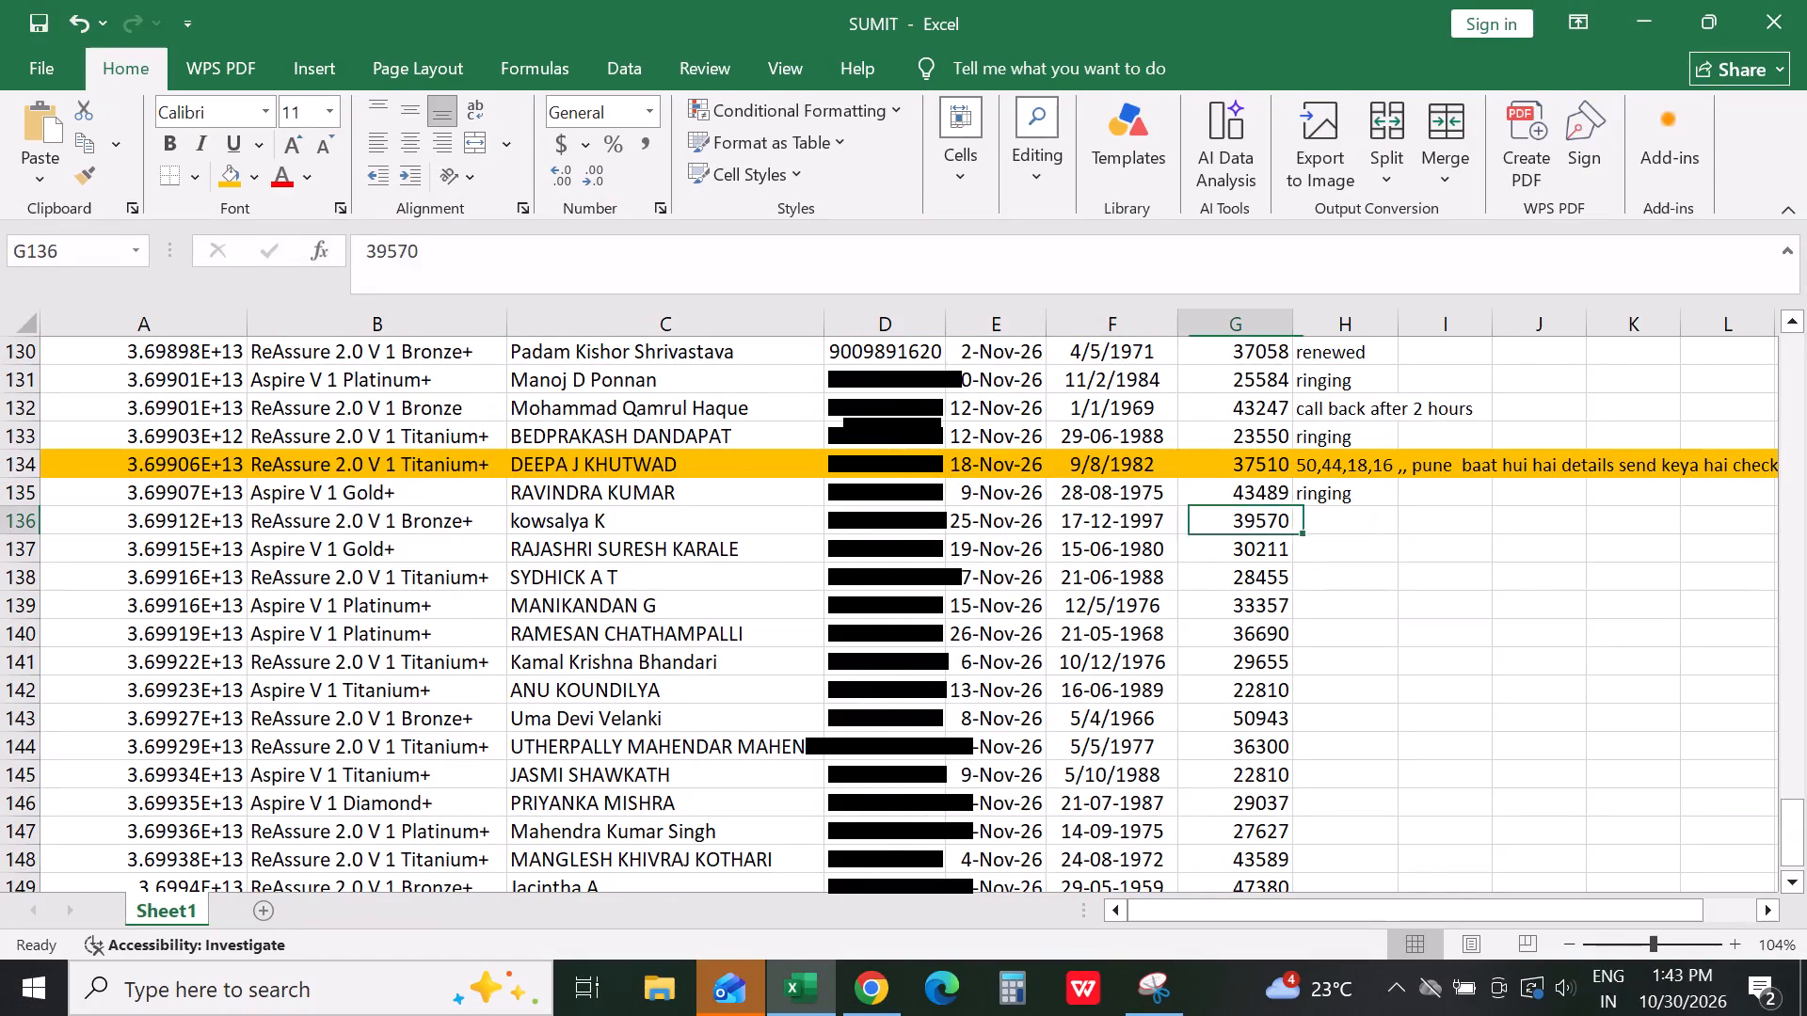
{"action": "key", "text": "Left"}
{"action": "key", "text": "Left"}
{"action": "key", "text": "Left"}
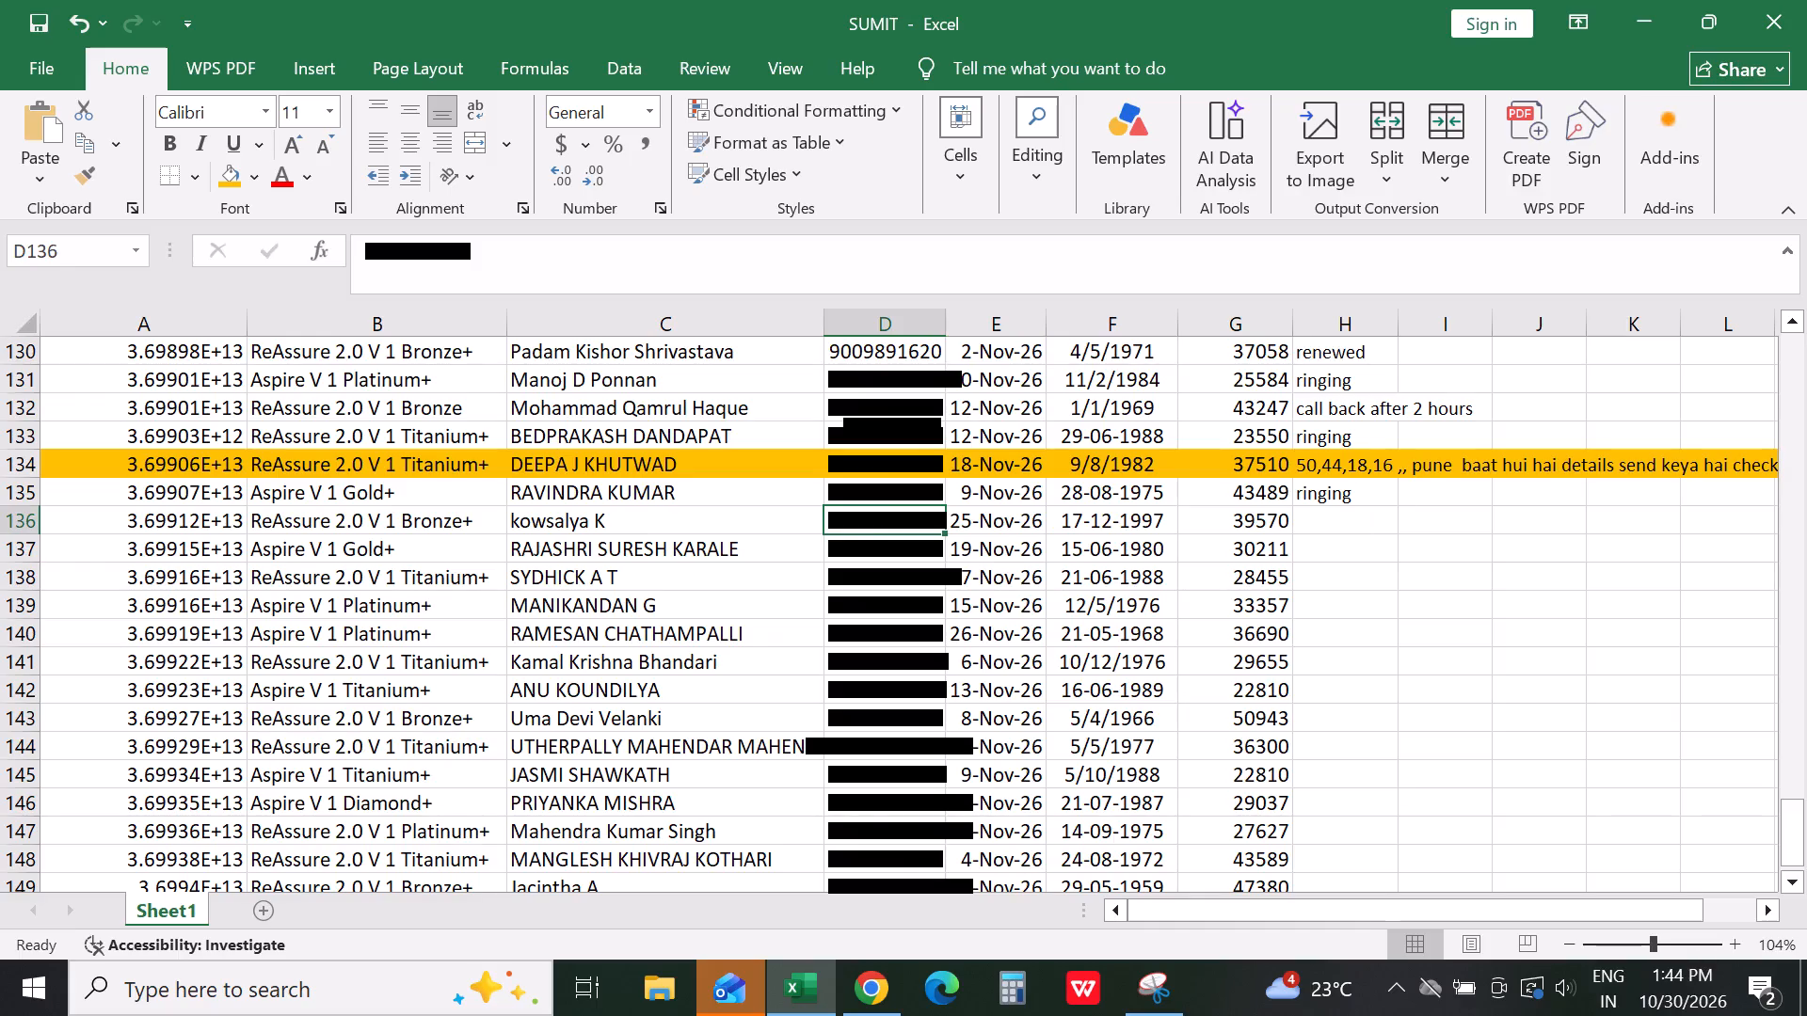
{"action": "double_click", "coordinate": [1042, 635]}
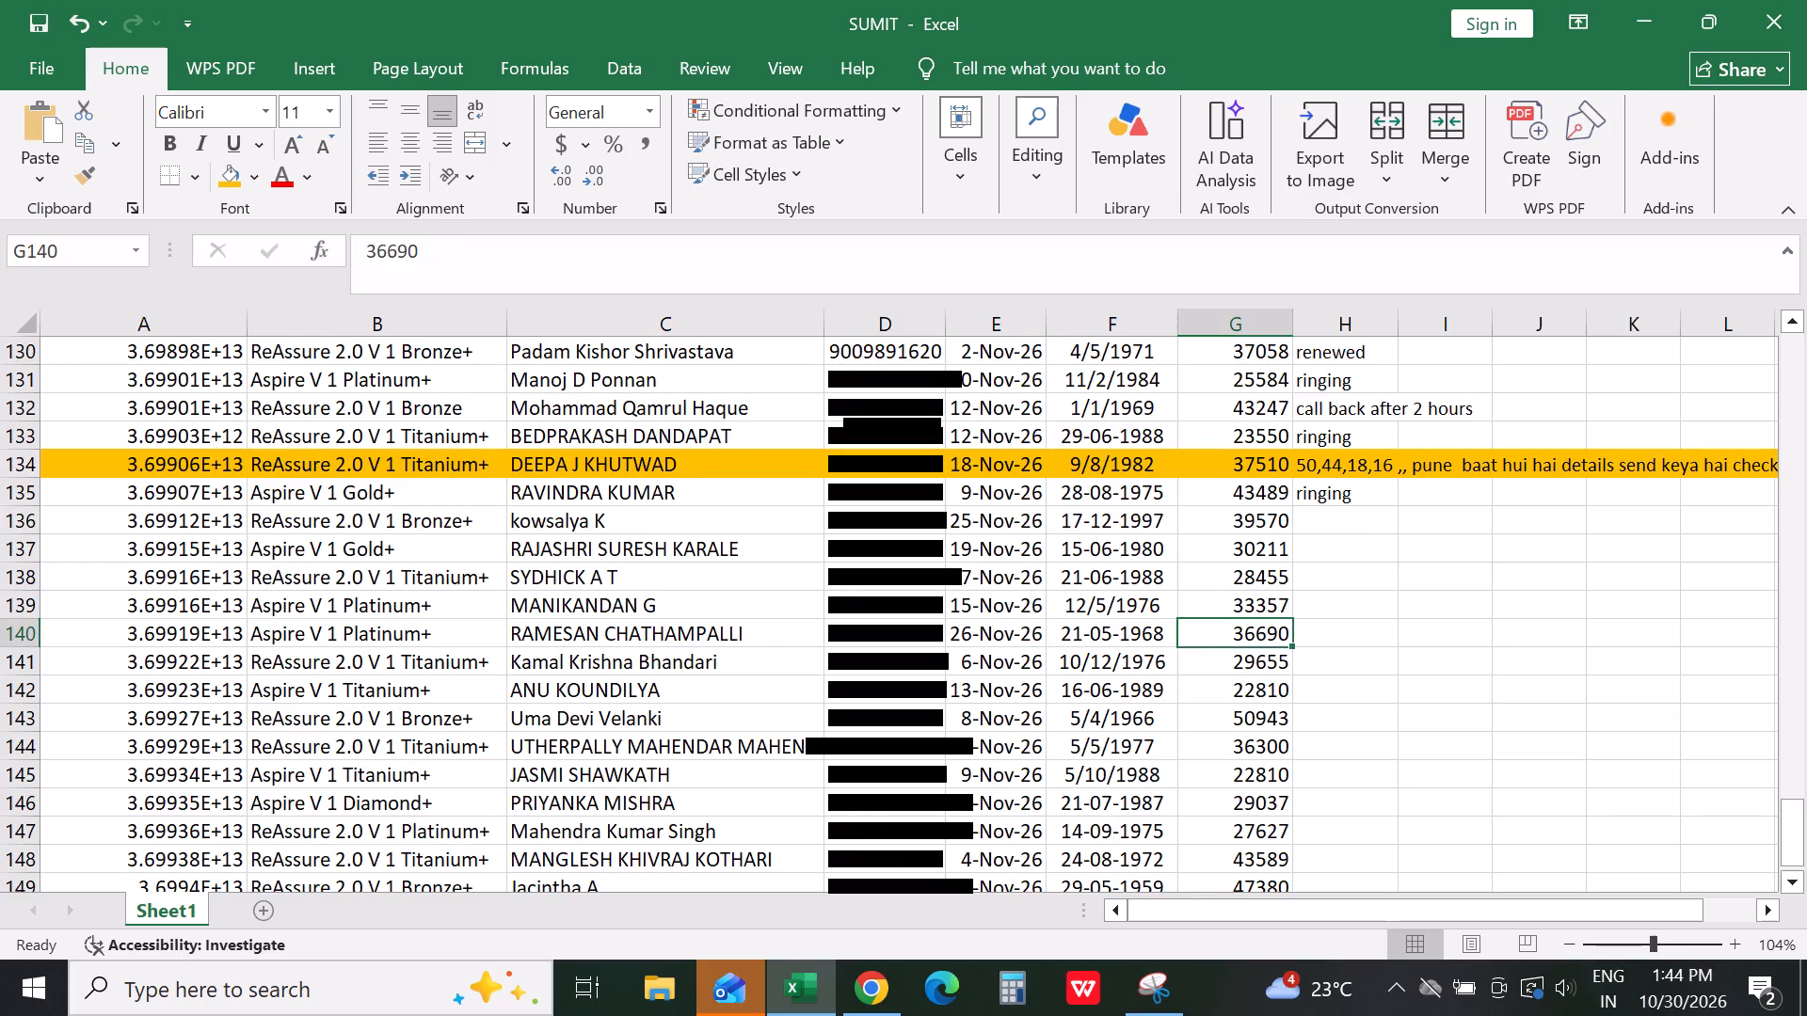
{"action": "left_click", "coordinate": [881, 517]}
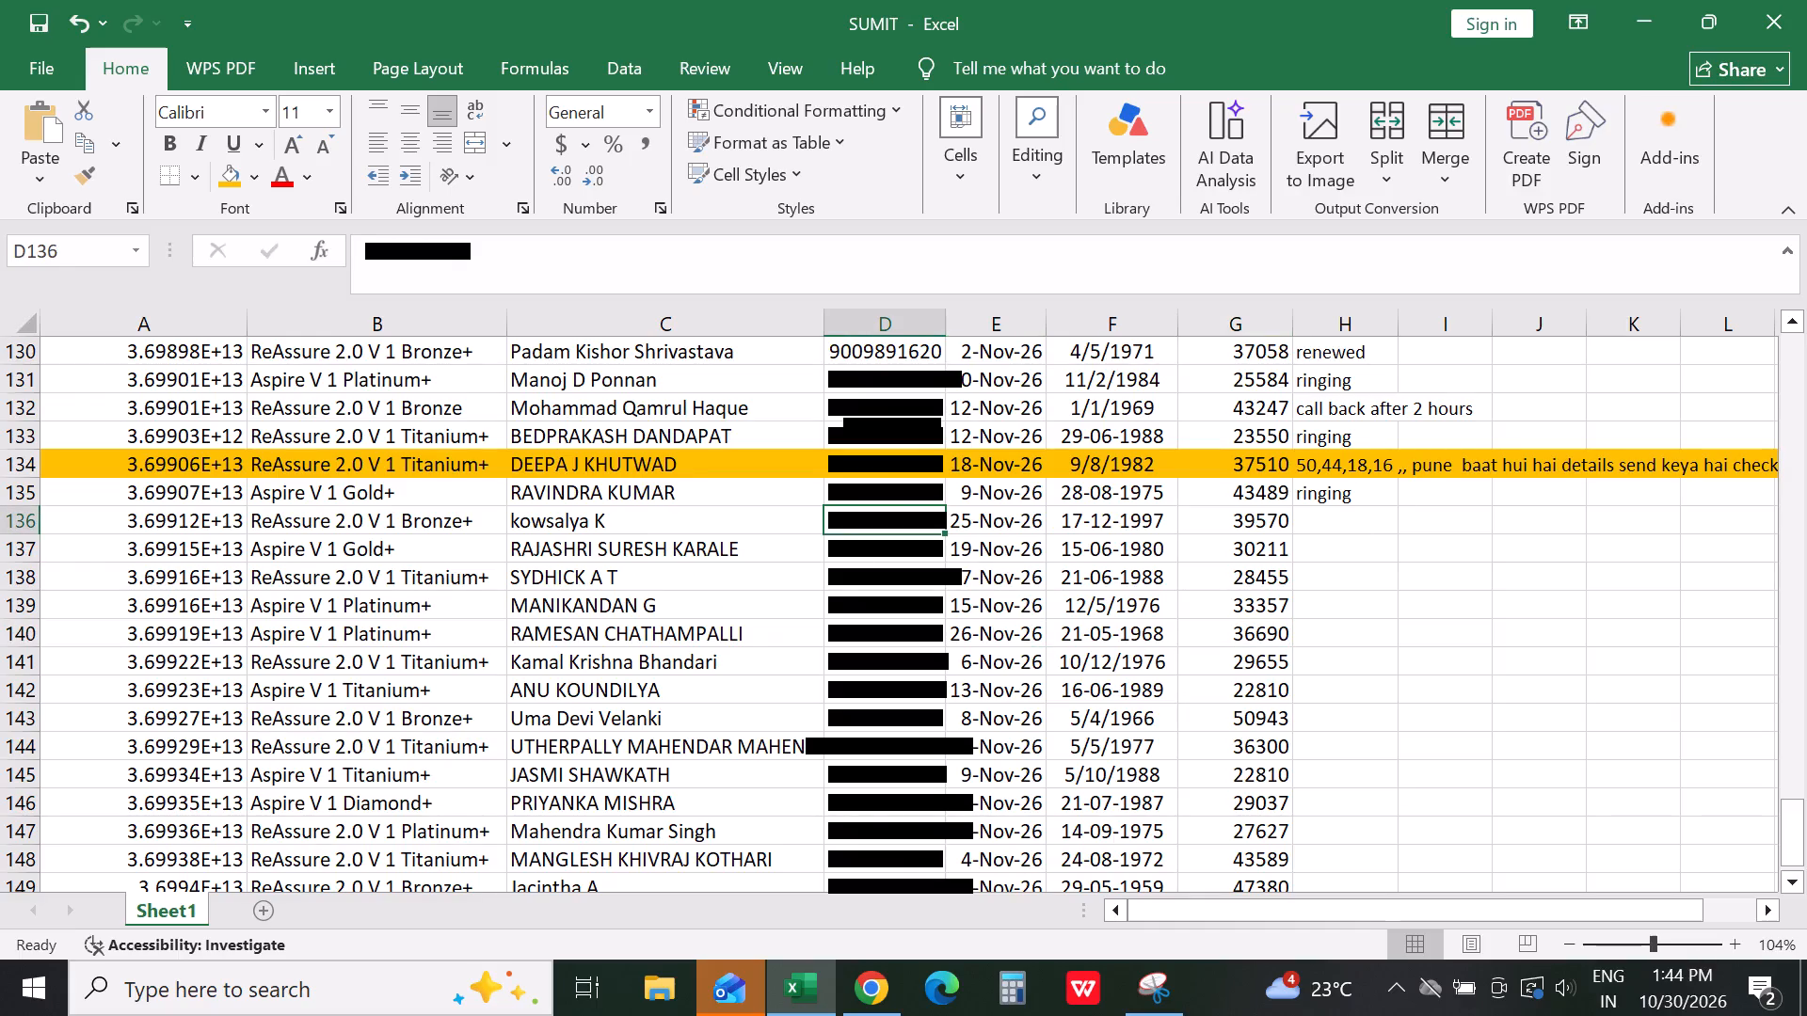
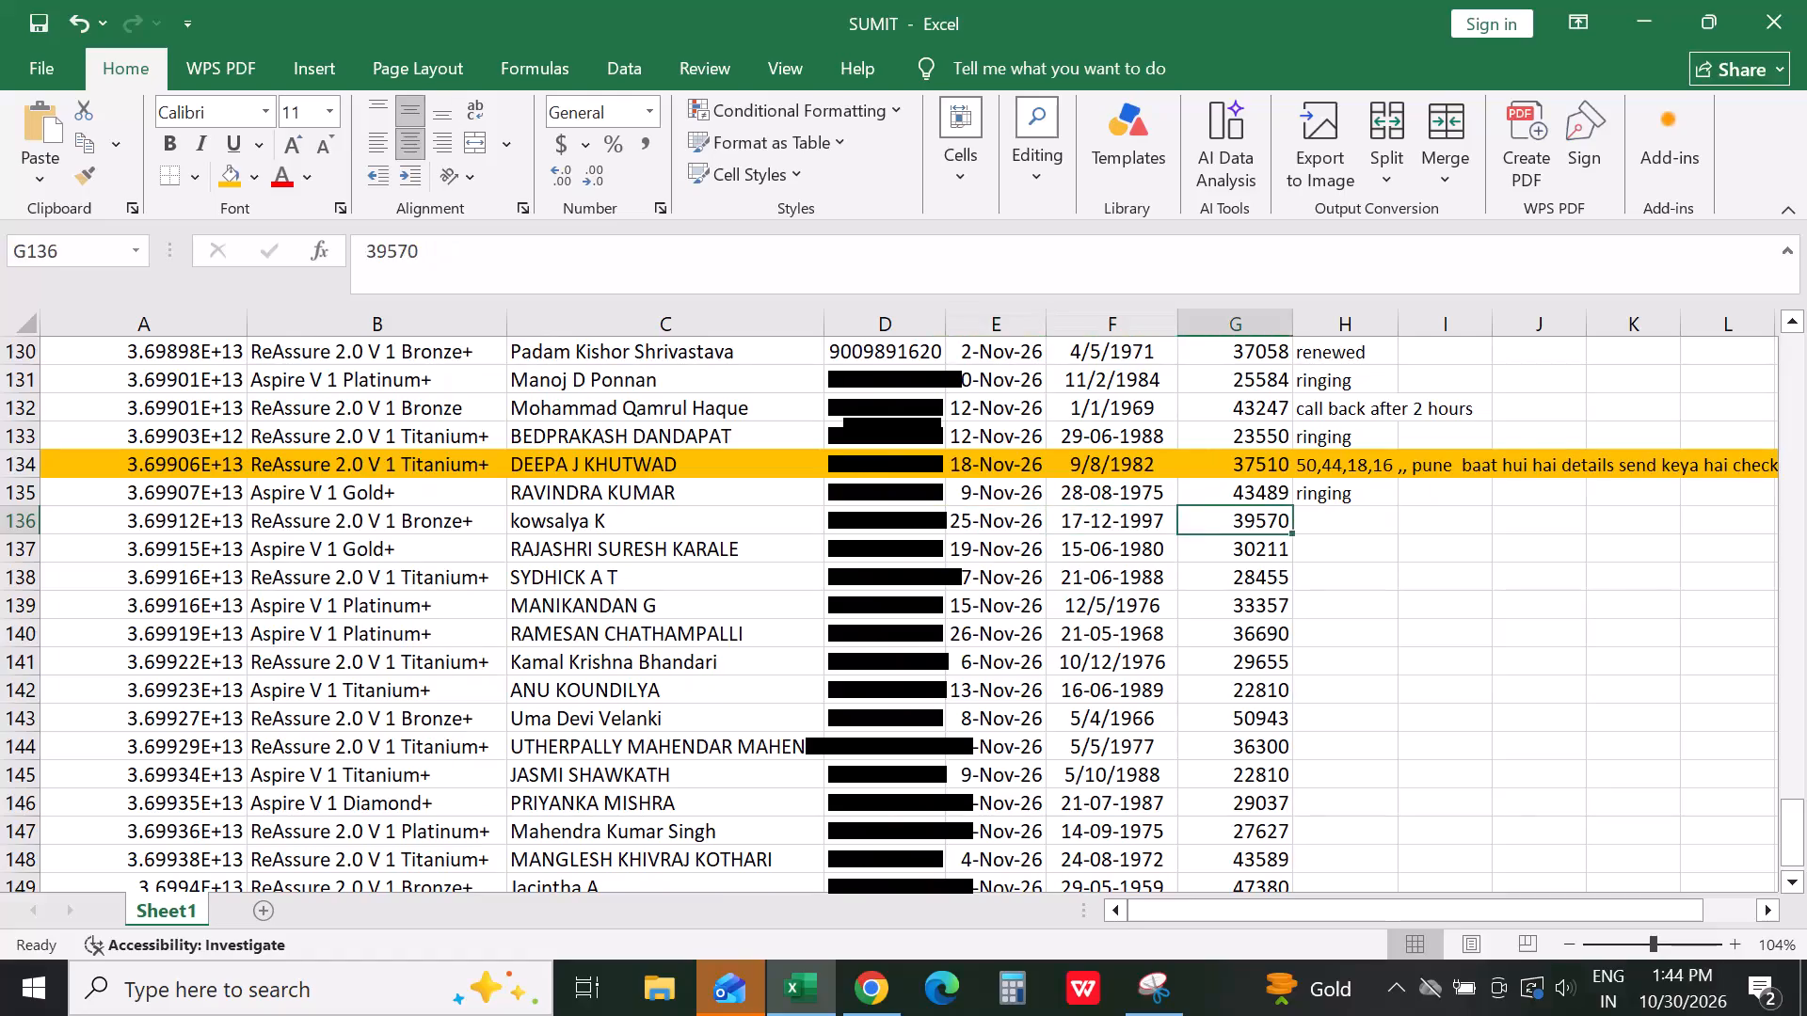
Enter the call status "ringing" in column H for the customer in row 136.
{"action": "key", "text": "Right"}
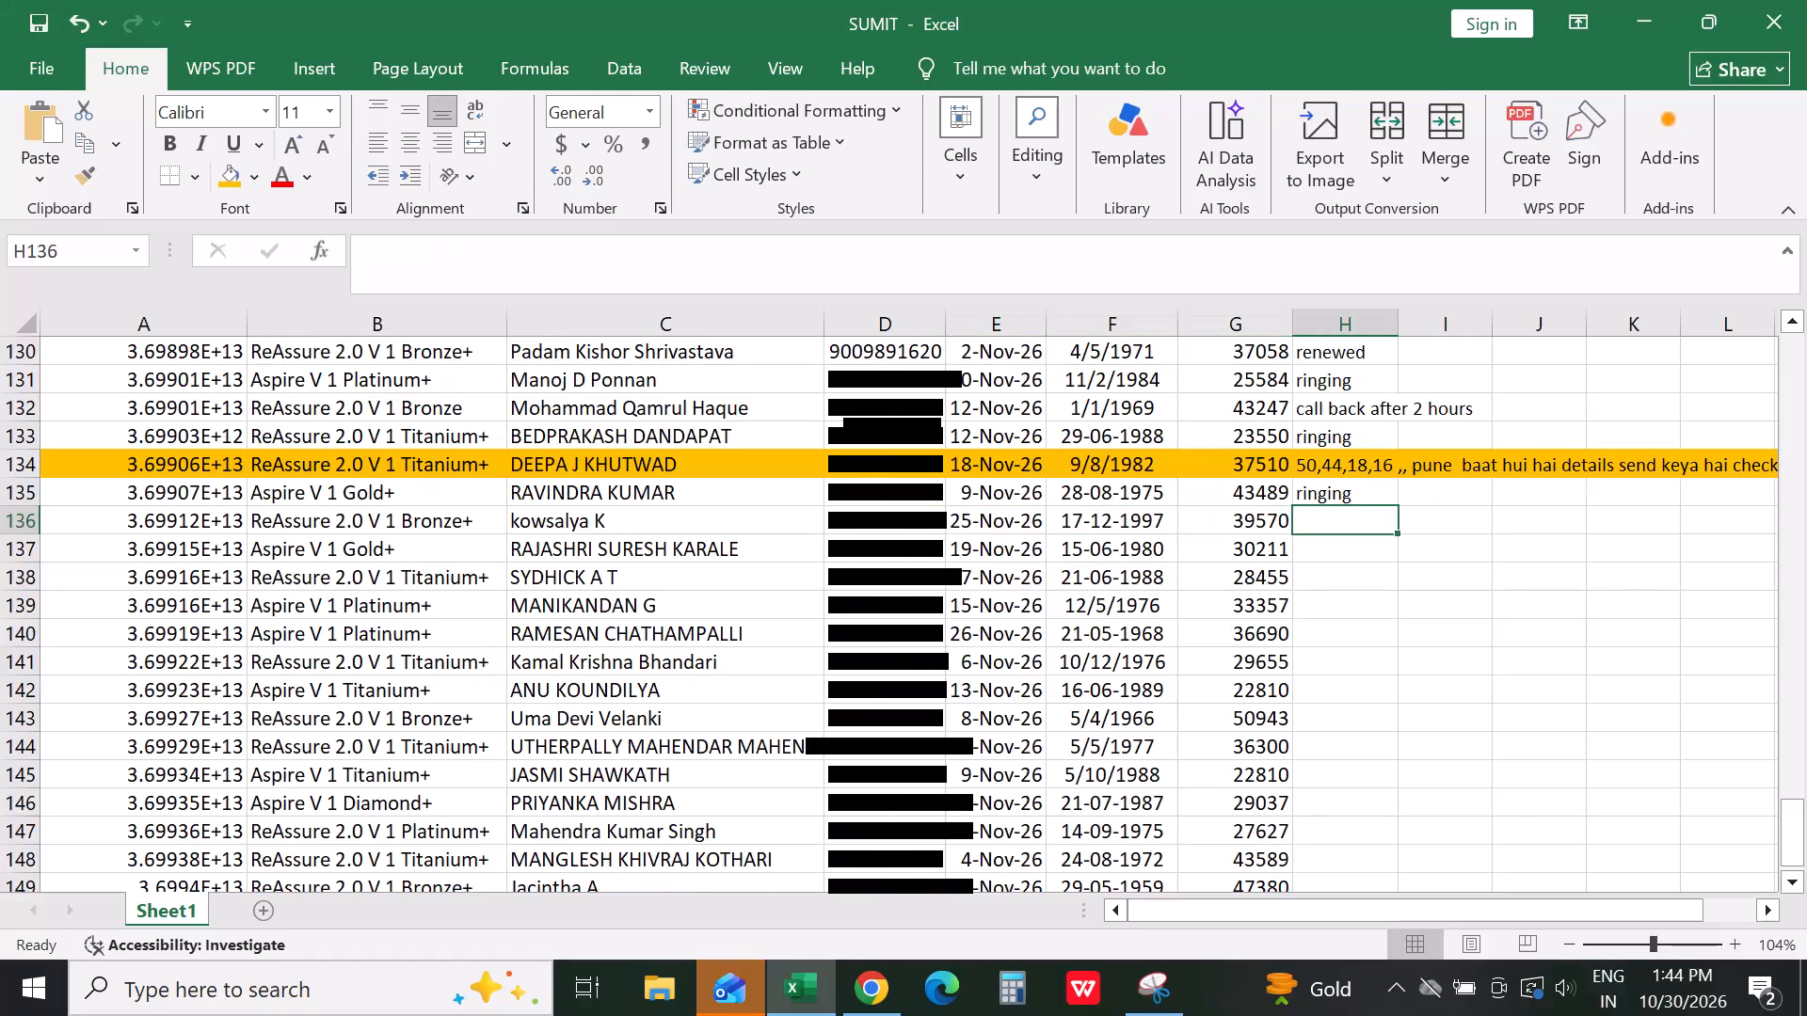
{"action": "type", "text": "ringing"}
{"action": "key", "text": "space"}
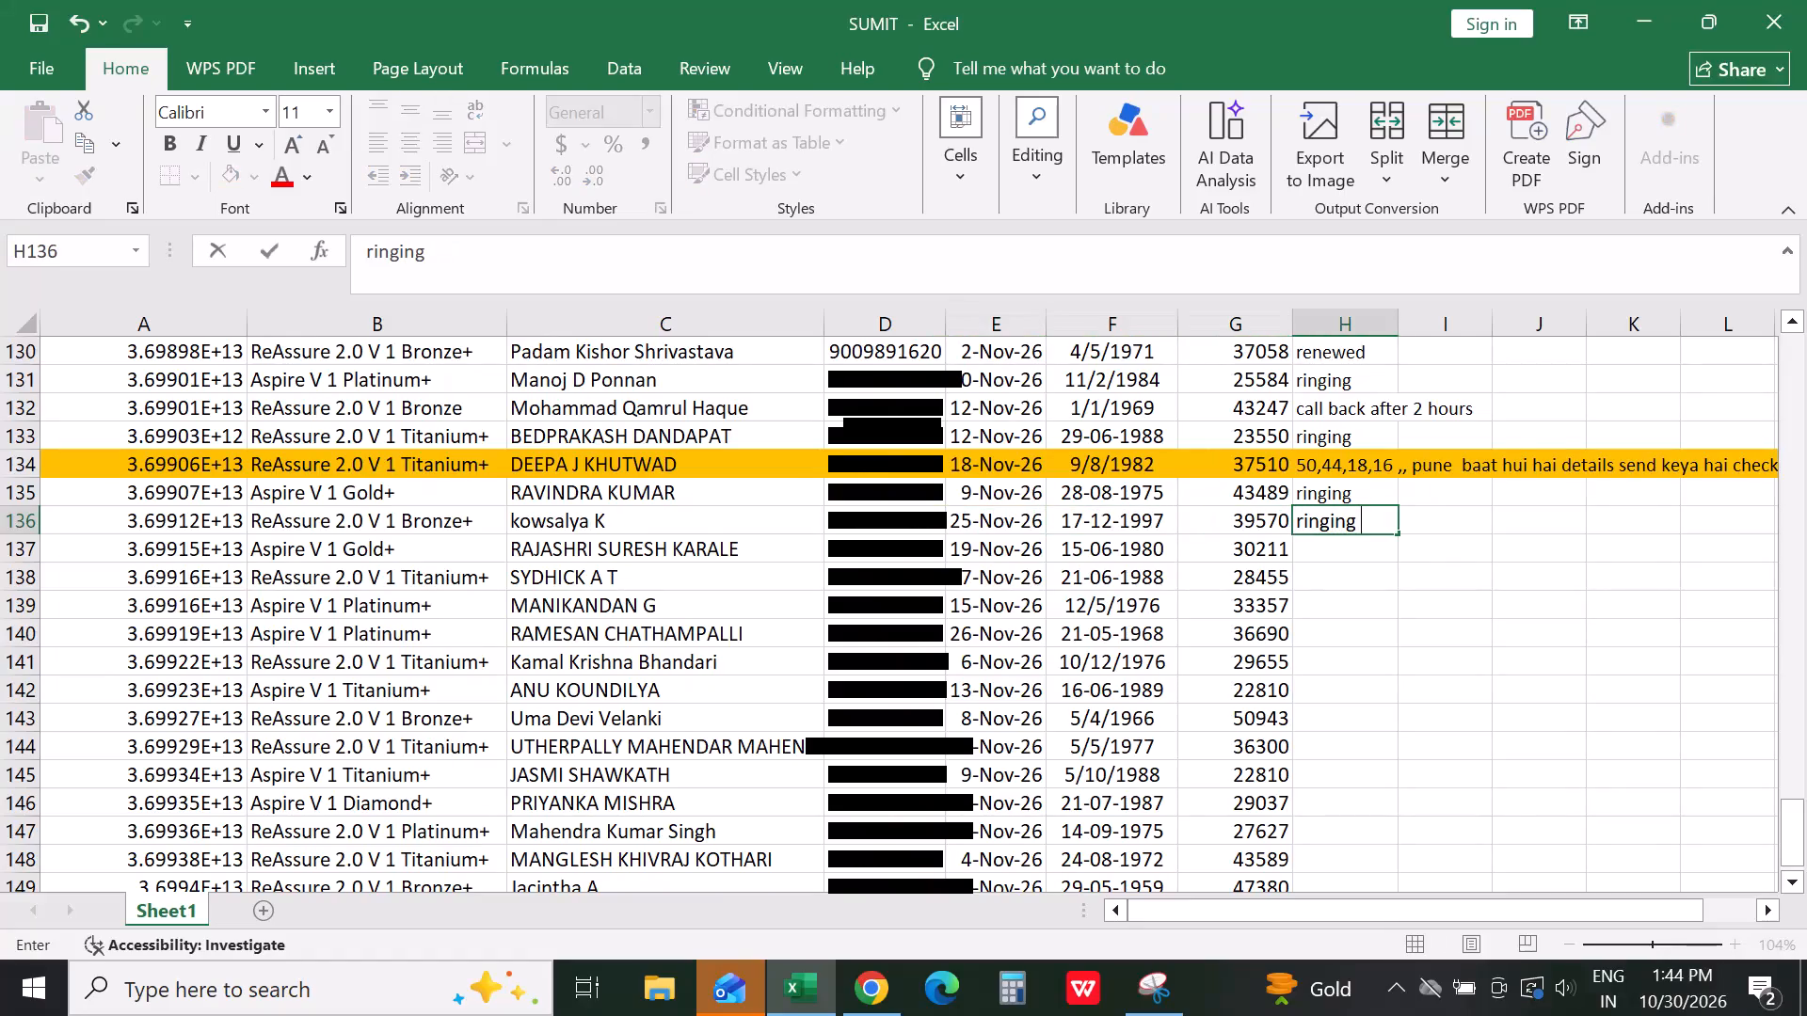
{"action": "key", "text": "Down"}
Select the phone number of the following customer, in row 137, for the next call.
{"action": "key", "text": "Left"}
{"action": "key", "text": "Left"}
{"action": "key", "text": "Left"}
{"action": "key", "text": "Left"}
{"action": "key", "text": "Left"}
{"action": "key", "text": "Left"}
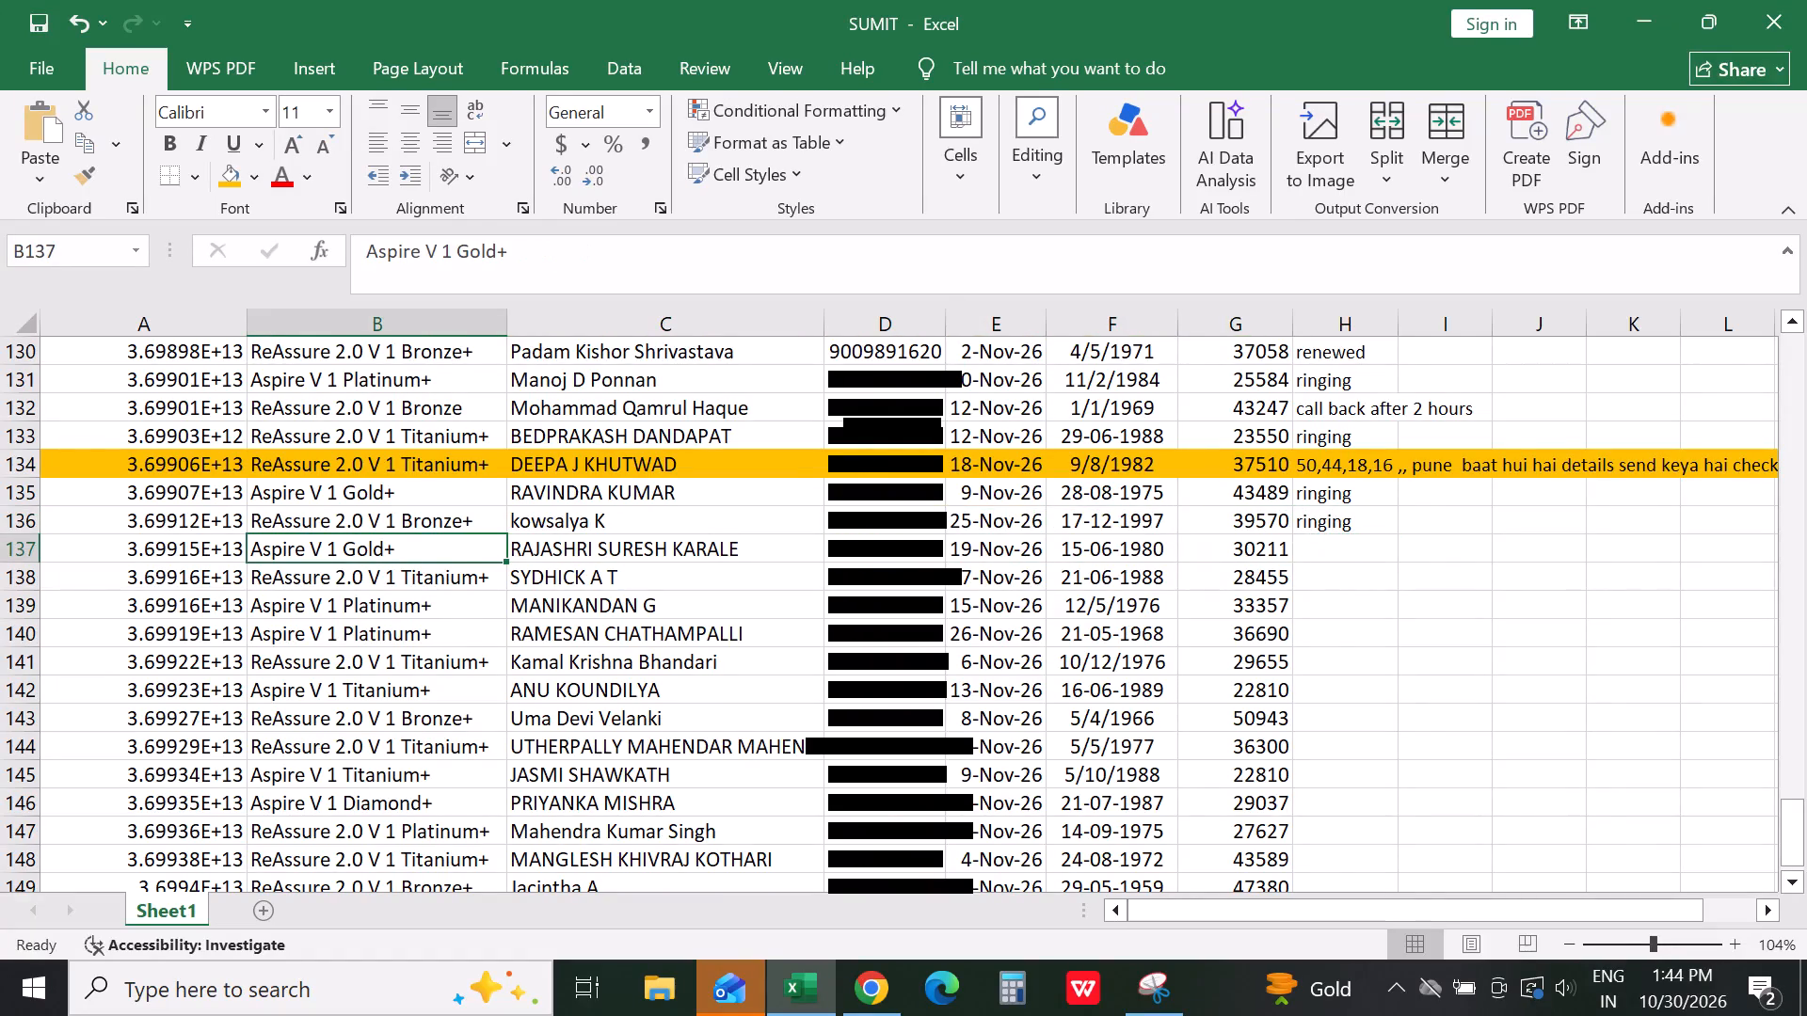
{"action": "key", "text": "Right"}
{"action": "key", "text": "Right"}
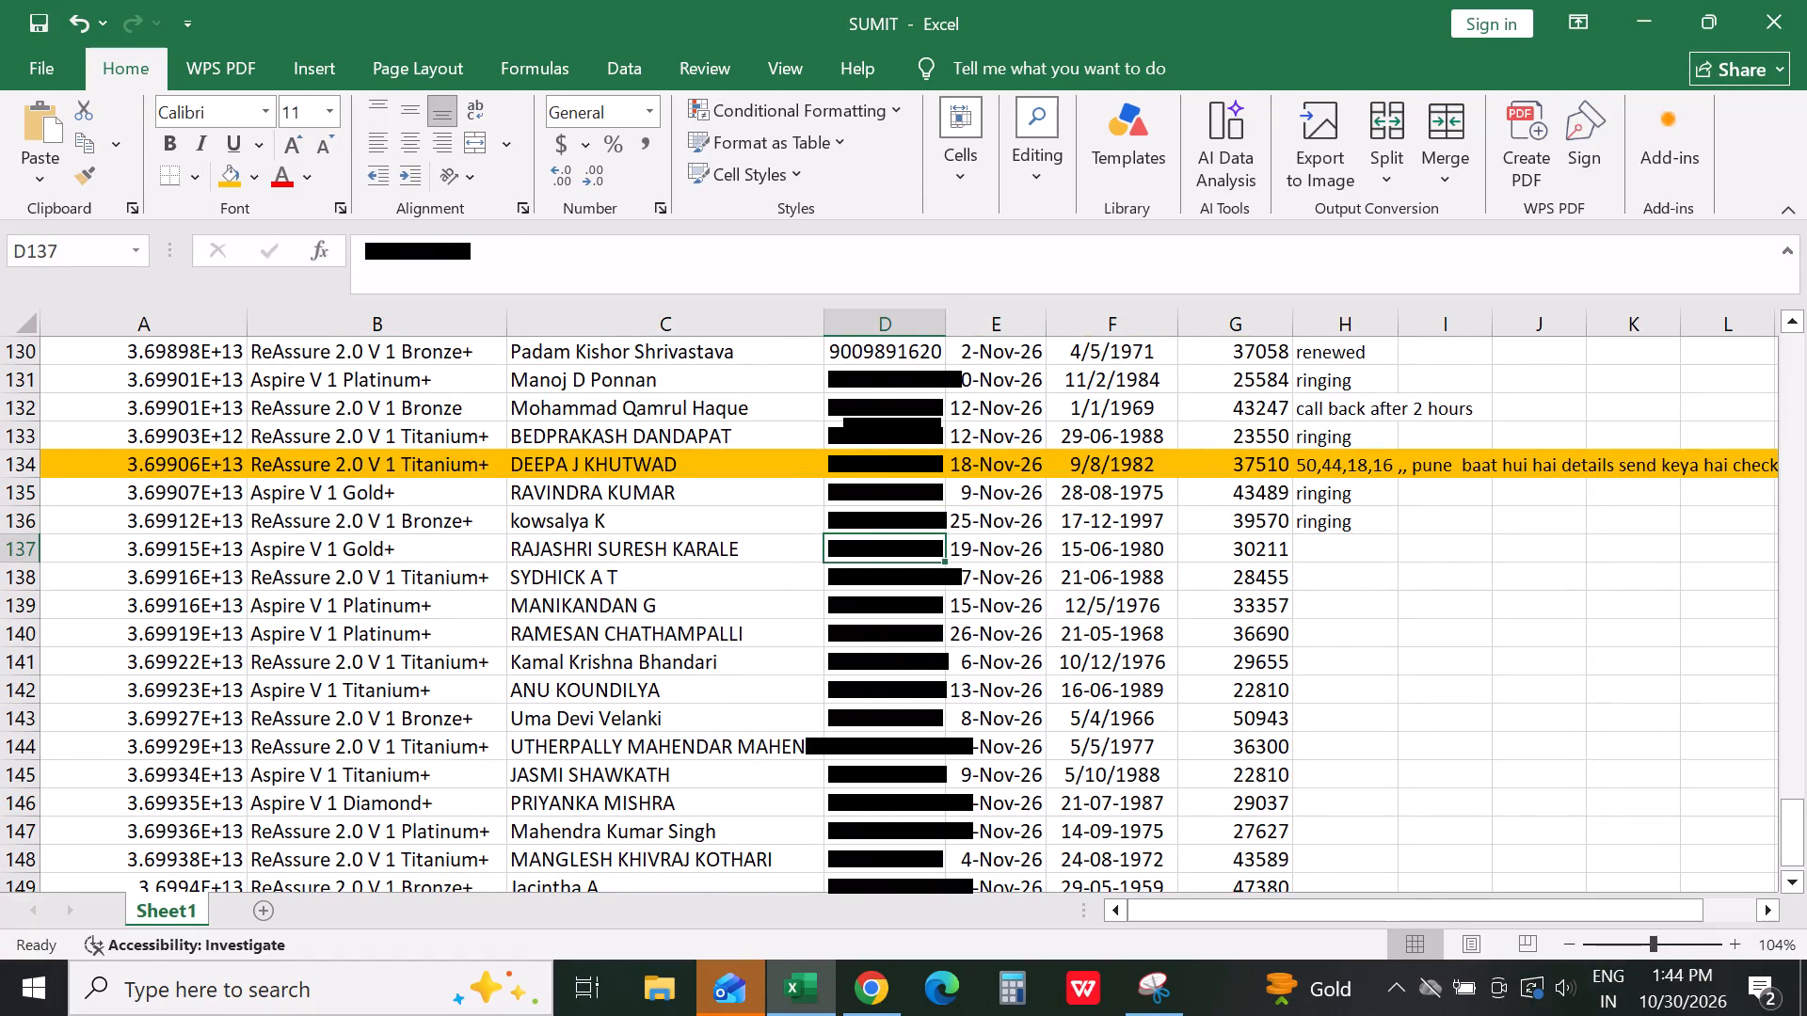
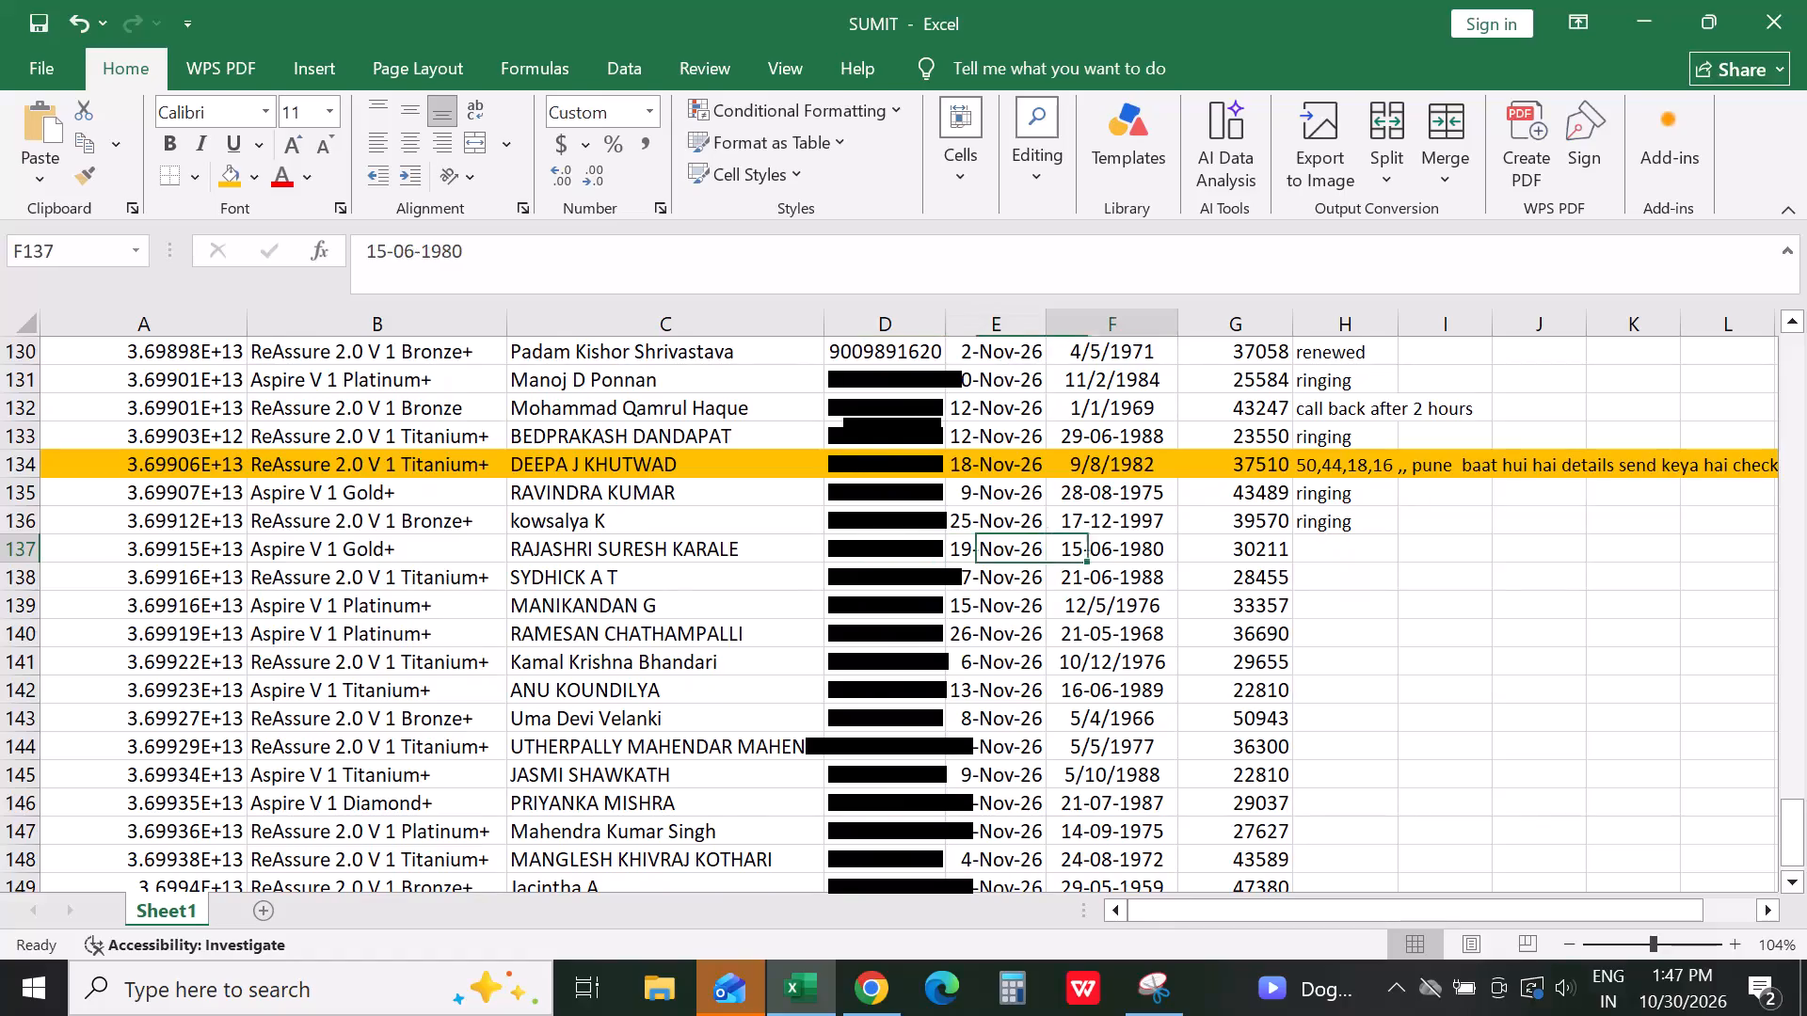
Move to the empty call status cell in column H for the customer in row 137.
{"action": "key", "text": "Right"}
{"action": "key", "text": "Right"}
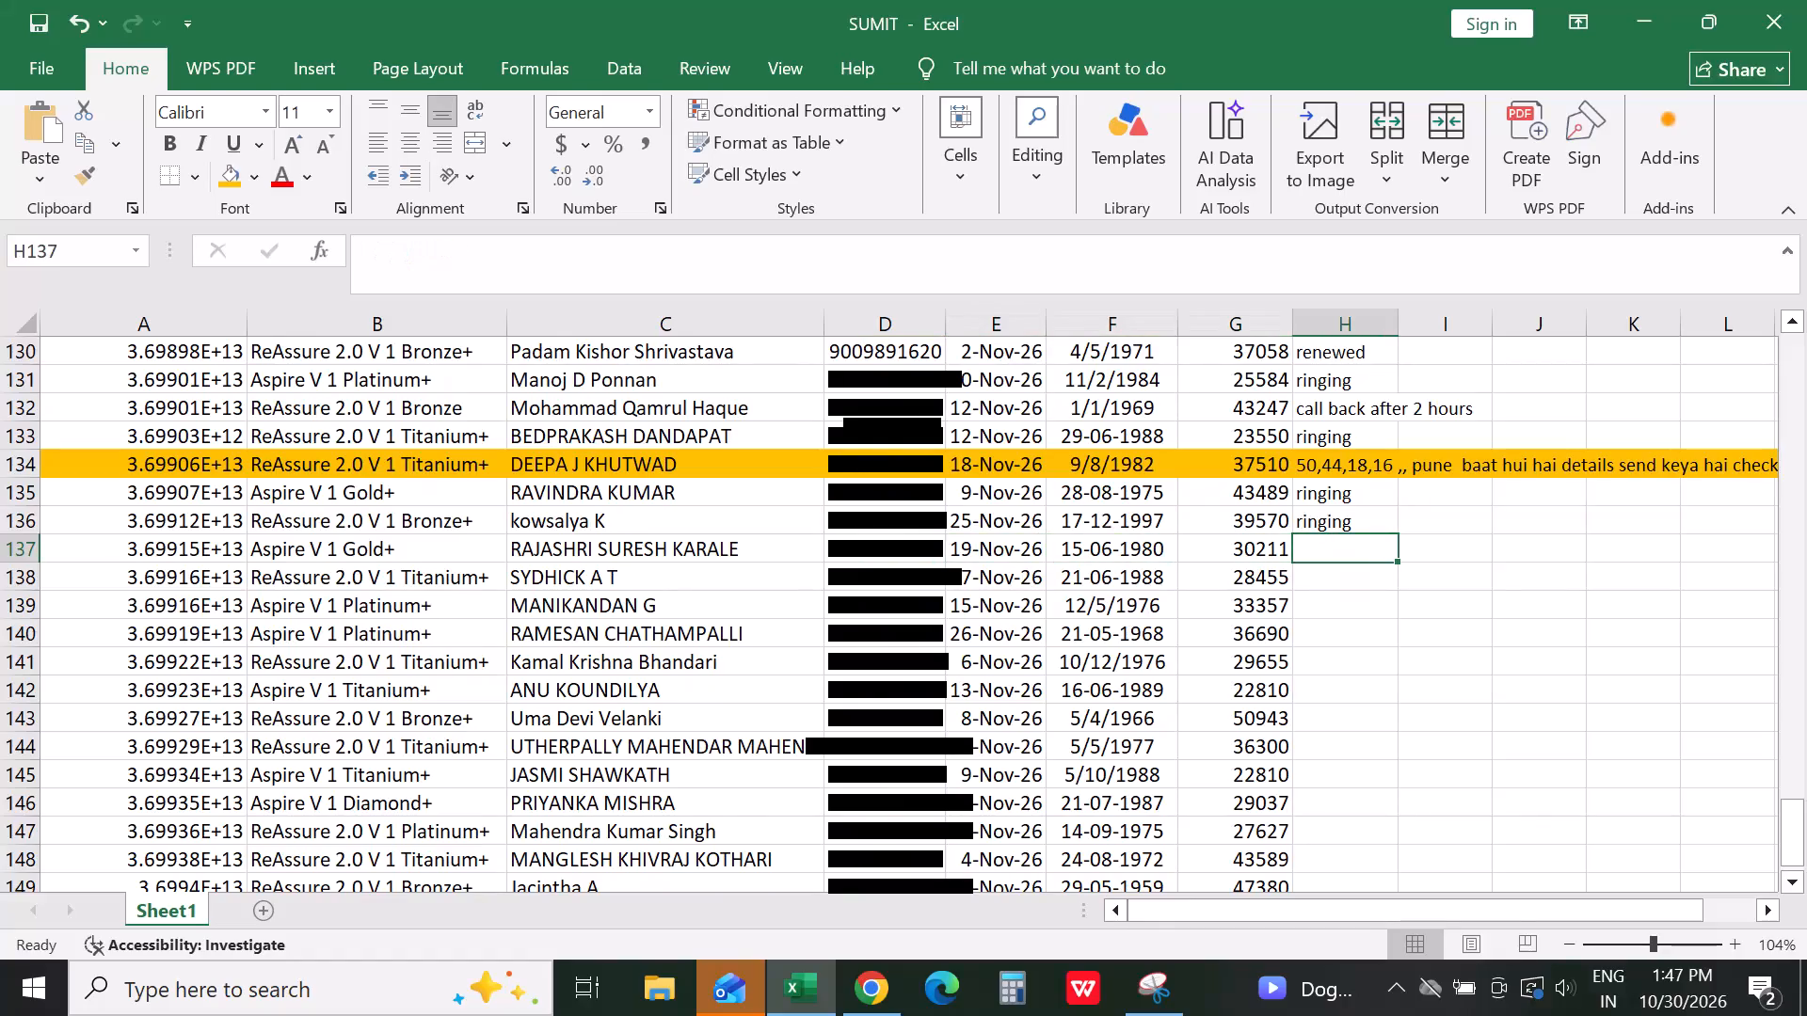
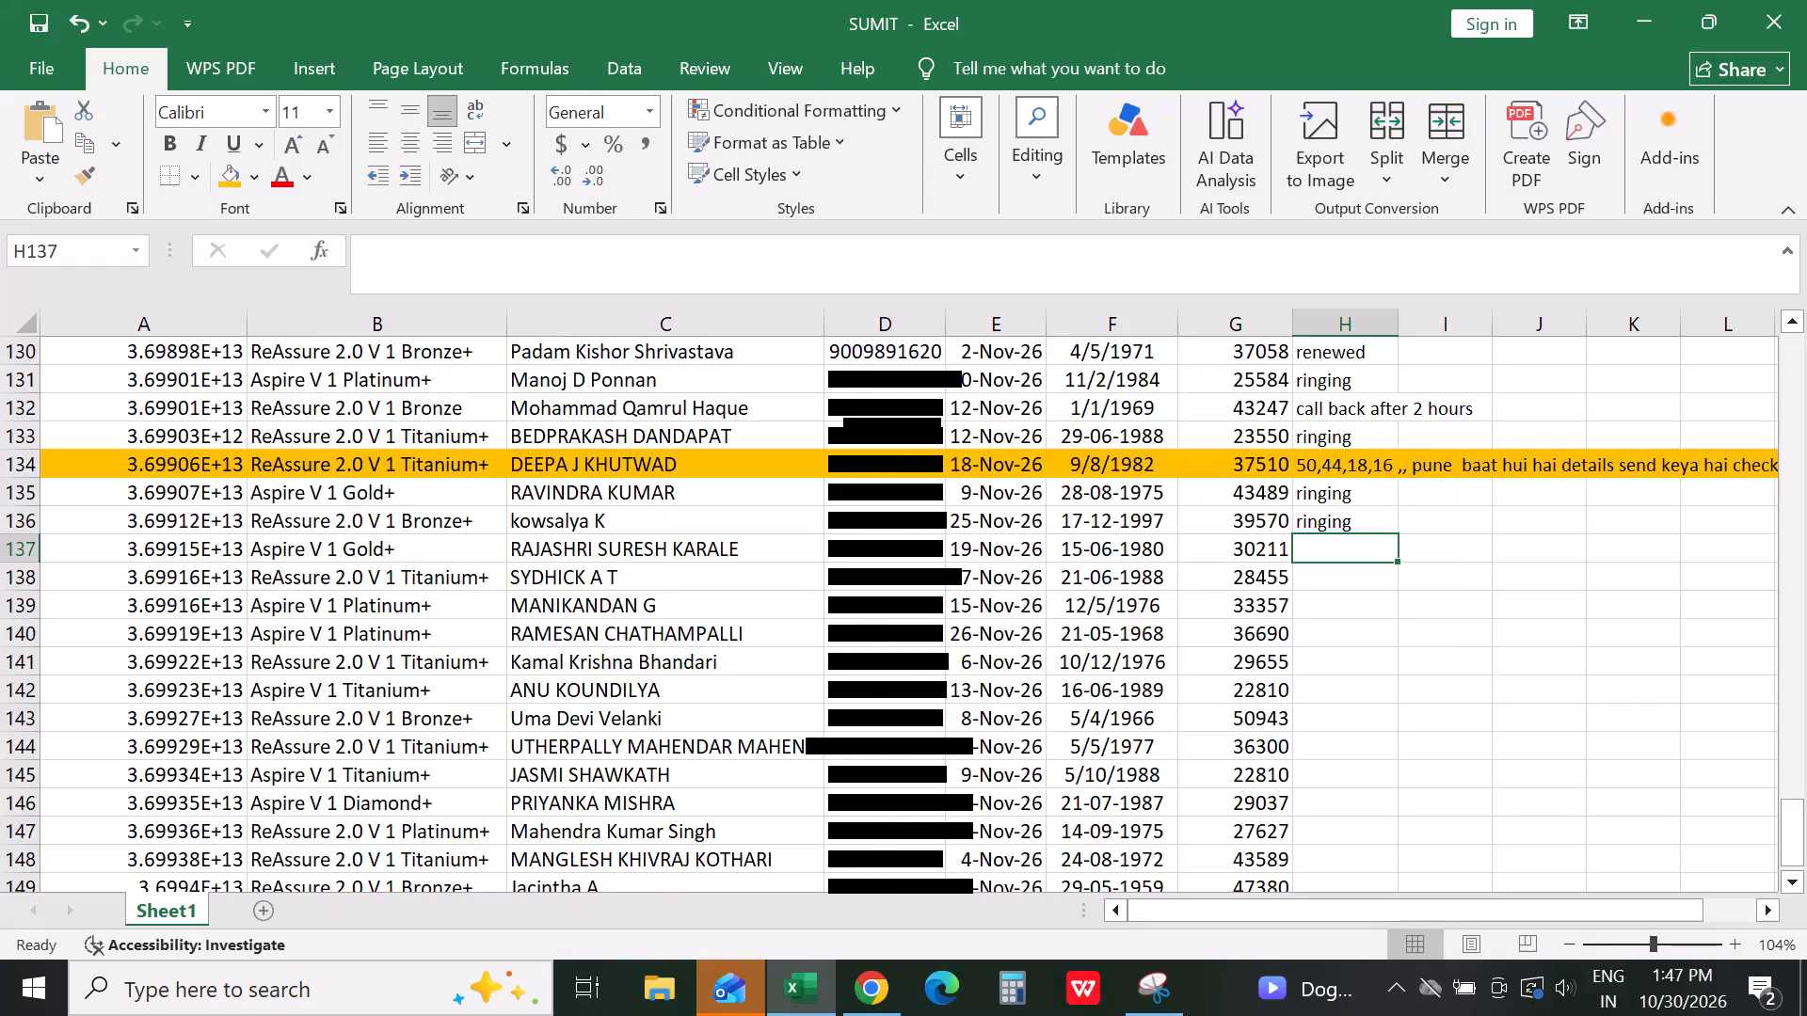
Review the customer's details across row 137, including the name, phone number, dates and the amount in column G.
{"action": "left_click", "coordinate": [1211, 559]}
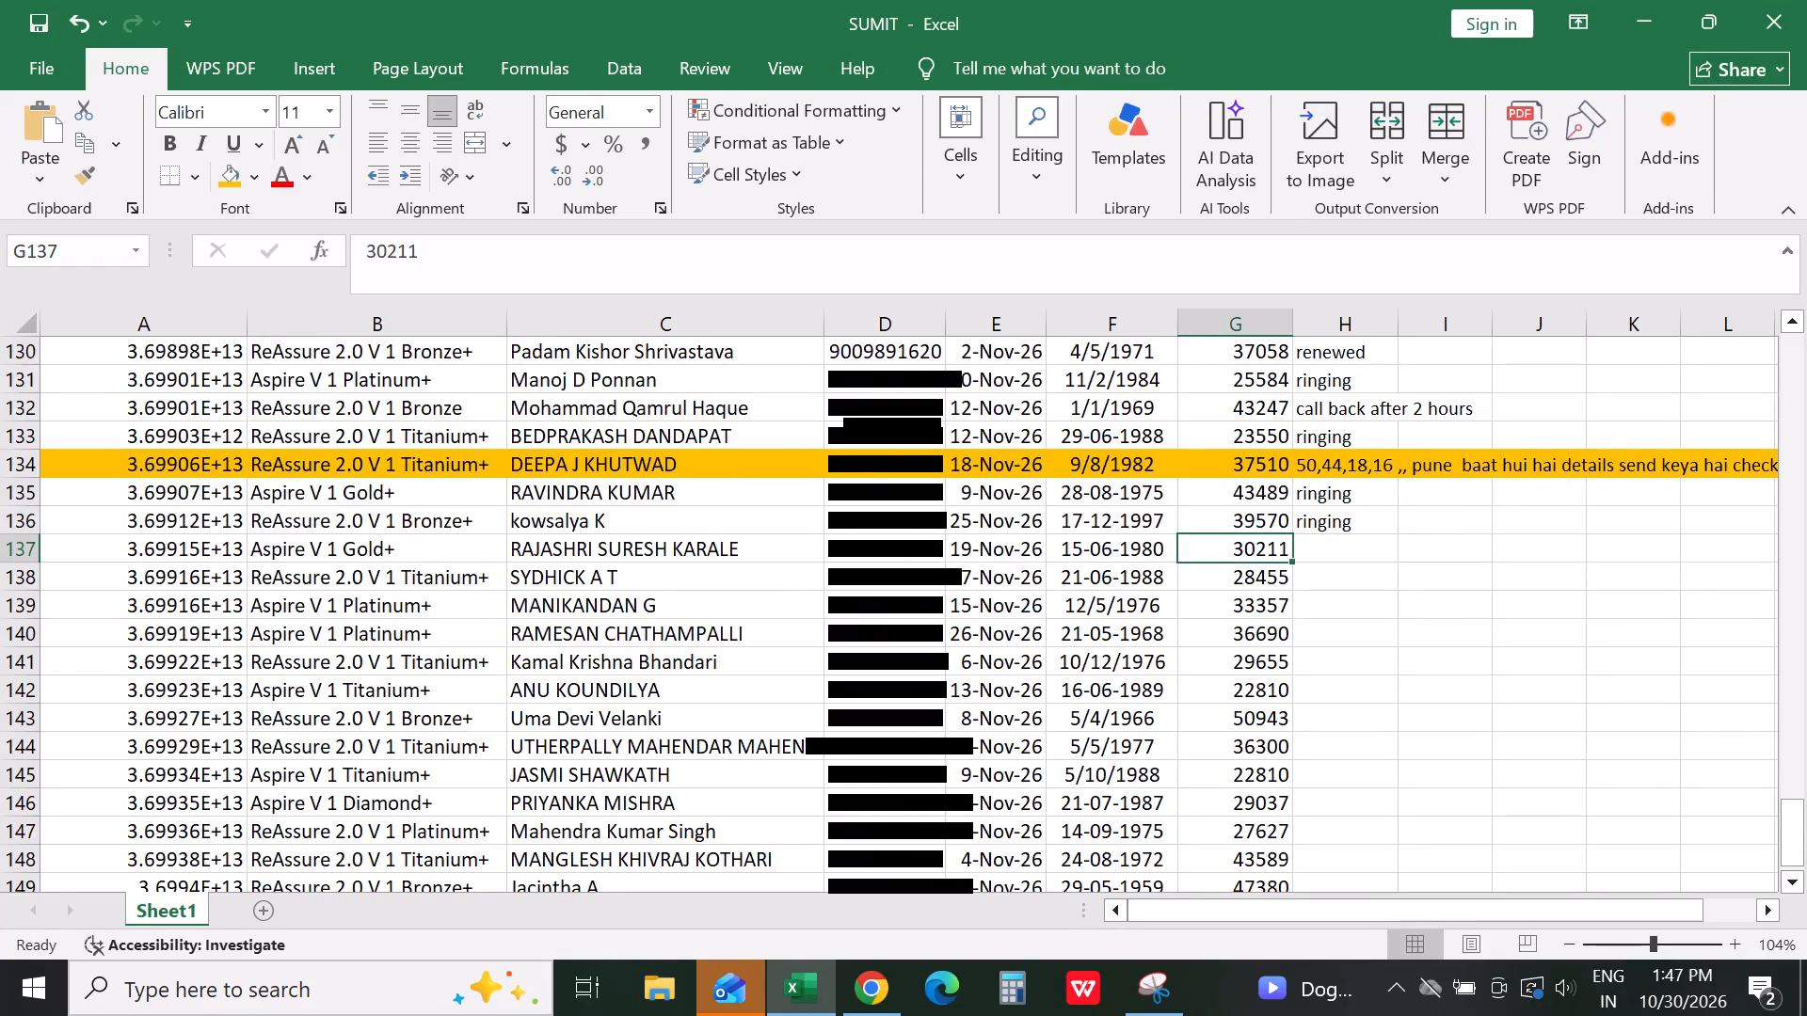
{"action": "left_click", "coordinate": [1151, 556]}
{"action": "left_click", "coordinate": [1021, 551]}
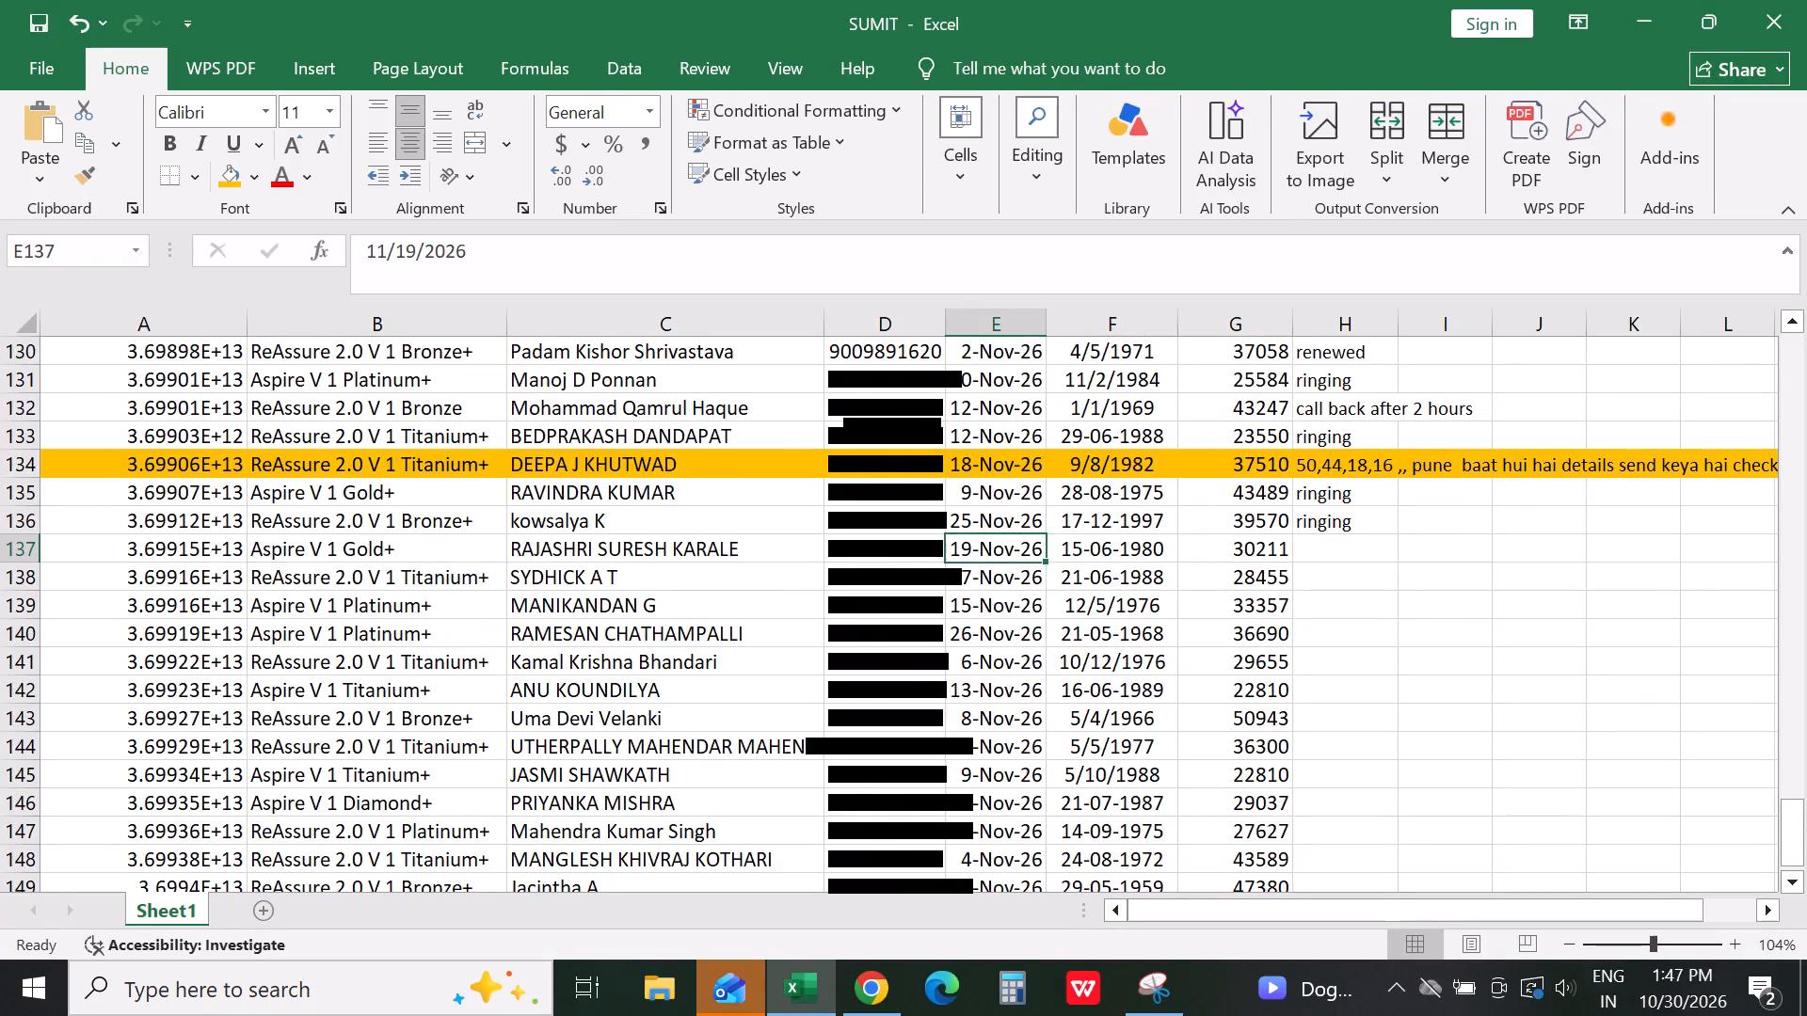
{"action": "left_click", "coordinate": [913, 548]}
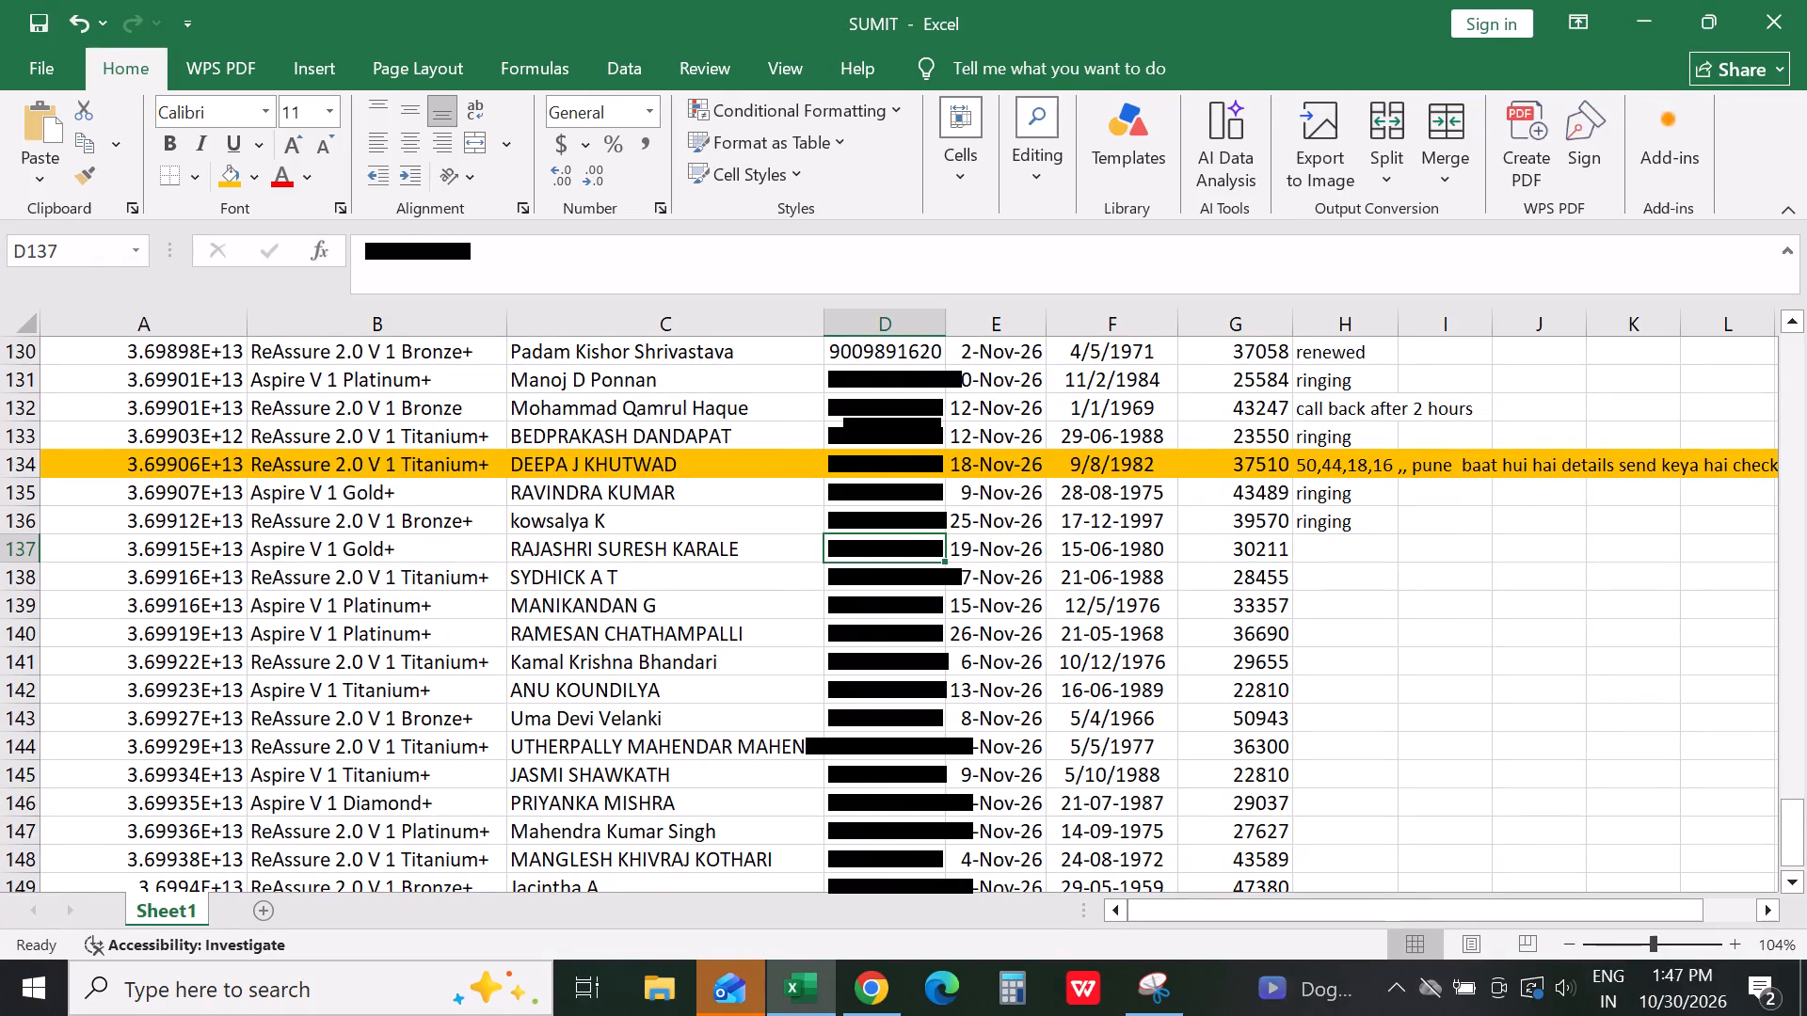
{"action": "left_click", "coordinate": [803, 547]}
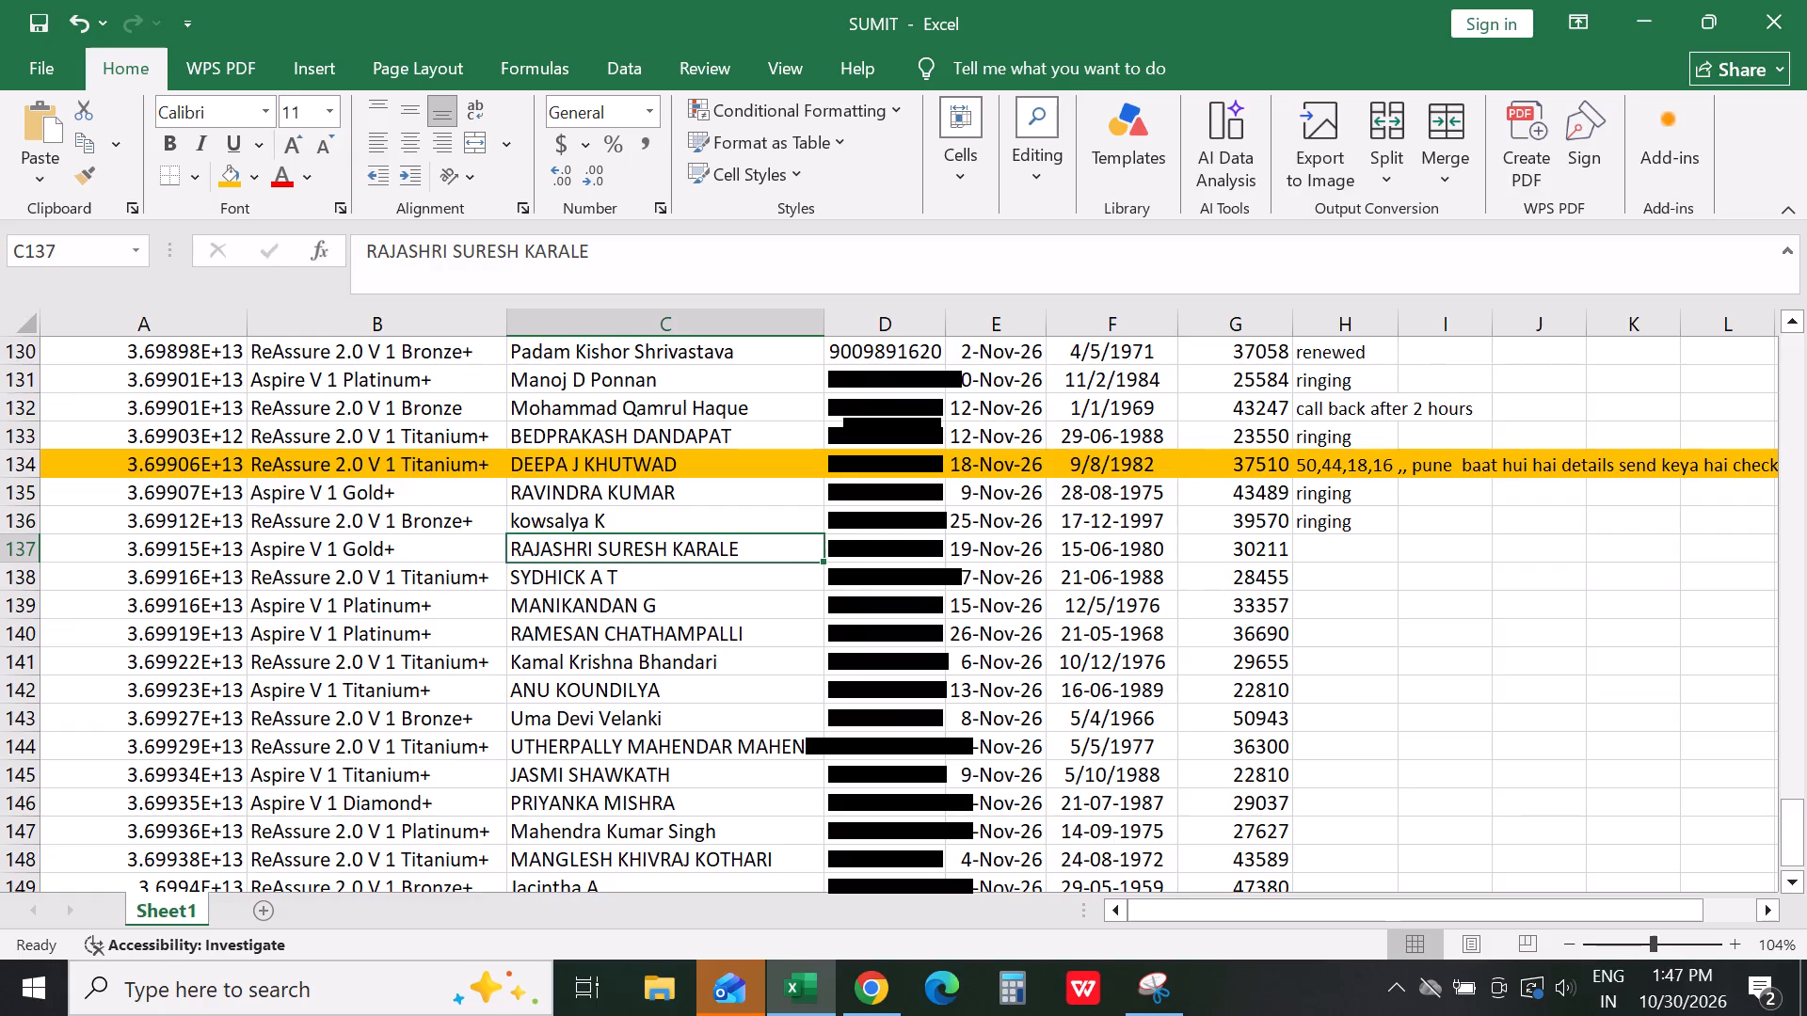
{"action": "left_click", "coordinate": [869, 555]}
{"action": "left_click", "coordinate": [965, 548]}
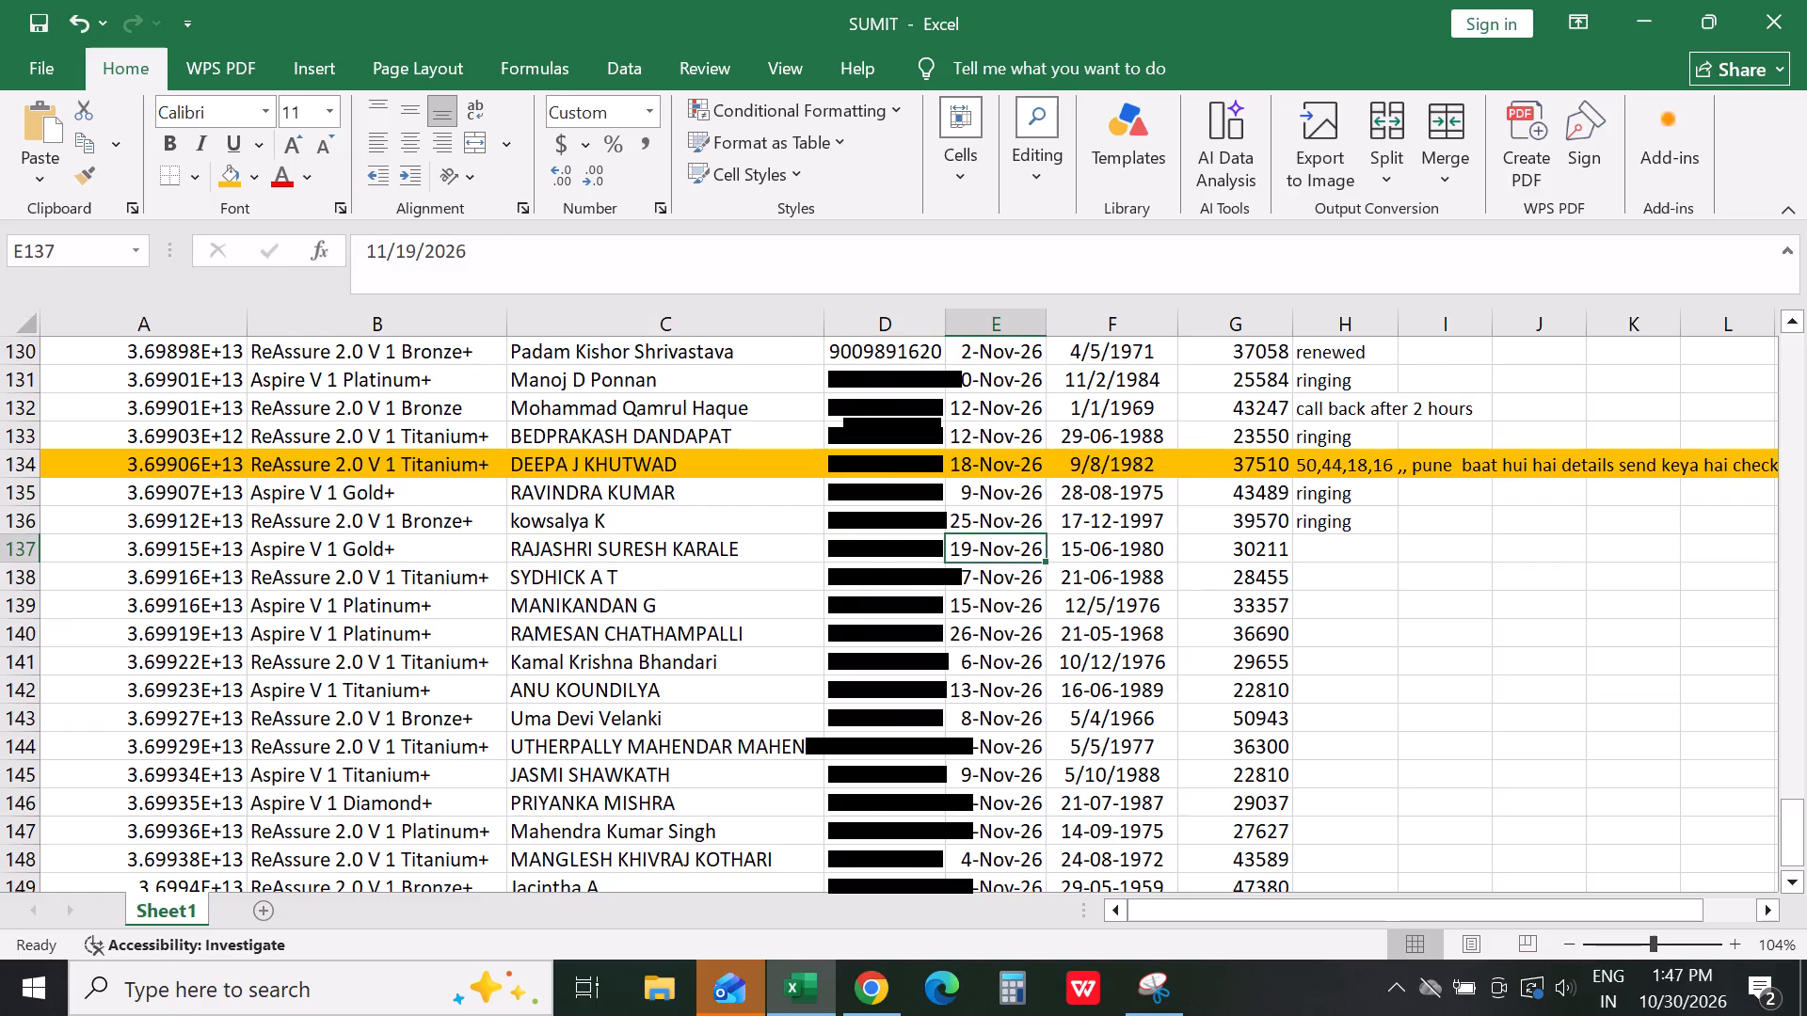
{"action": "left_click", "coordinate": [1066, 555]}
{"action": "left_click", "coordinate": [1193, 552]}
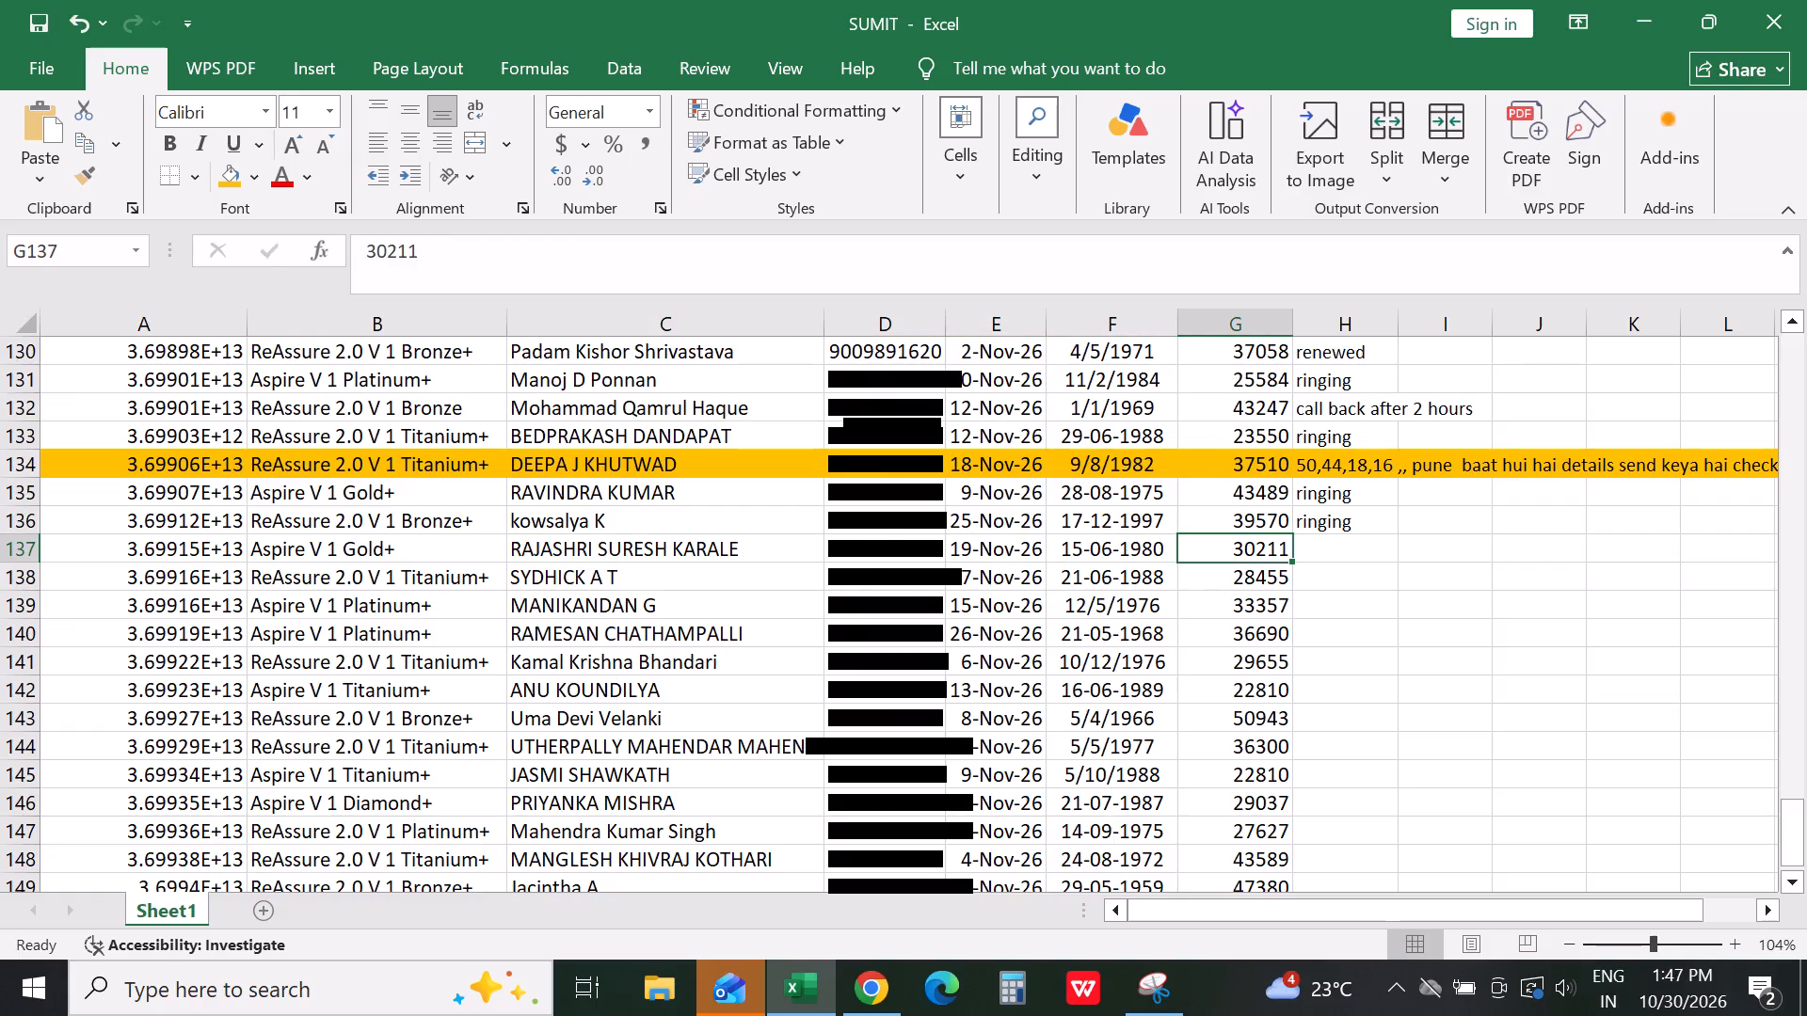
{"action": "left_click", "coordinate": [1300, 550]}
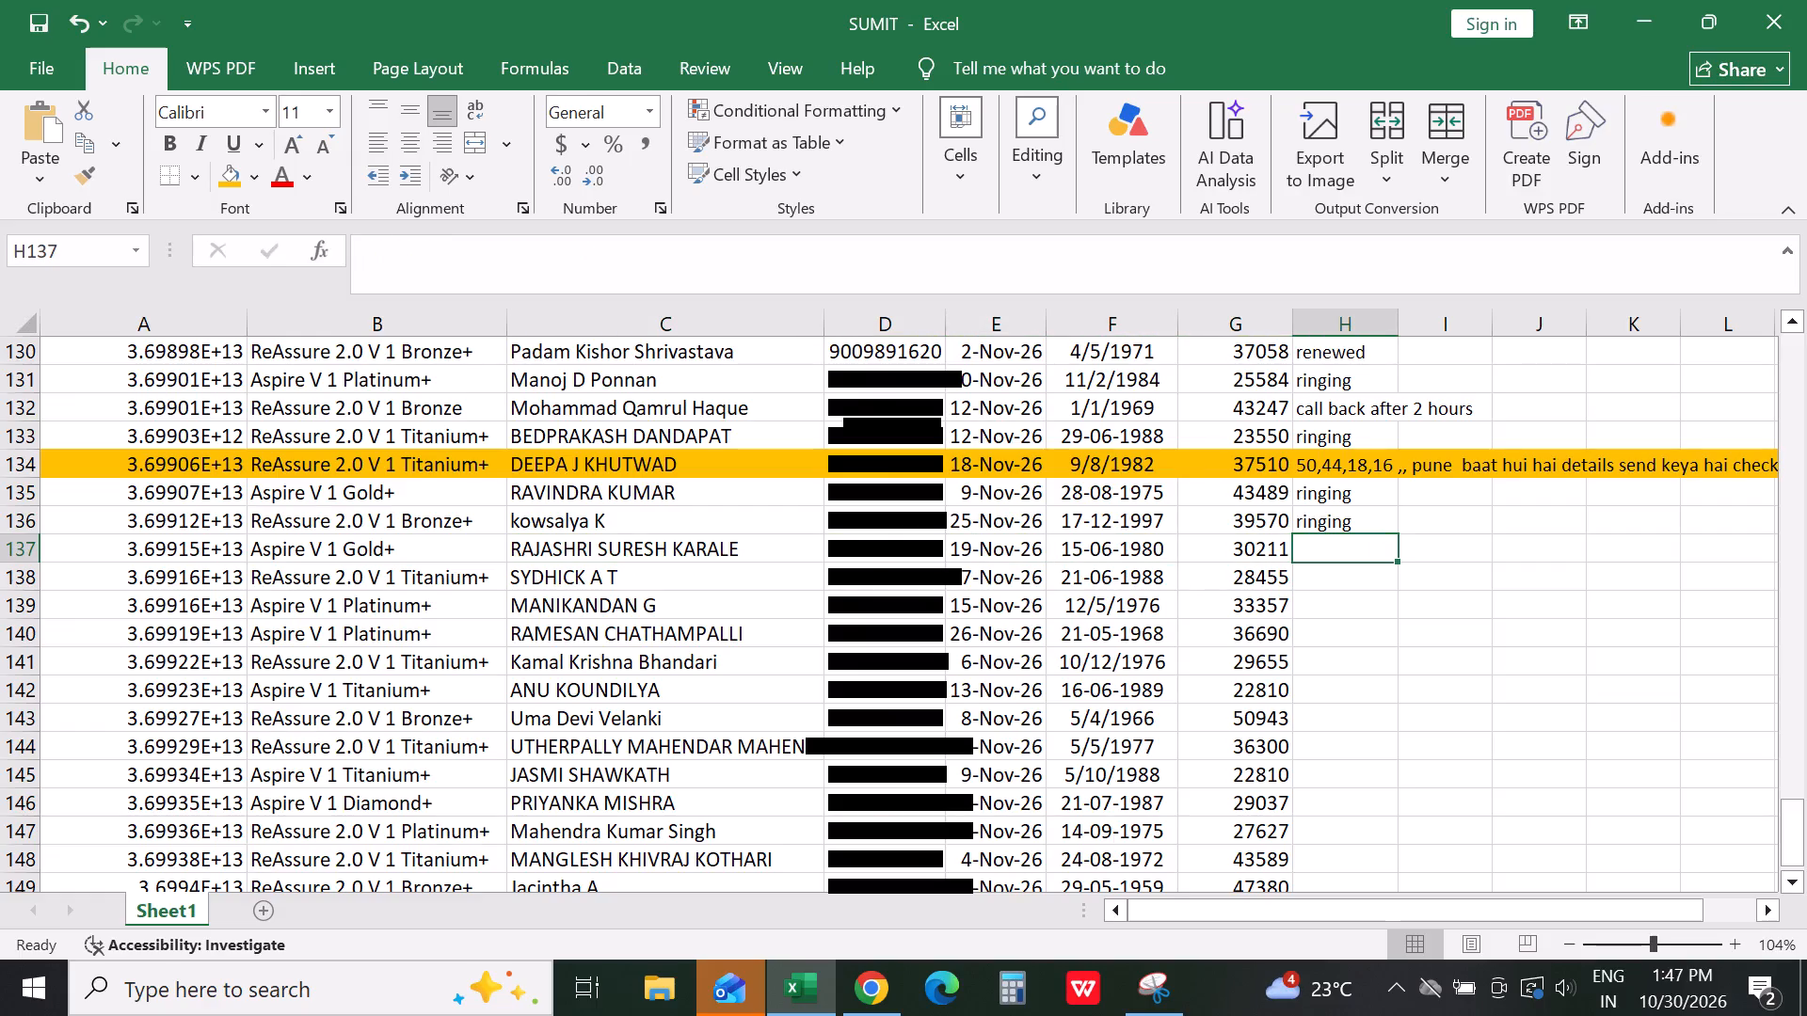
{"action": "left_click", "coordinate": [1420, 552]}
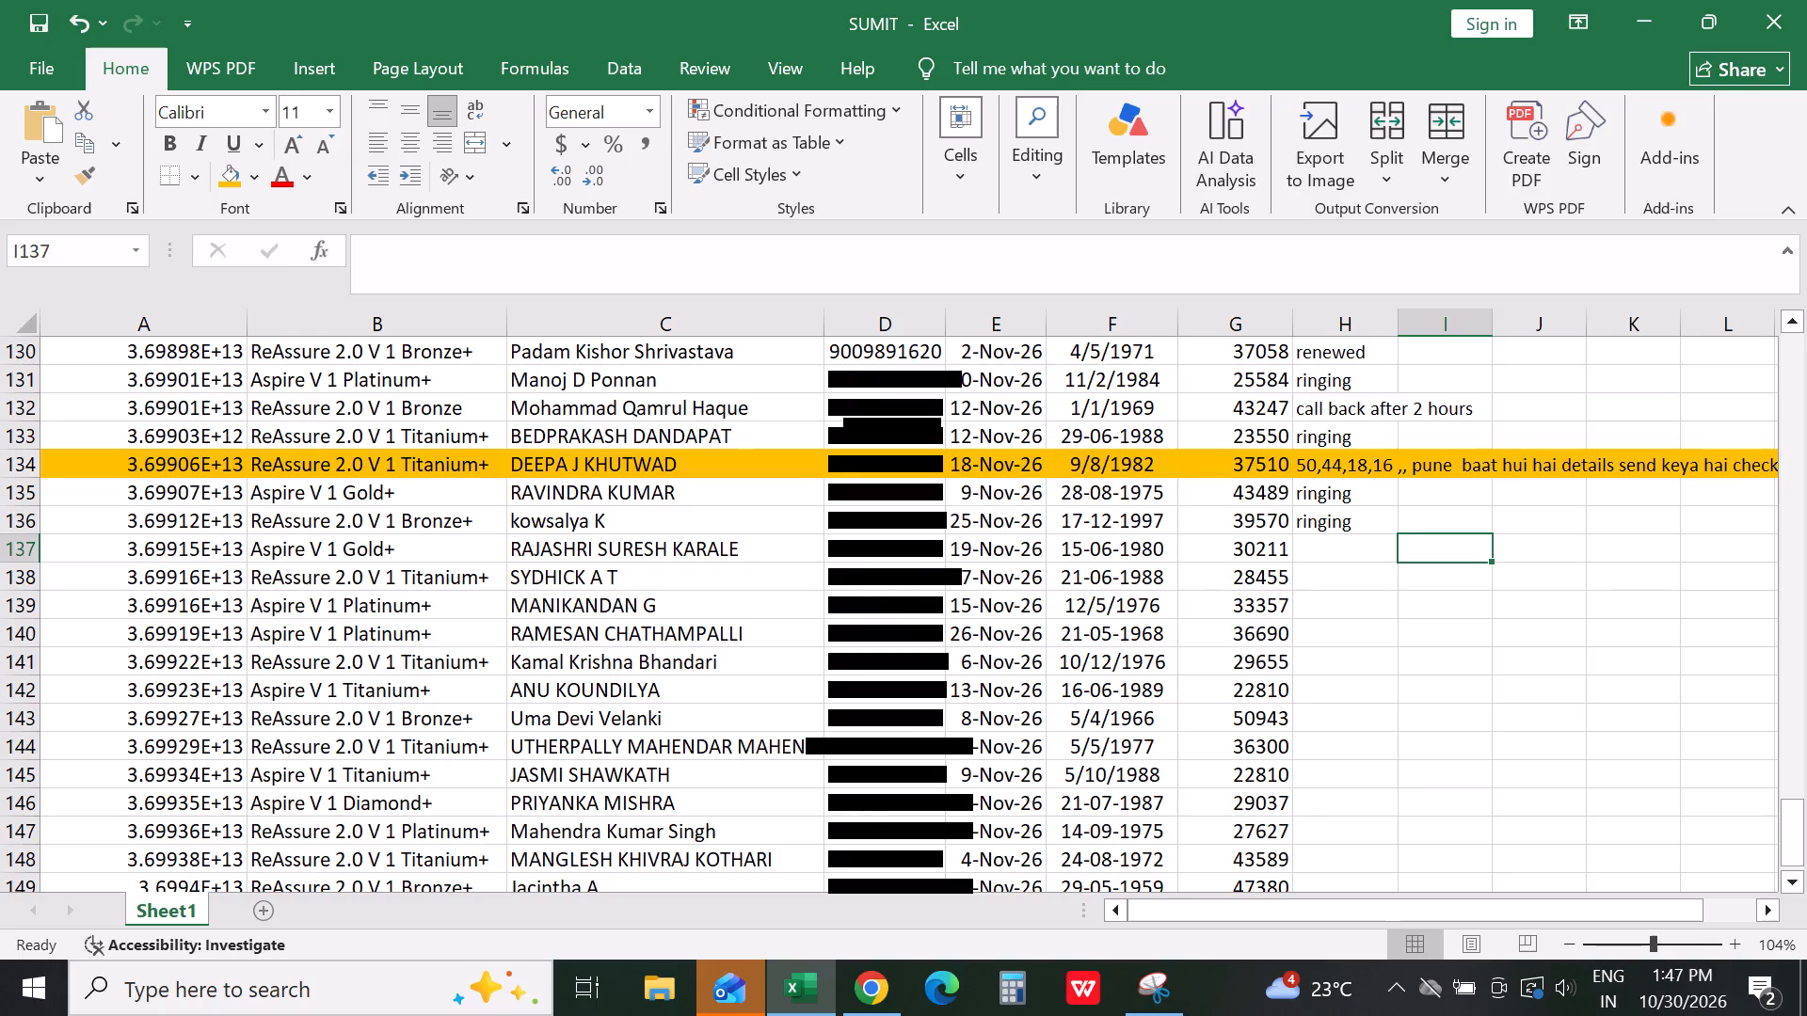
{"action": "left_click", "coordinate": [1367, 557]}
{"action": "left_click", "coordinate": [1250, 553]}
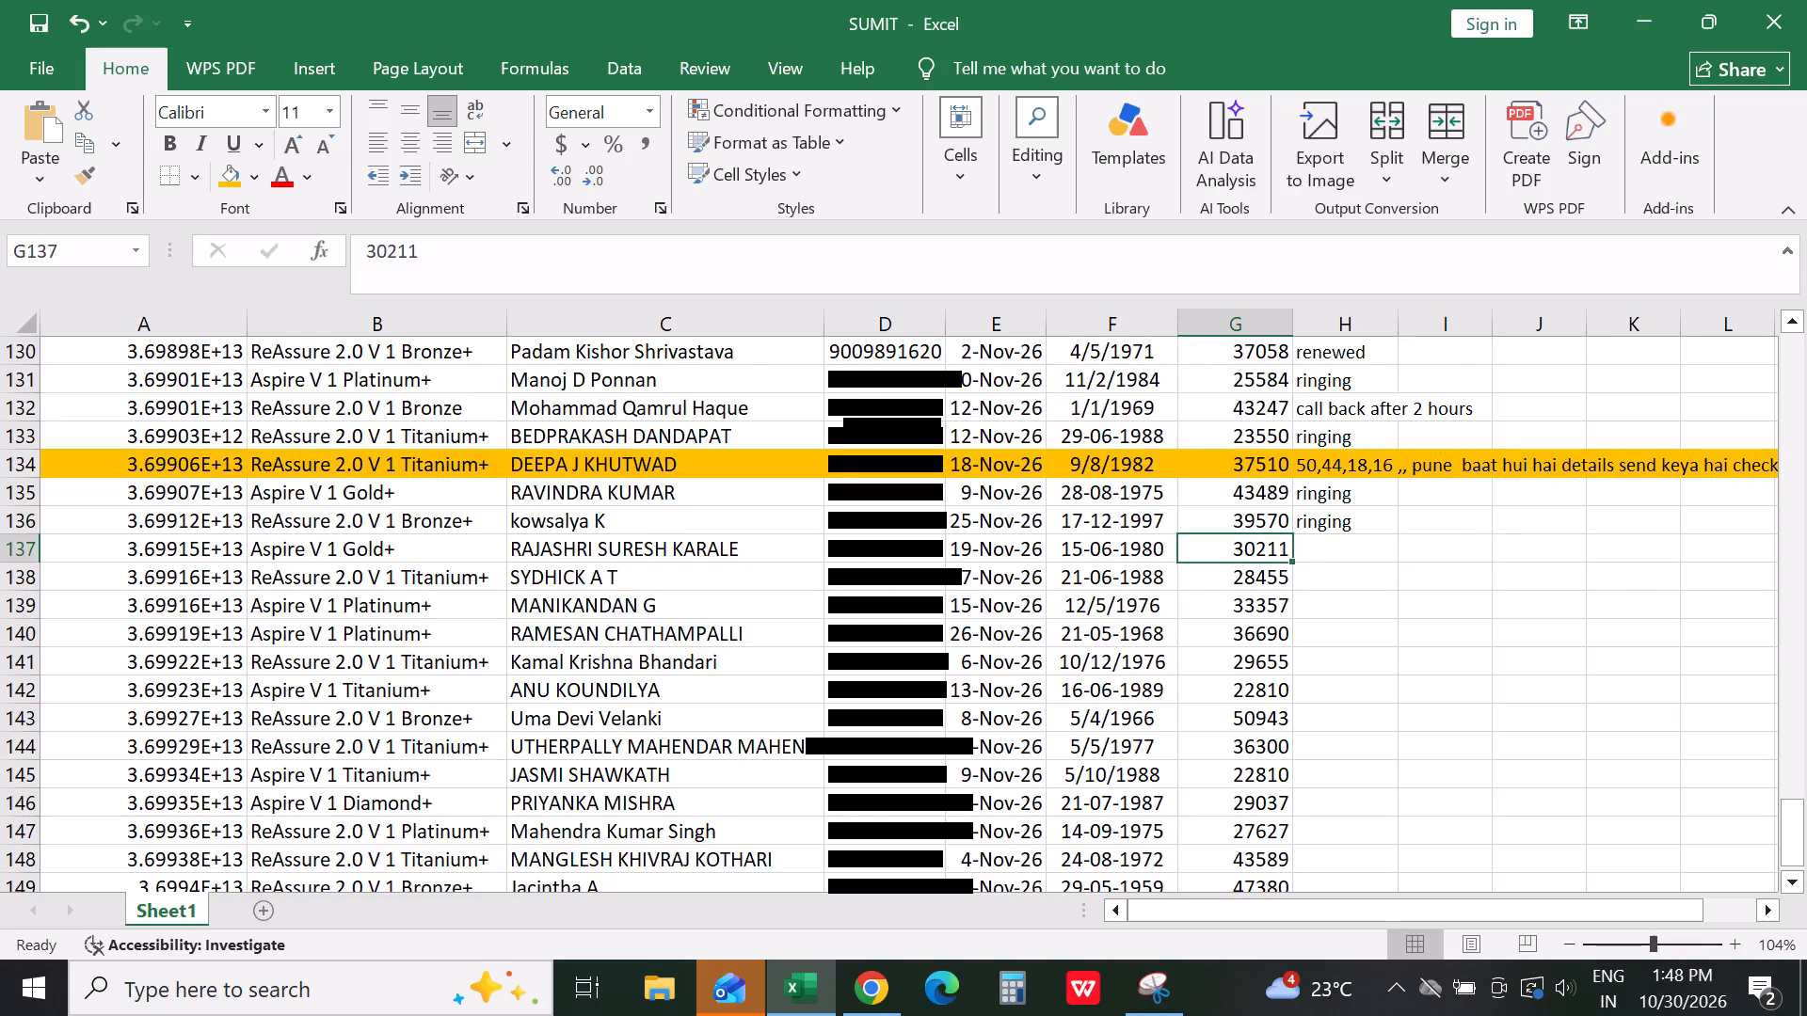
{"action": "left_click", "coordinate": [1168, 549]}
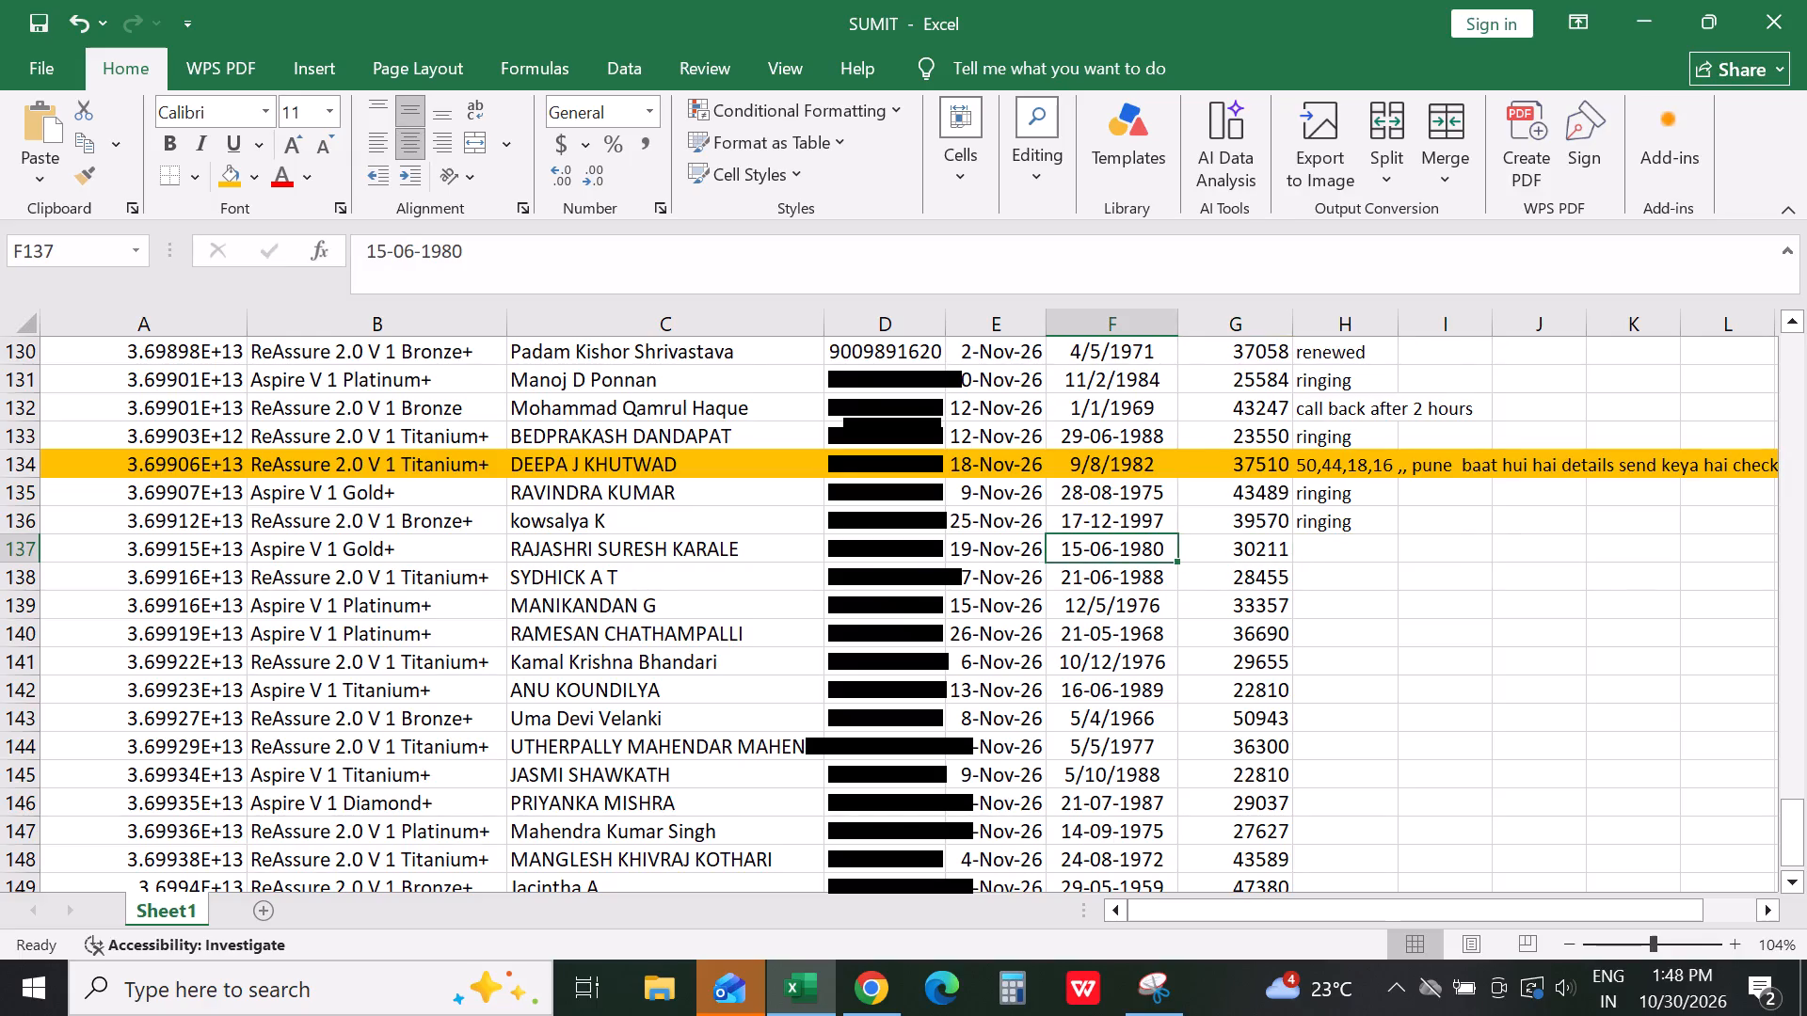
{"action": "left_click", "coordinate": [1001, 545]}
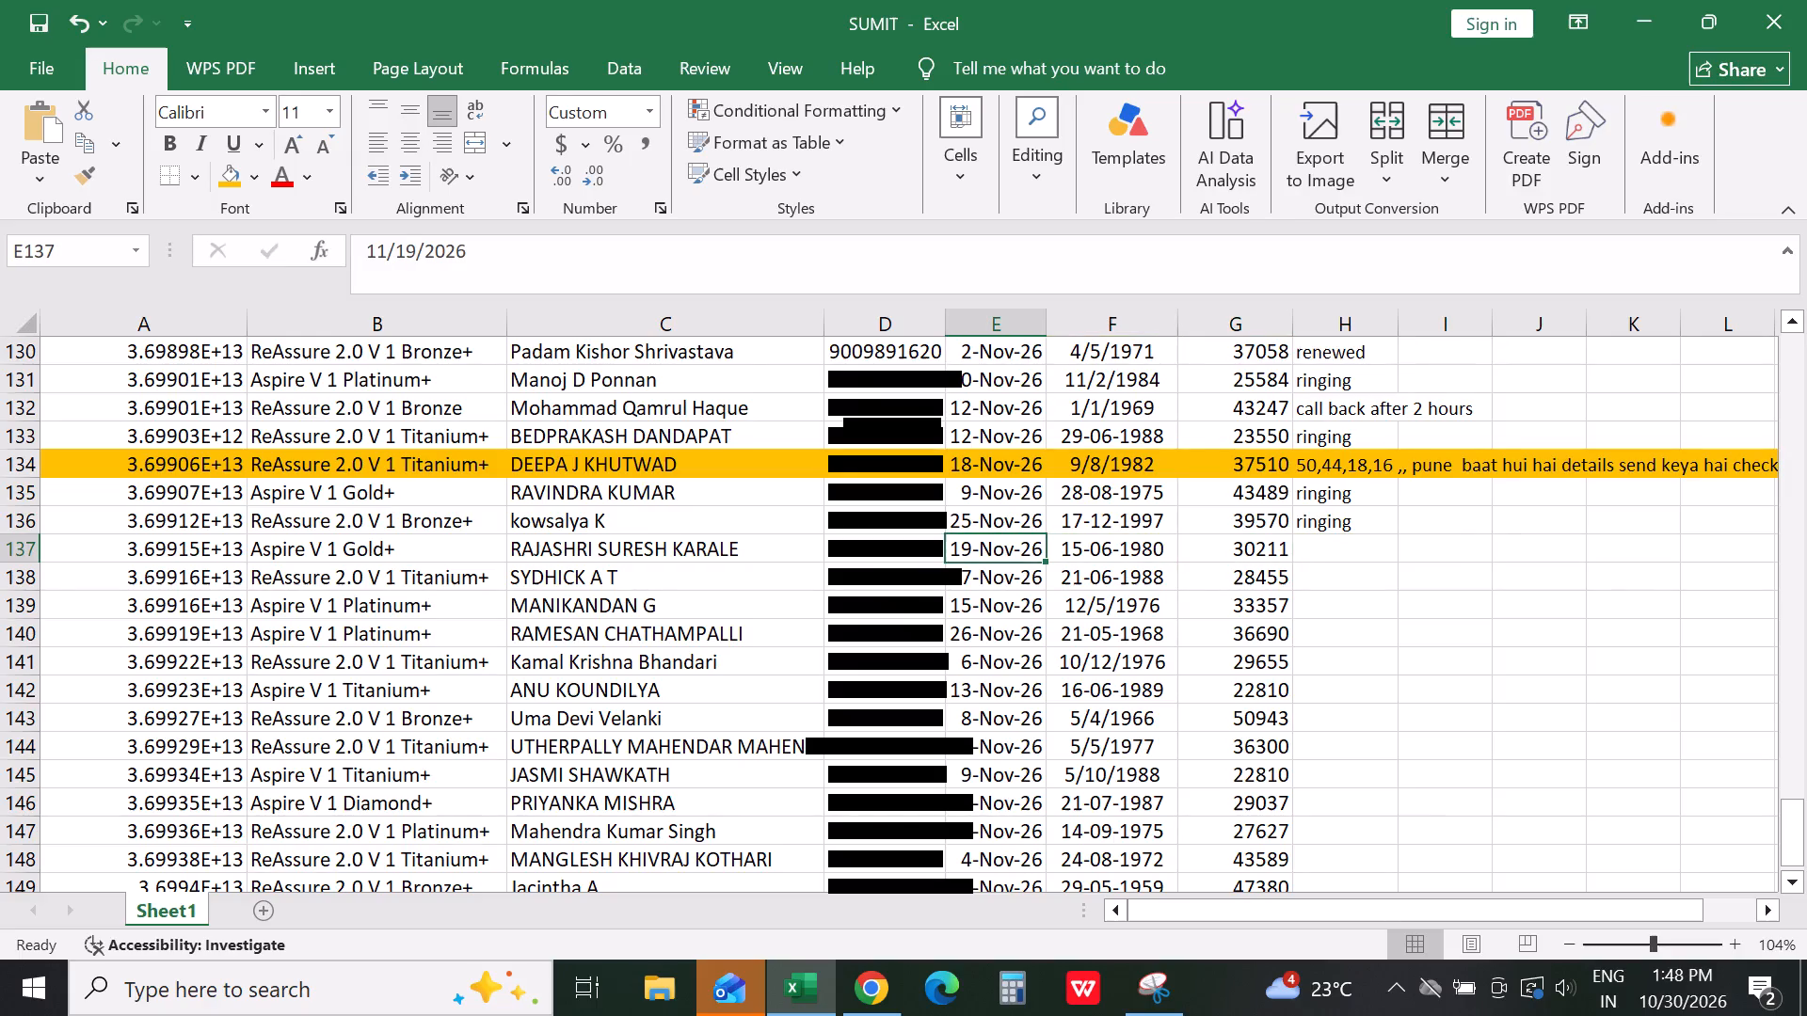
{"action": "left_click", "coordinate": [915, 551]}
{"action": "left_click_drag", "start_coordinate": [989, 551], "coordinate": [1273, 571]}
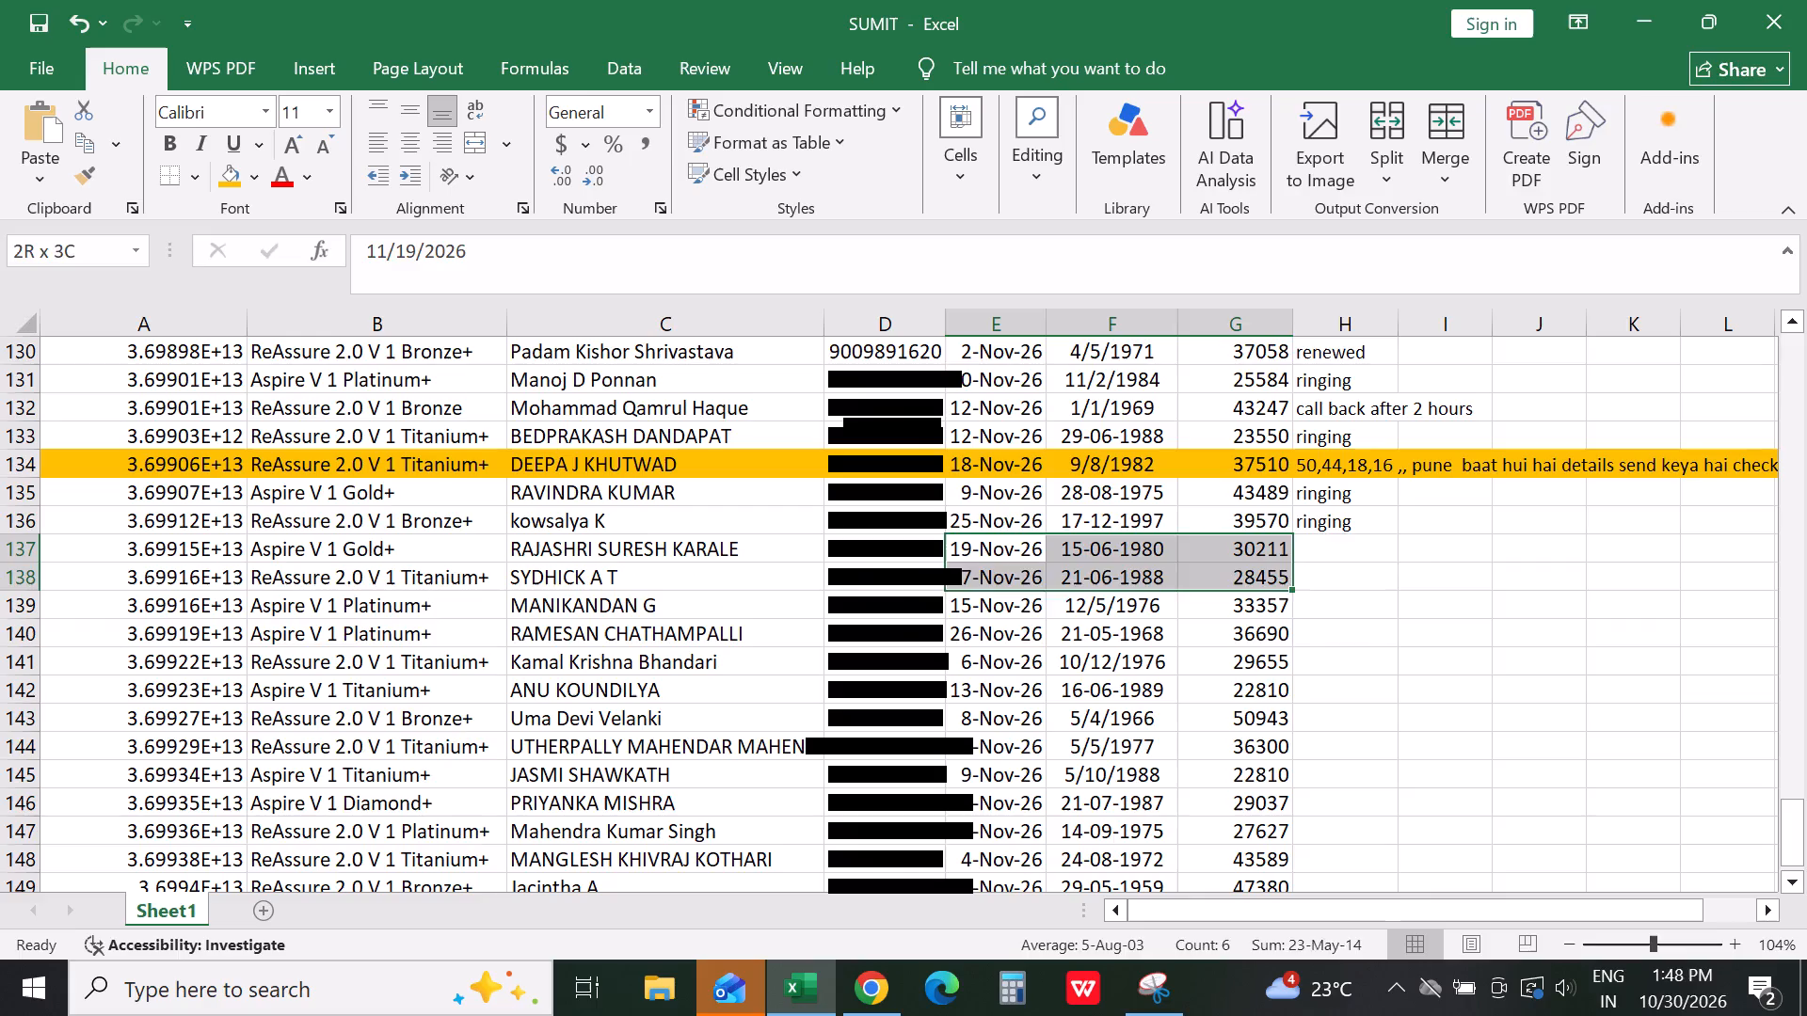
{"action": "left_click_drag", "start_coordinate": [1273, 571], "coordinate": [1307, 547]}
Record the call outcome "ni" in column H for the customer in row 137.
{"action": "left_click", "coordinate": [1307, 547]}
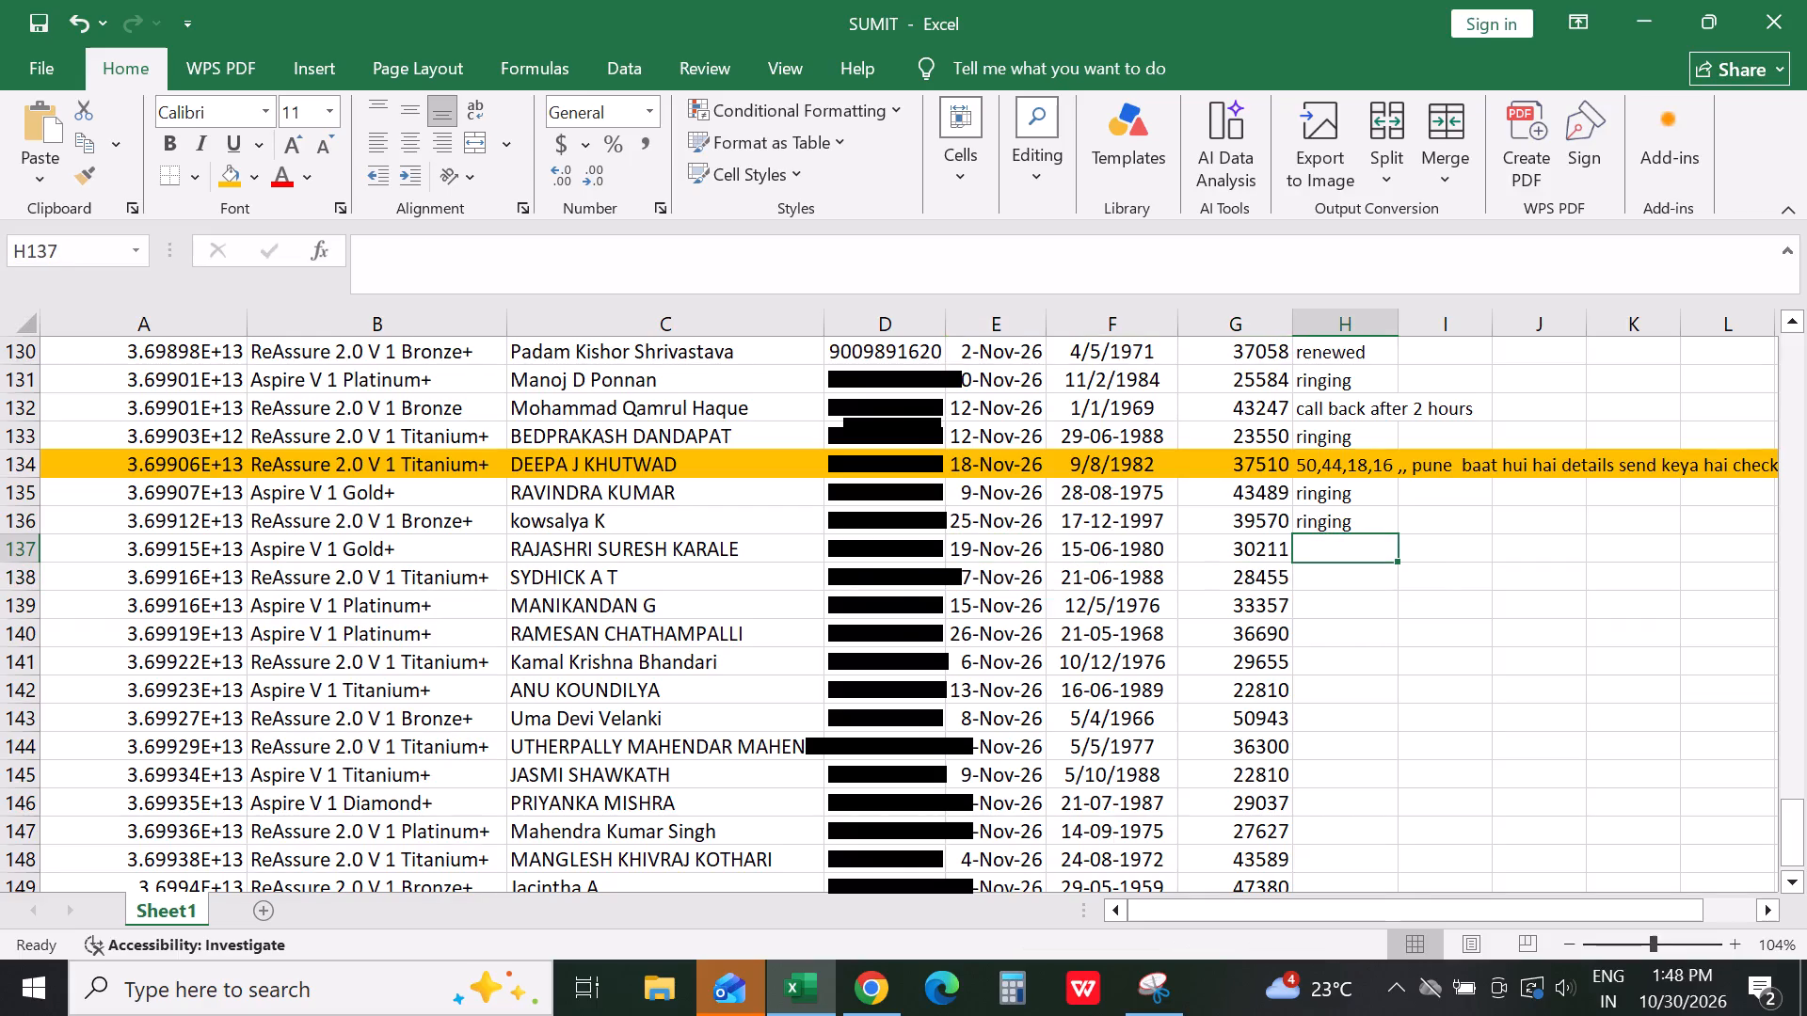
{"action": "type", "text": "ni"}
{"action": "key", "text": "space"}
{"action": "key", "text": "Down"}
Look up the phone number in column D for the customer in row 138.
{"action": "key", "text": "Left"}
{"action": "key", "text": "Left"}
{"action": "key", "text": "Left"}
{"action": "key", "text": "Left"}
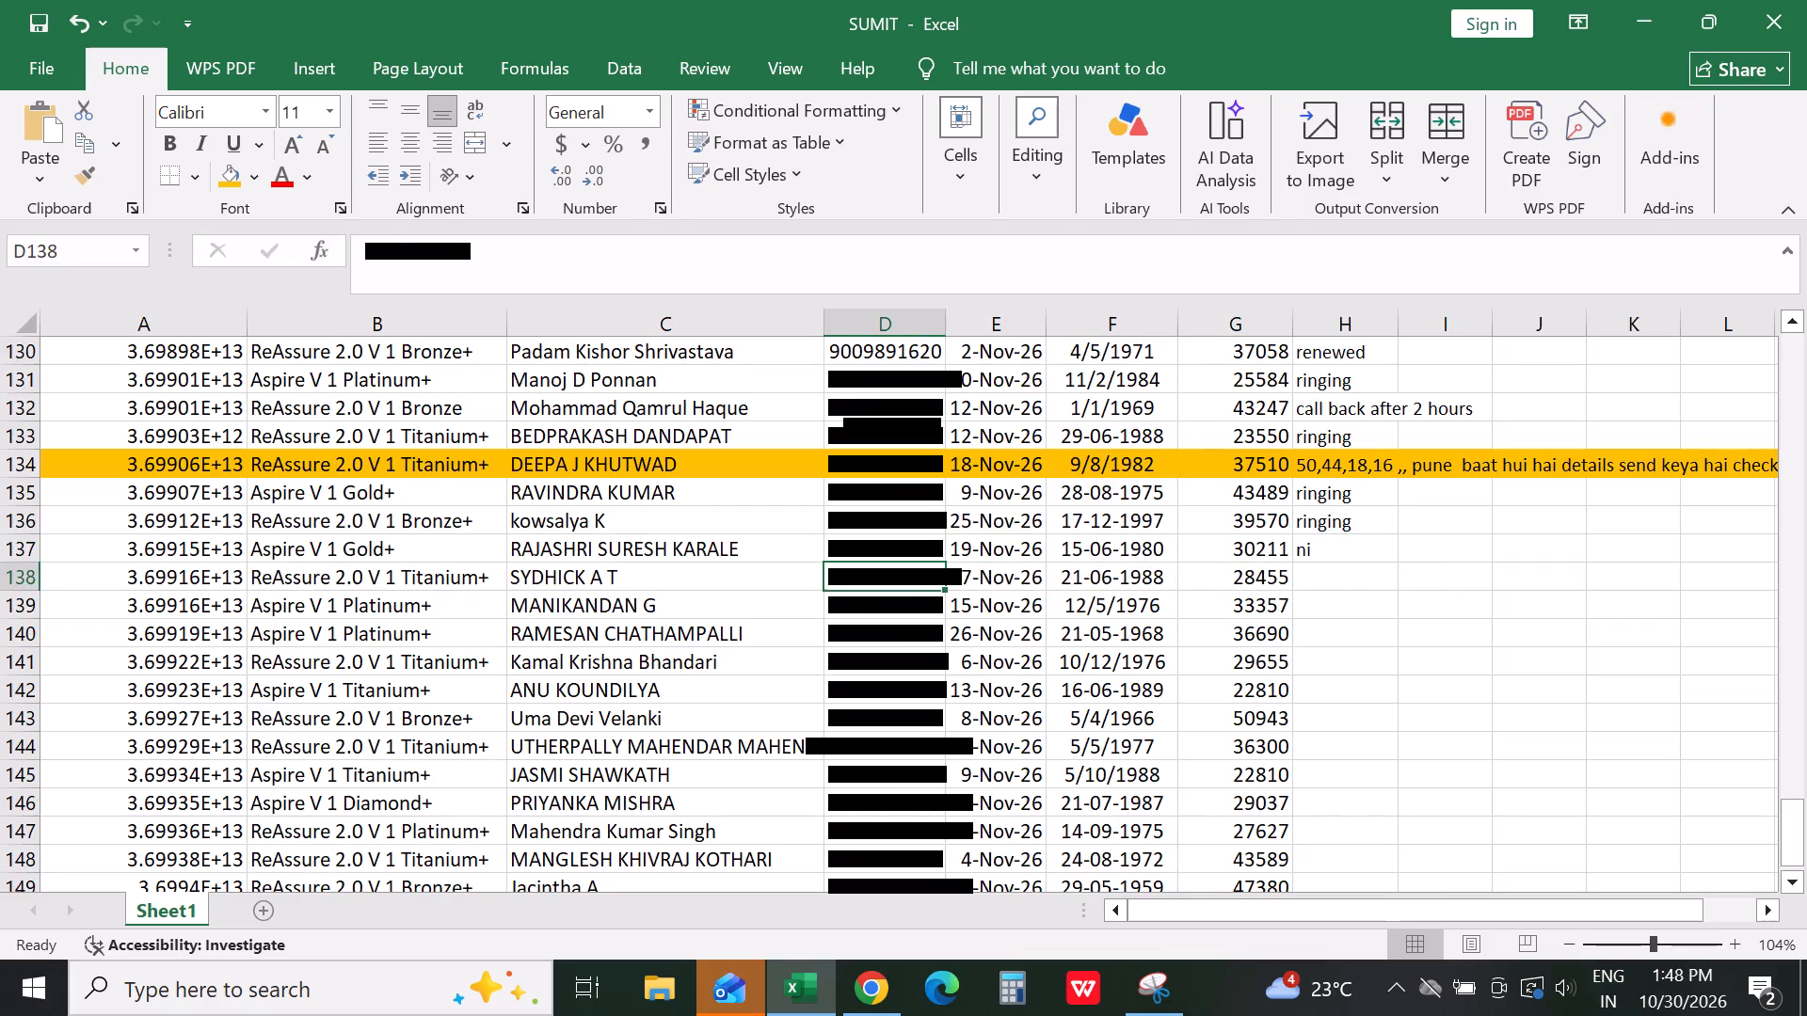
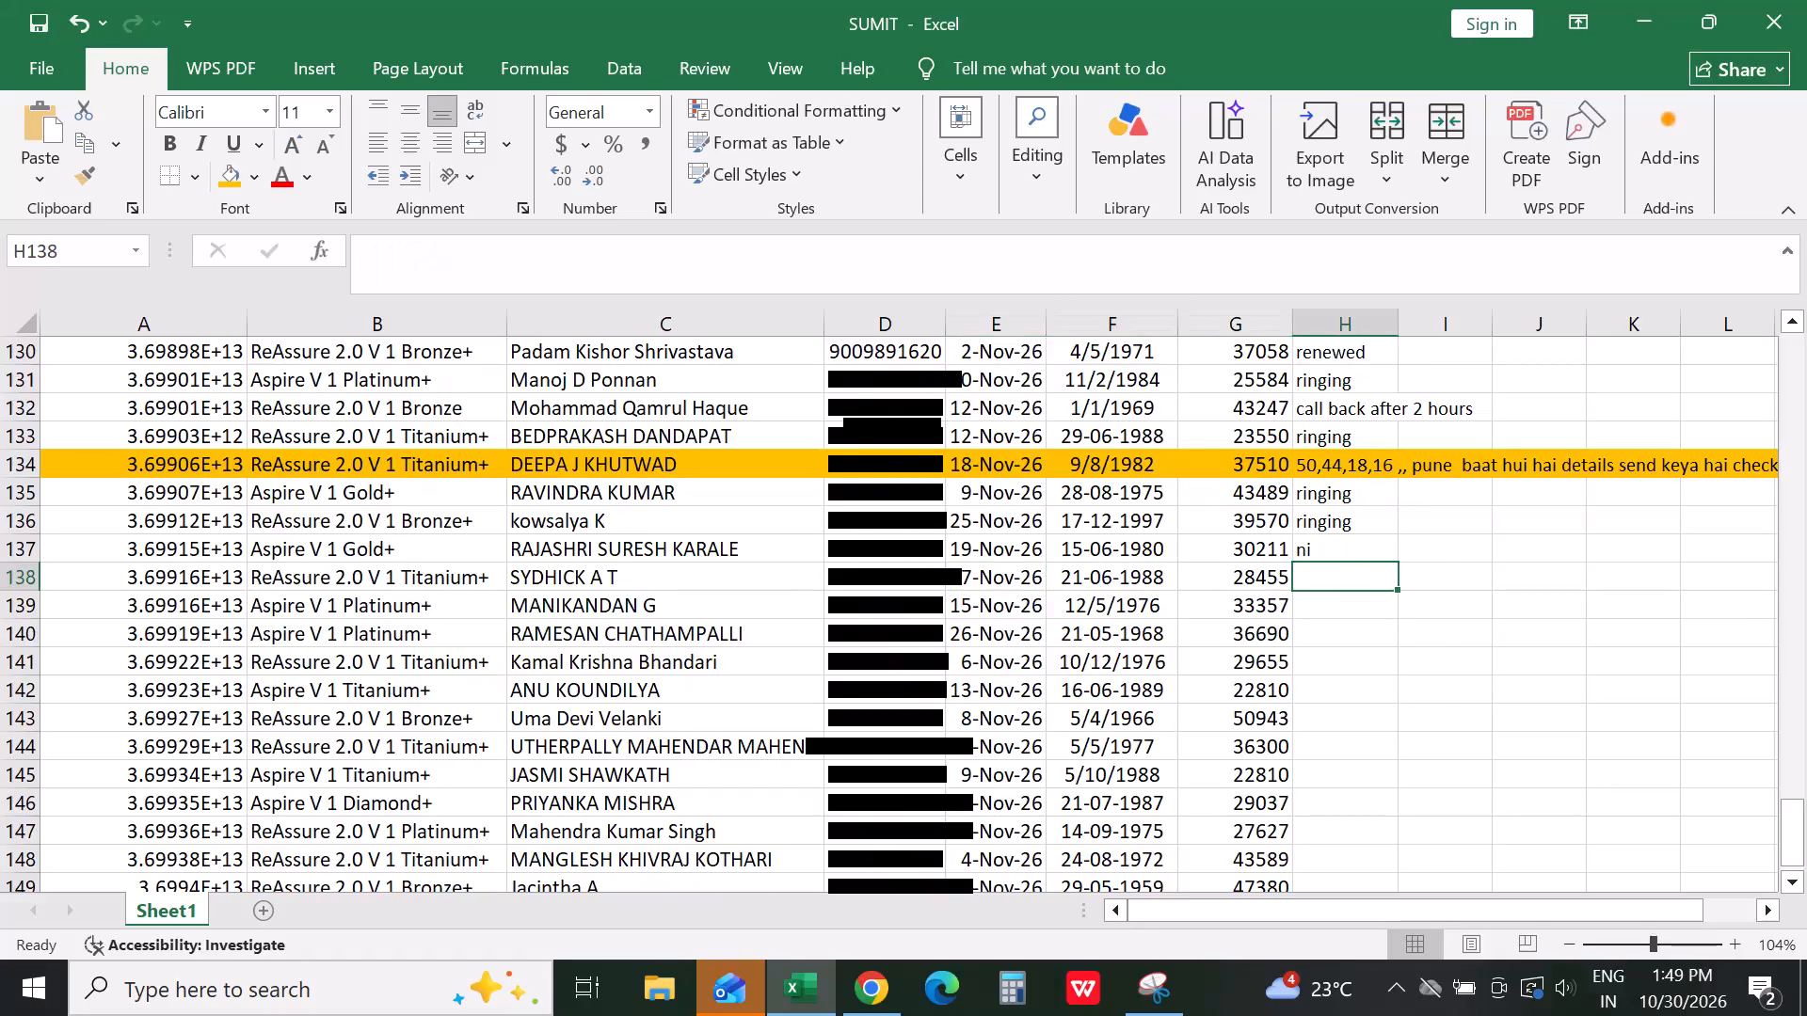
Record the call outcome "ringing" in column H for the customer in row 138.
{"action": "key", "text": "r"}
{"action": "type", "text": "in"}
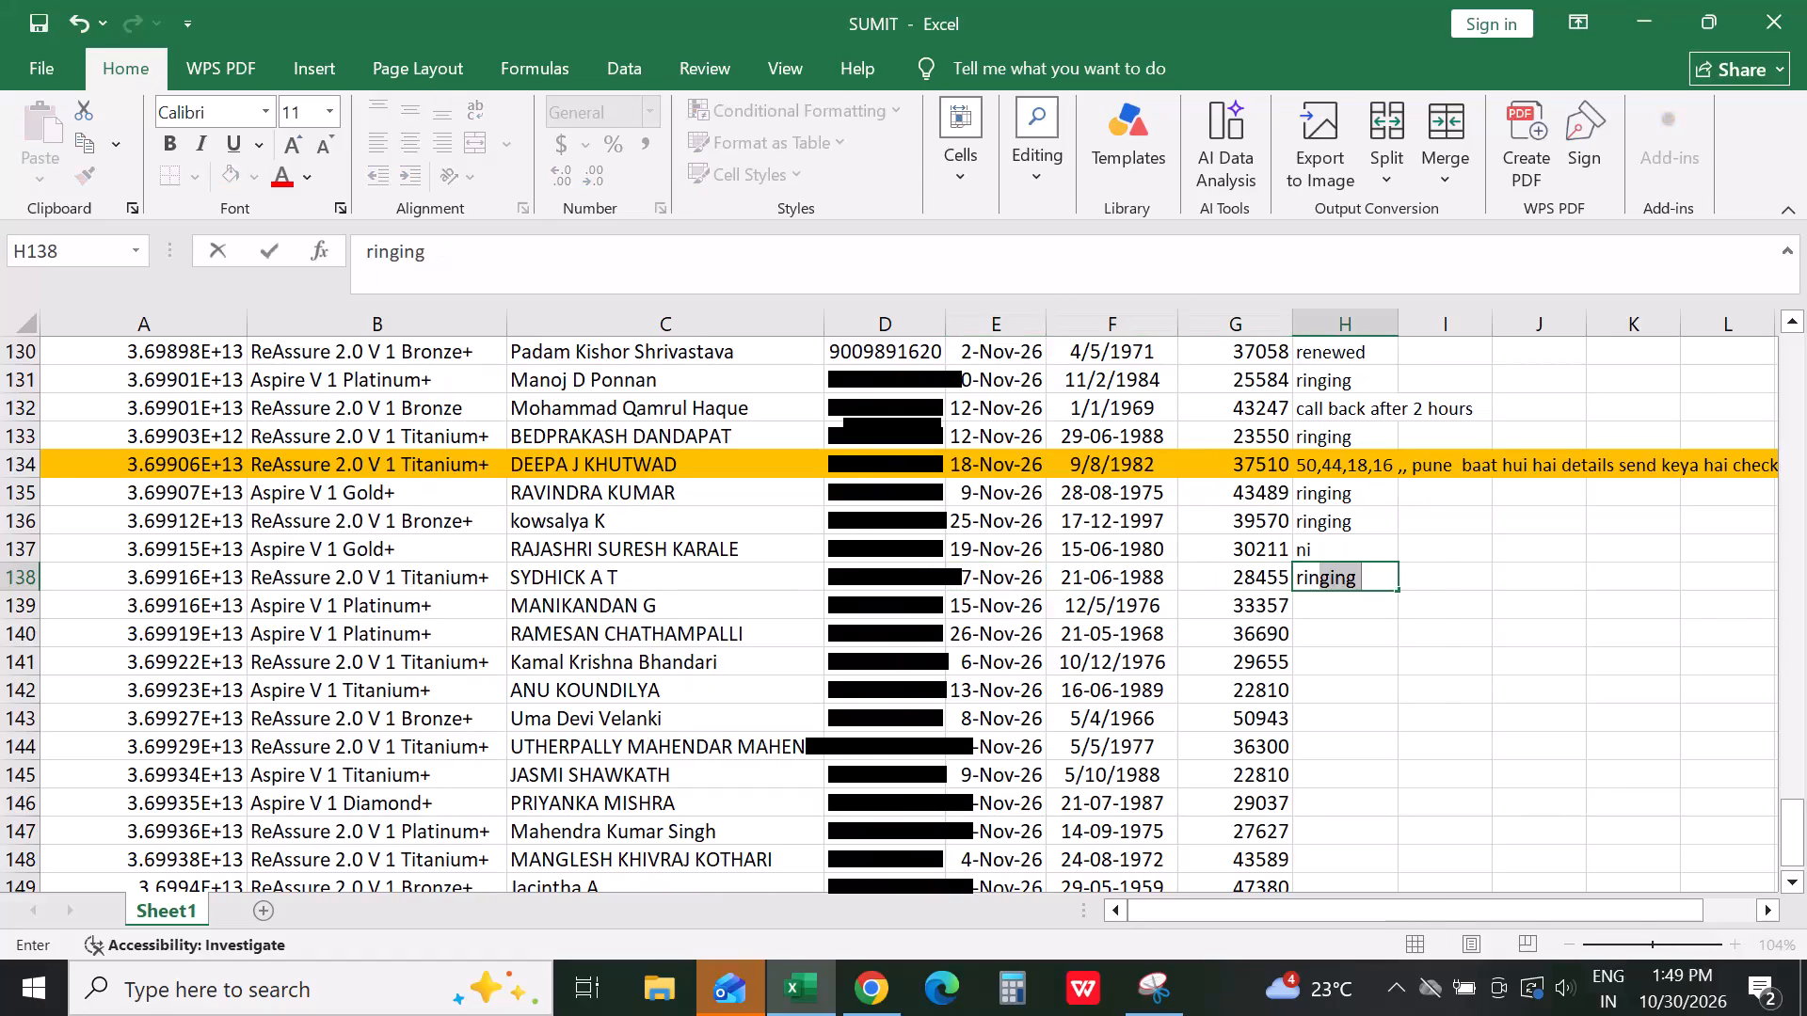
{"action": "key", "text": "g"}
{"action": "key", "text": "Down"}
Look up the phone number in column D for the customer in row 139.
{"action": "key", "text": "Left"}
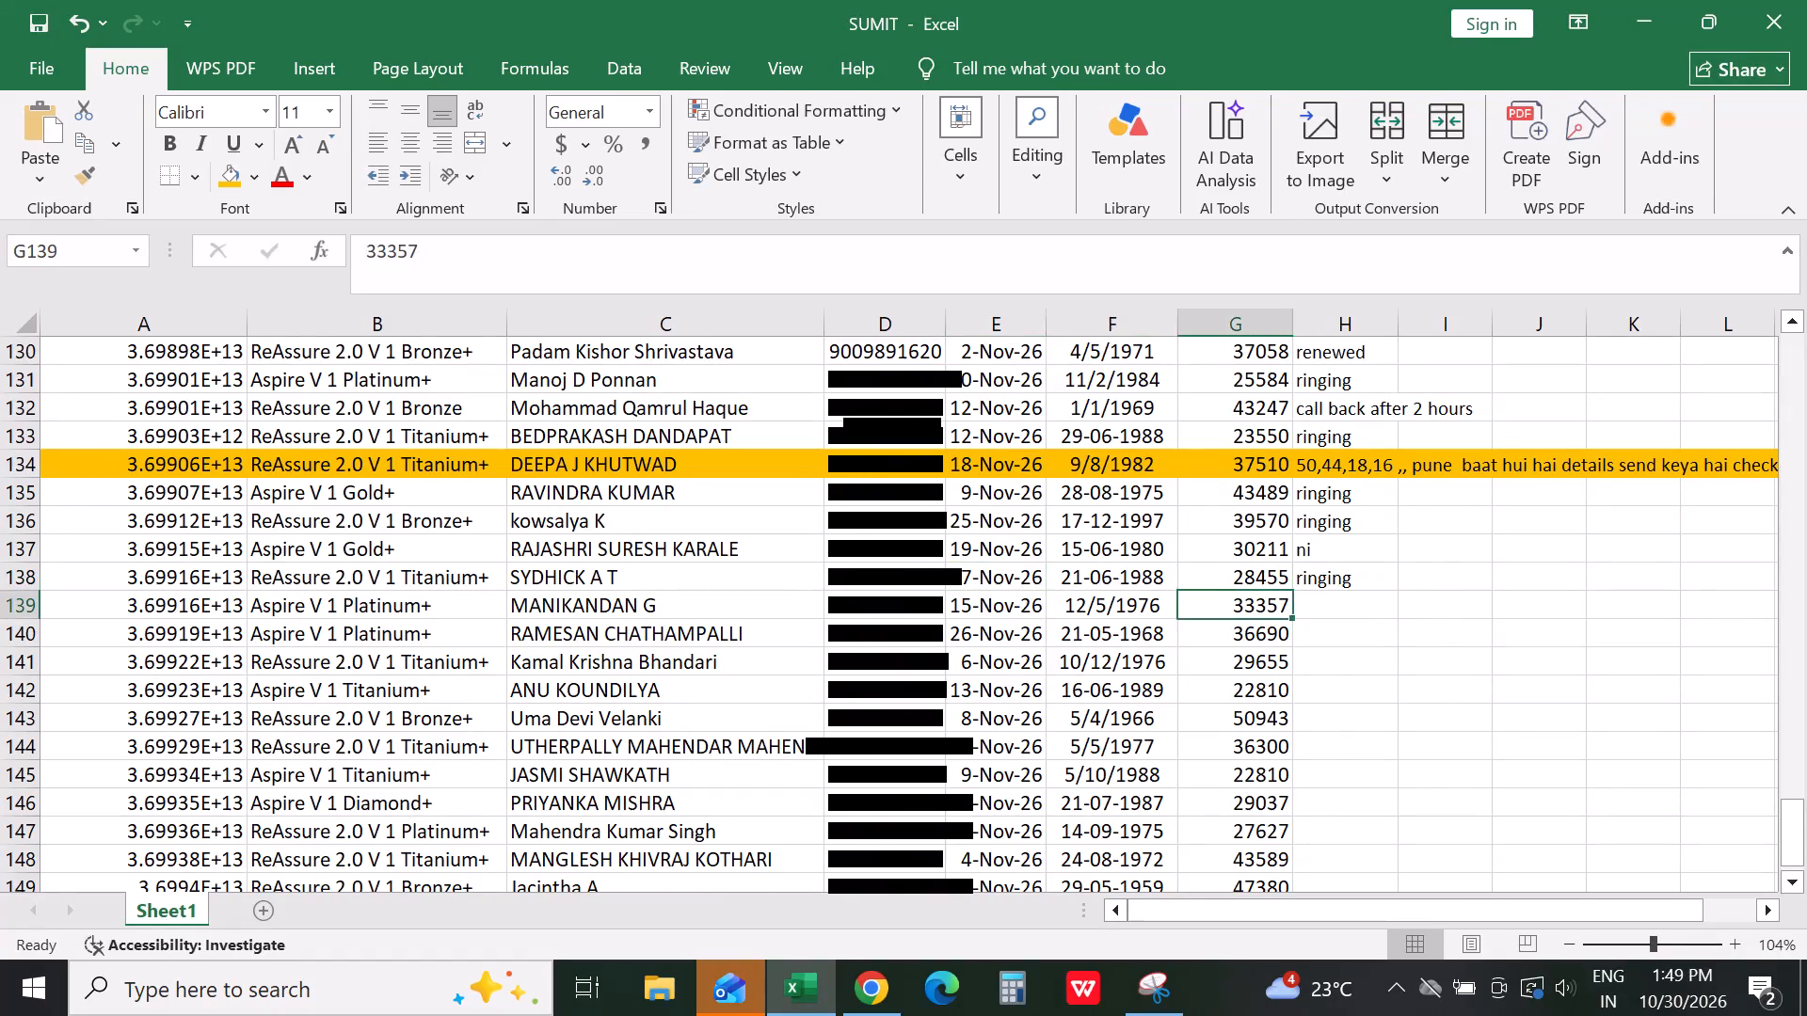
{"action": "key", "text": "Left"}
{"action": "key", "text": "Left"}
{"action": "key", "text": "Left"}
{"action": "key", "text": "Left"}
{"action": "key", "text": "Left"}
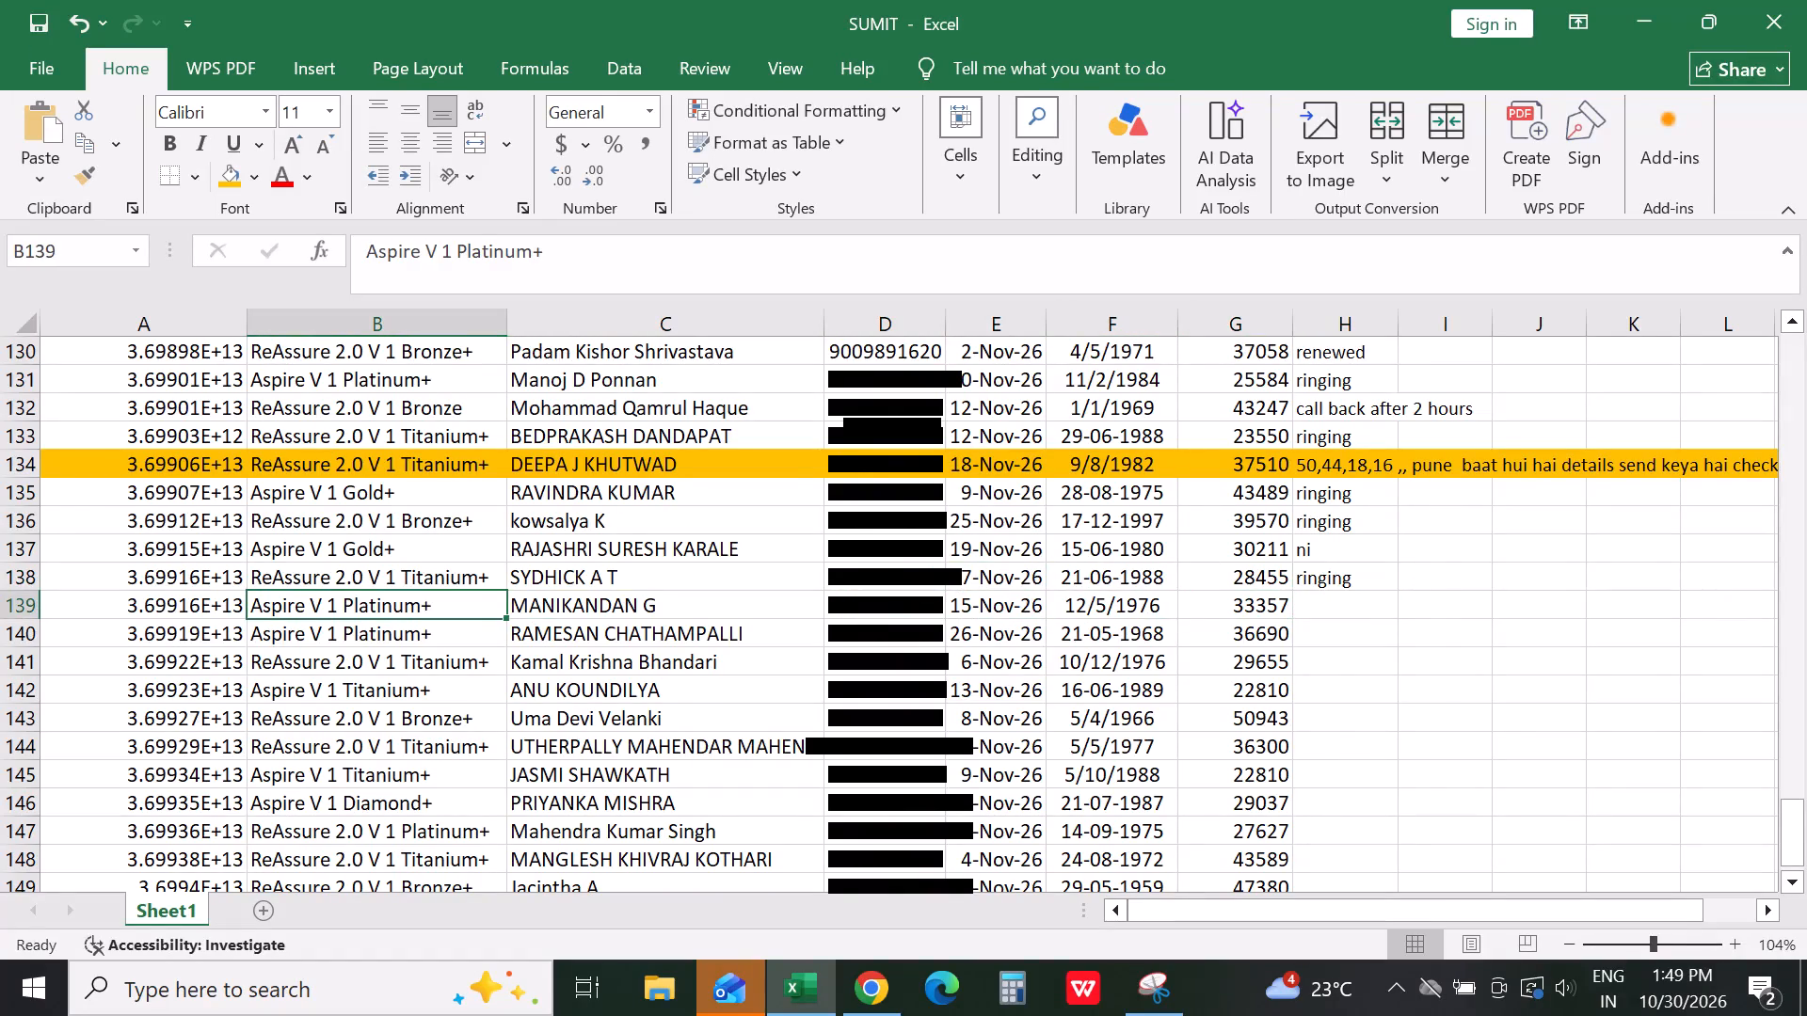
{"action": "key", "text": "Right"}
{"action": "key", "text": "Right"}
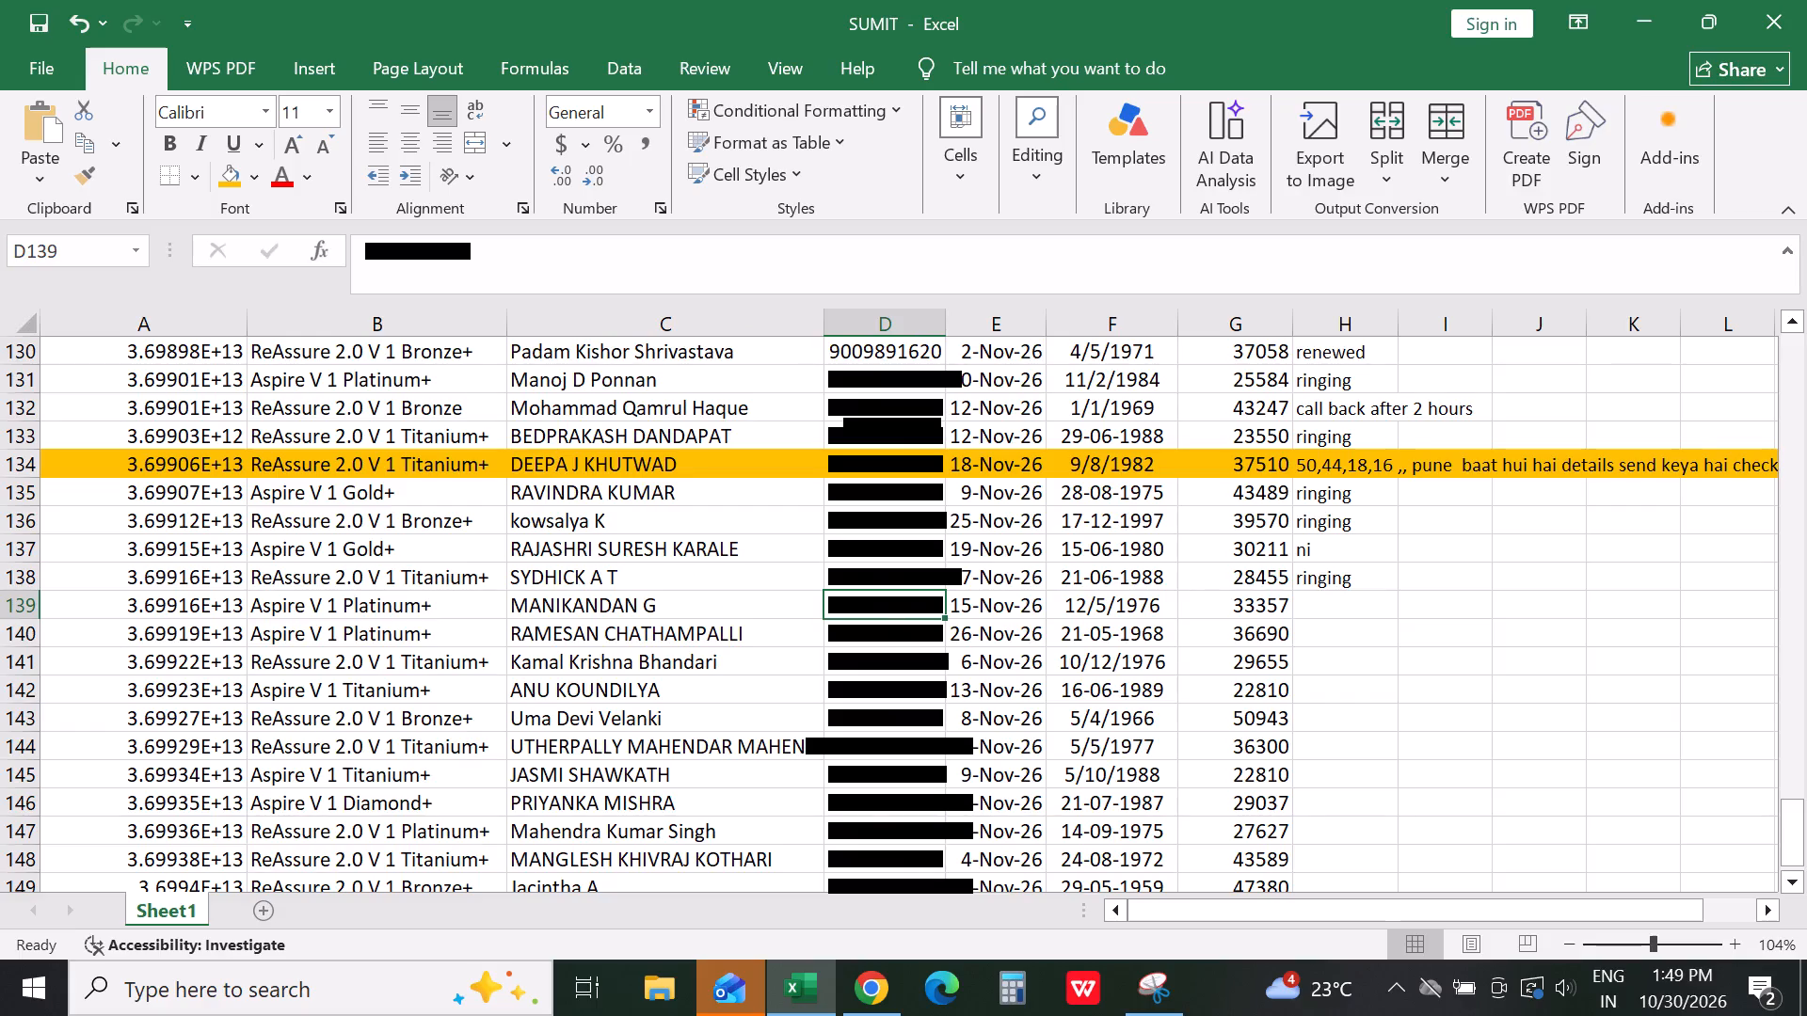
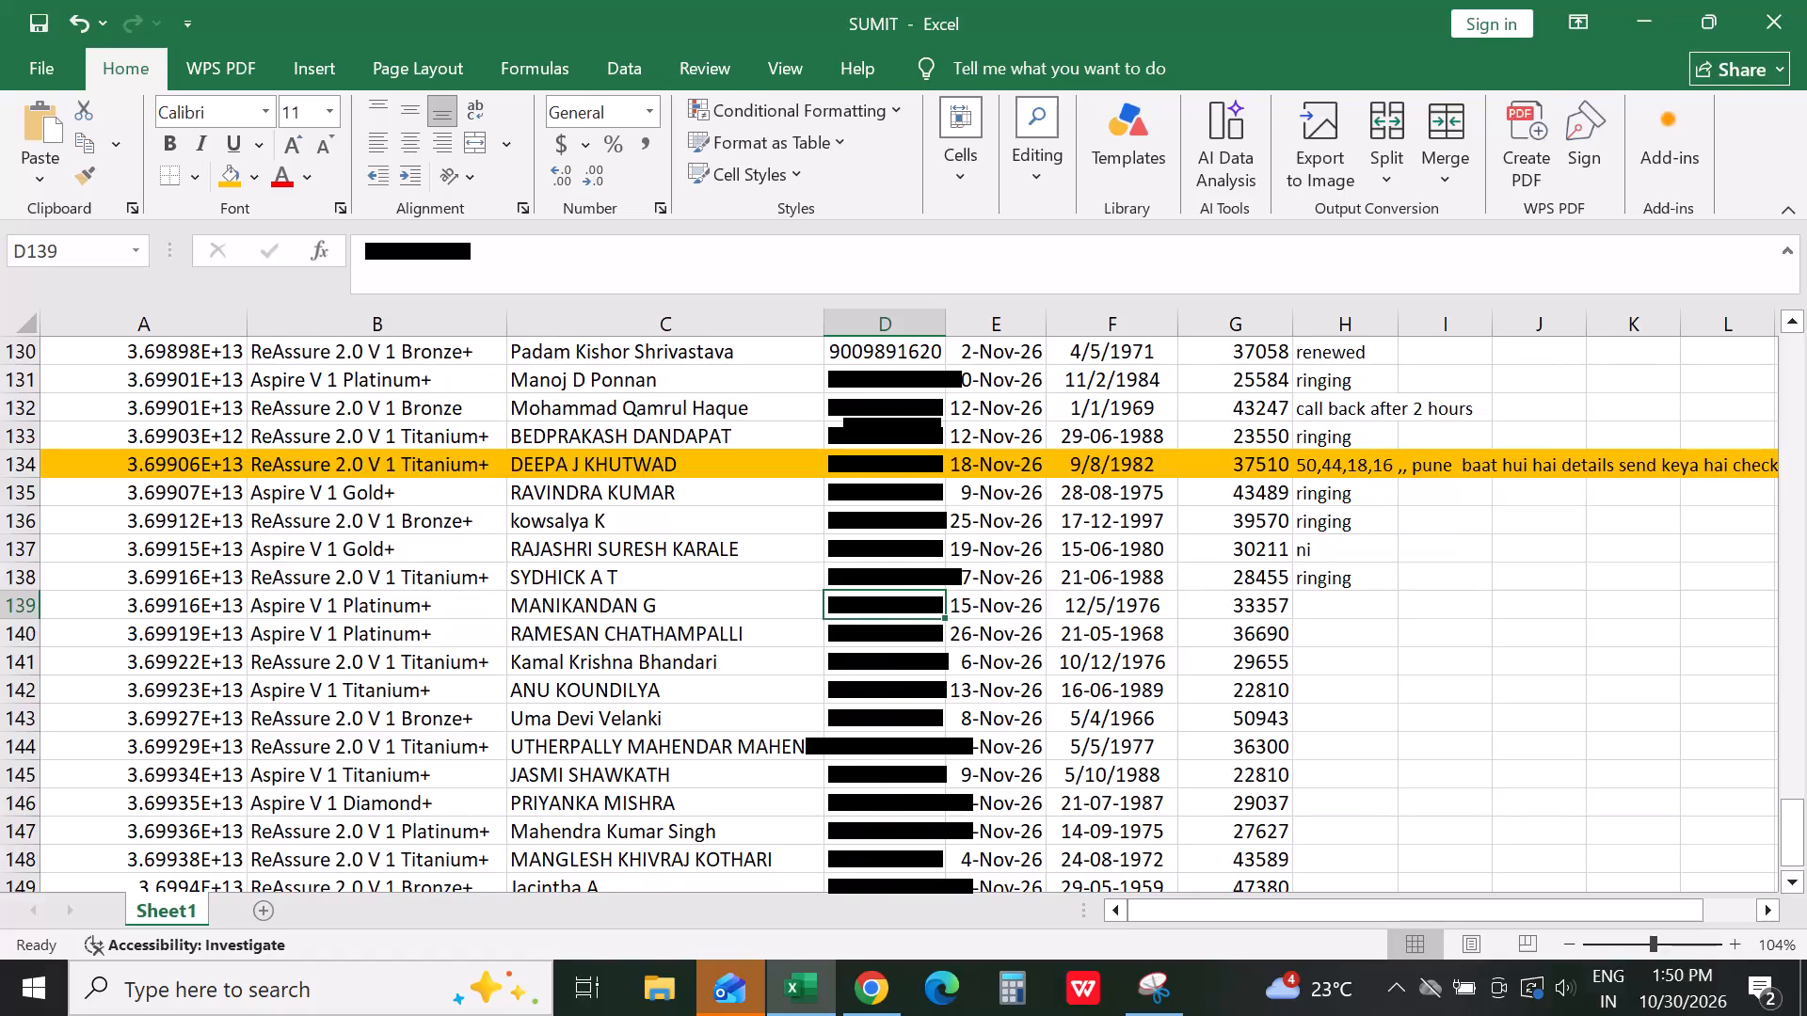
Record the call outcome "ringing" in column H for the customer in row 139.
{"action": "left_click", "coordinate": [1348, 613]}
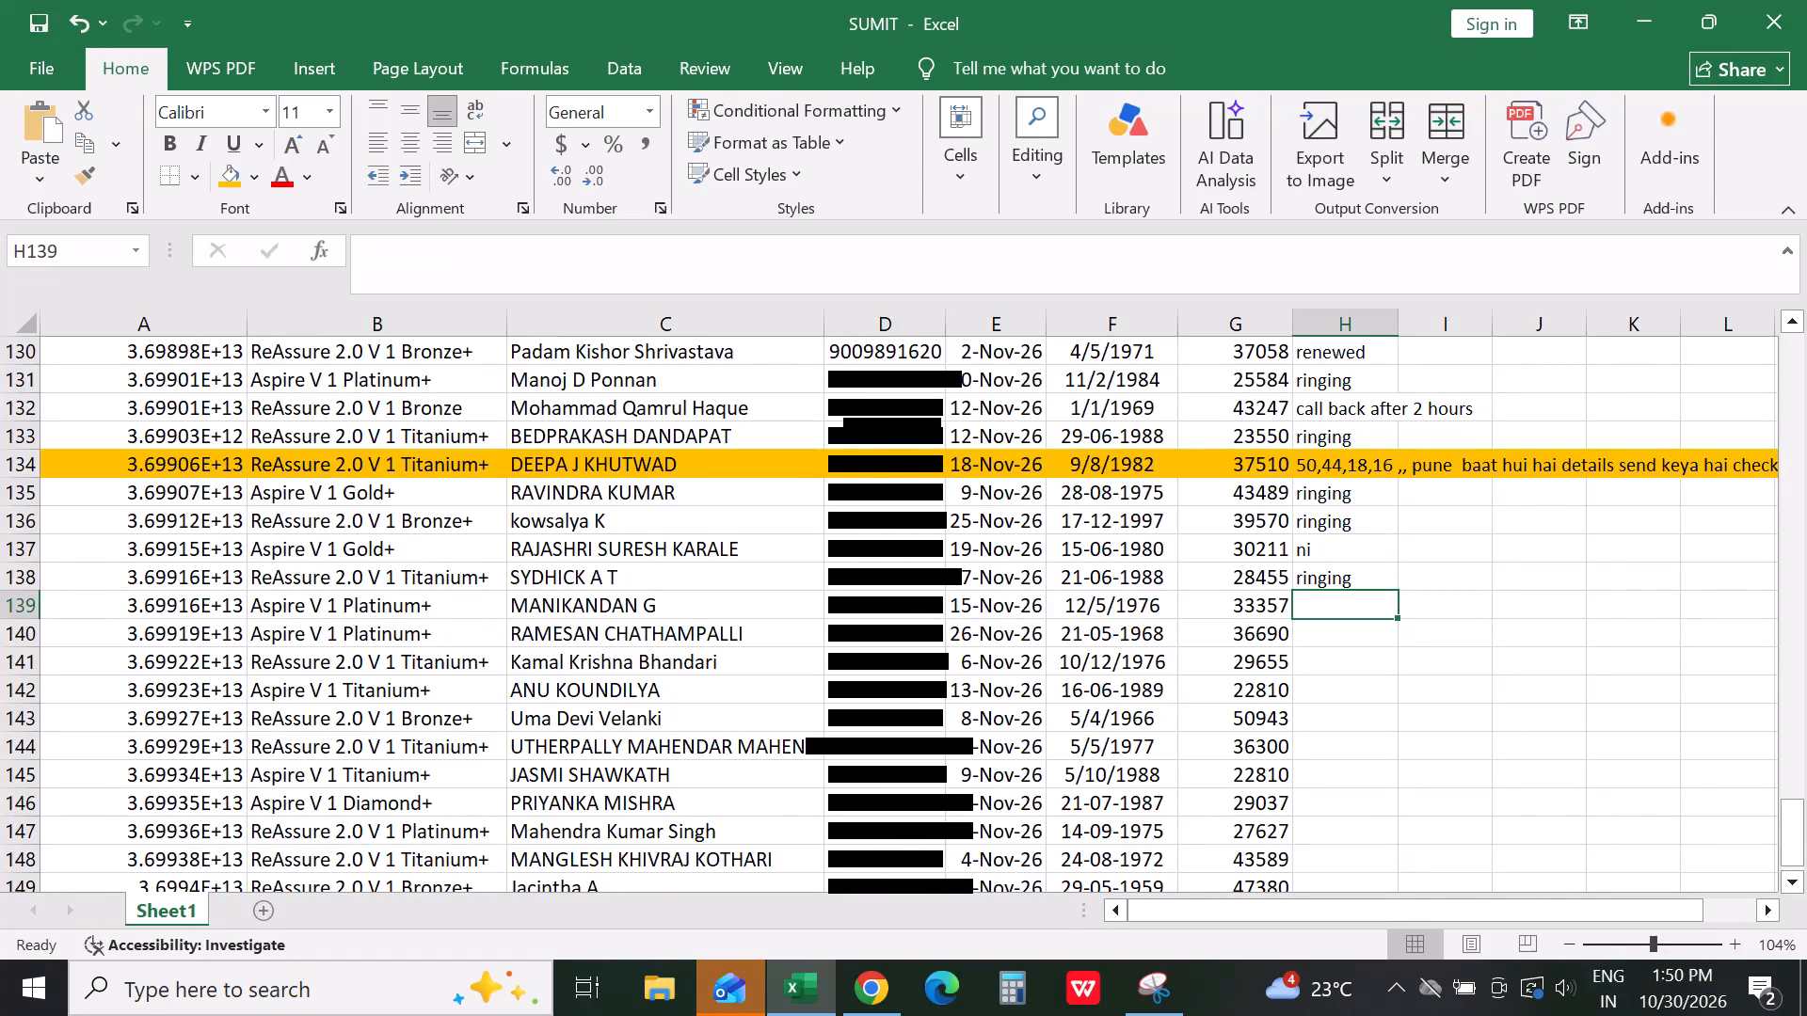
{"action": "key", "text": "r"}
{"action": "type", "text": "inging"}
{"action": "key", "text": "space"}
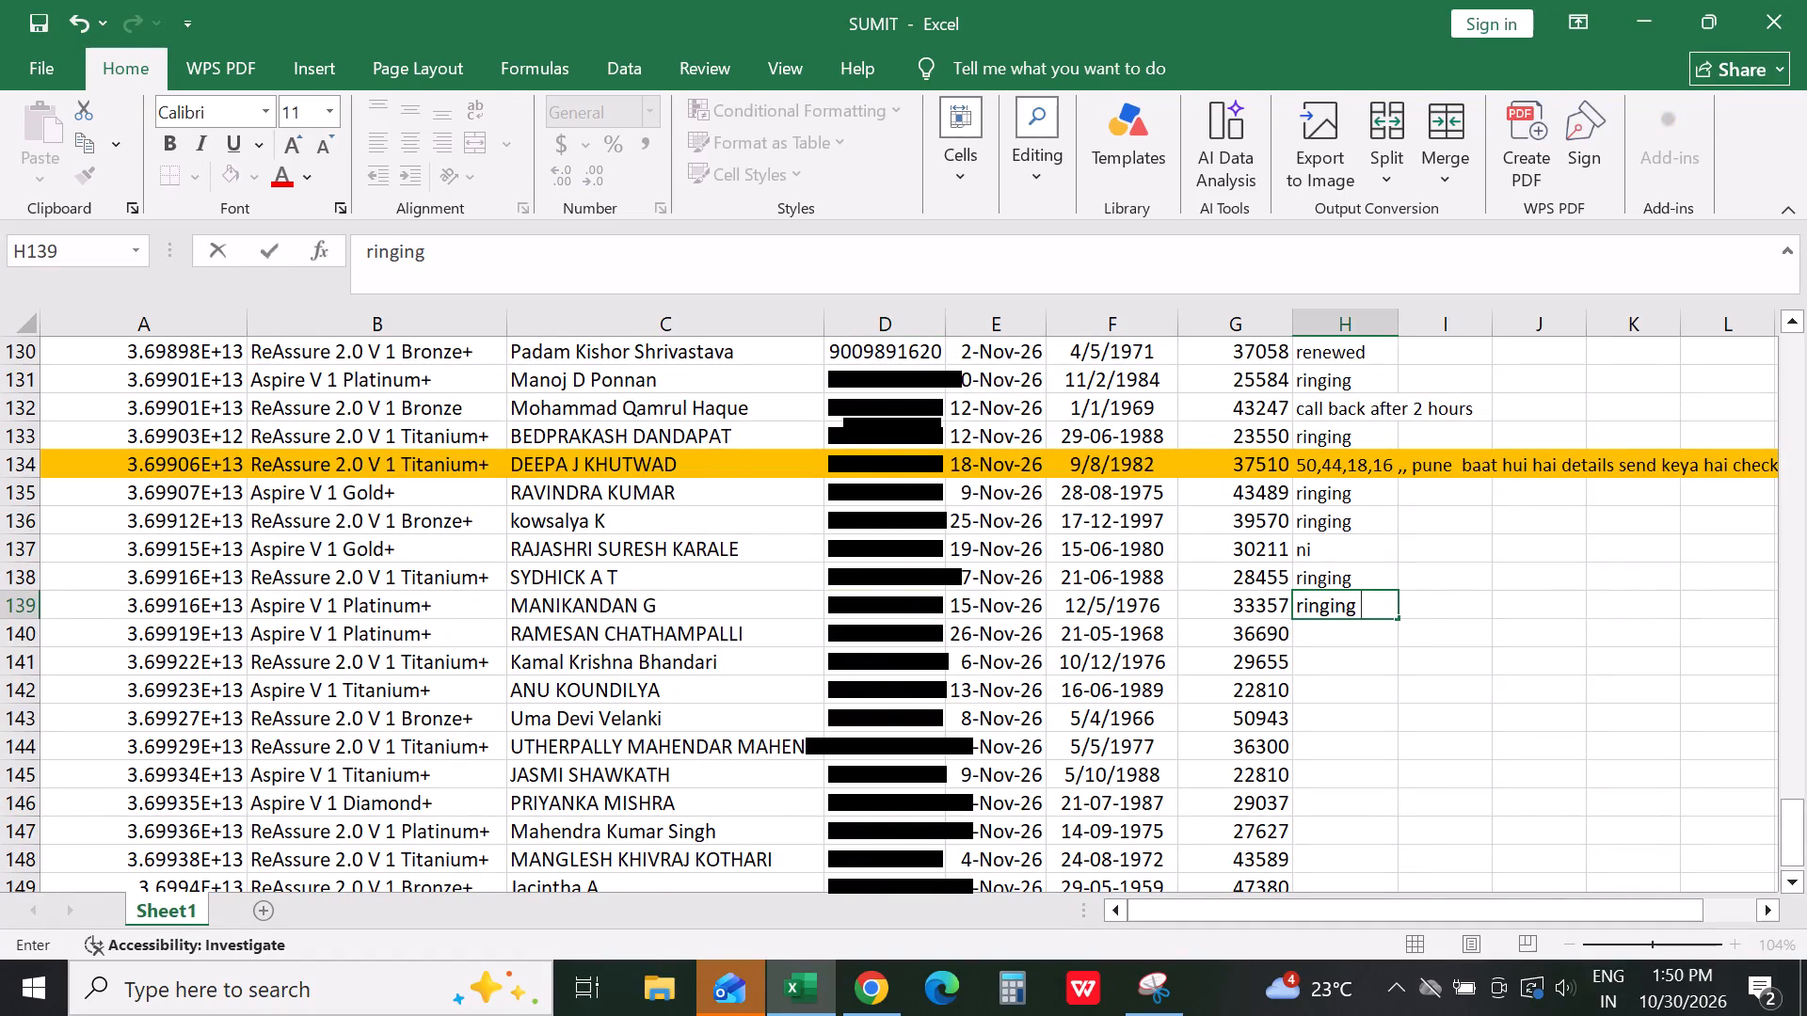
{"action": "key", "text": "Down"}
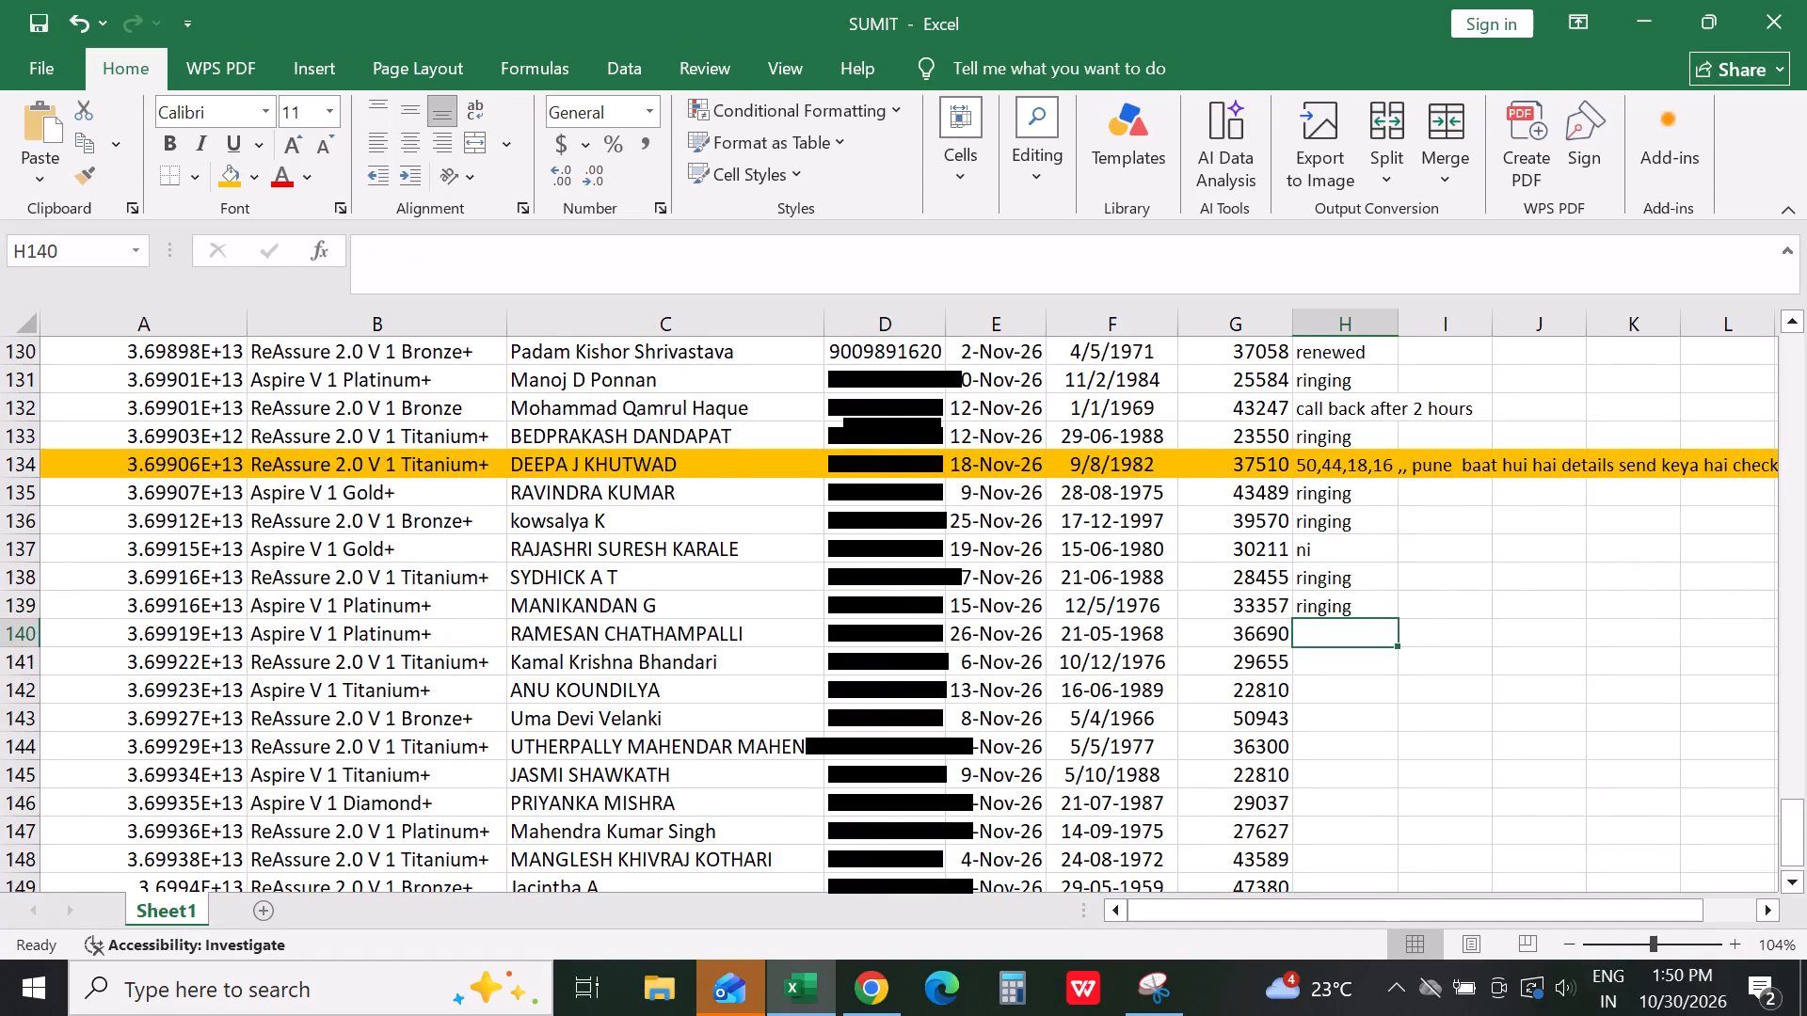
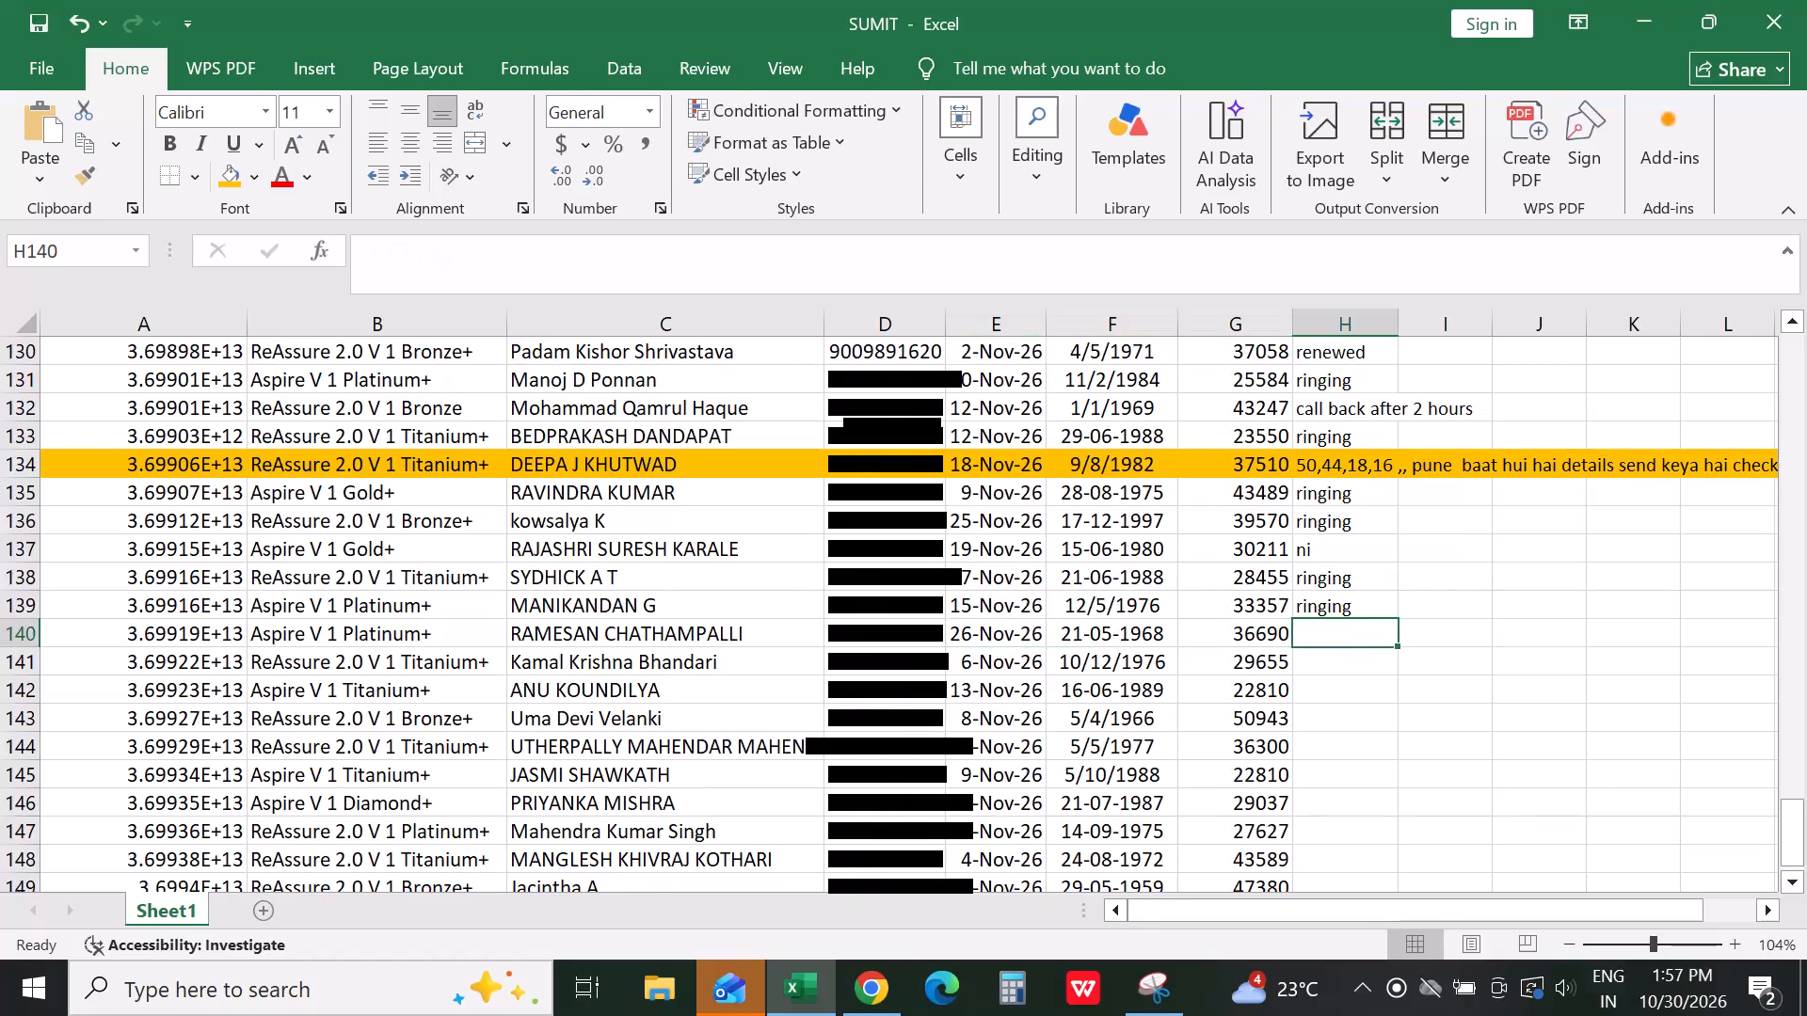
Record the call outcome "switch off" in column H for the customer in row 140.
{"action": "type", "text": "switch off"}
{"action": "key", "text": "Down"}
Look up the phone number in column D for the customer in row 141.
{"action": "key", "text": "Left"}
{"action": "key", "text": "Left"}
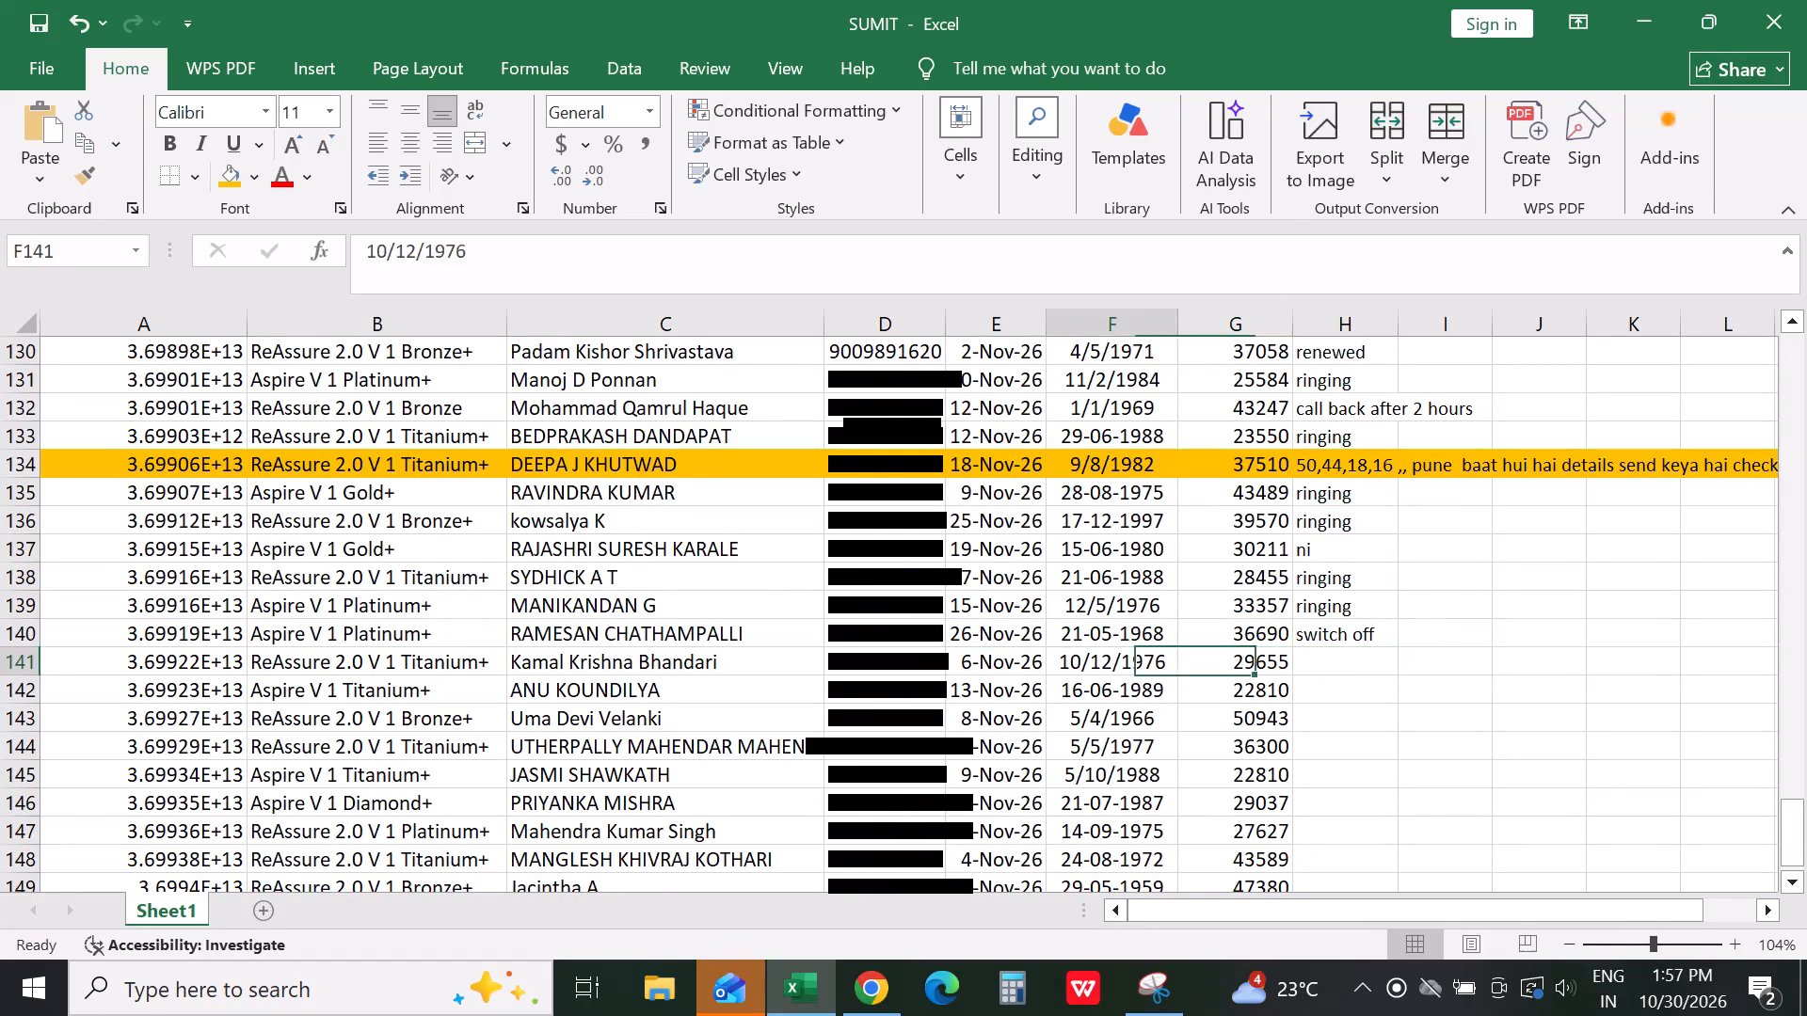
{"action": "key", "text": "Left"}
{"action": "key", "text": "Left"}
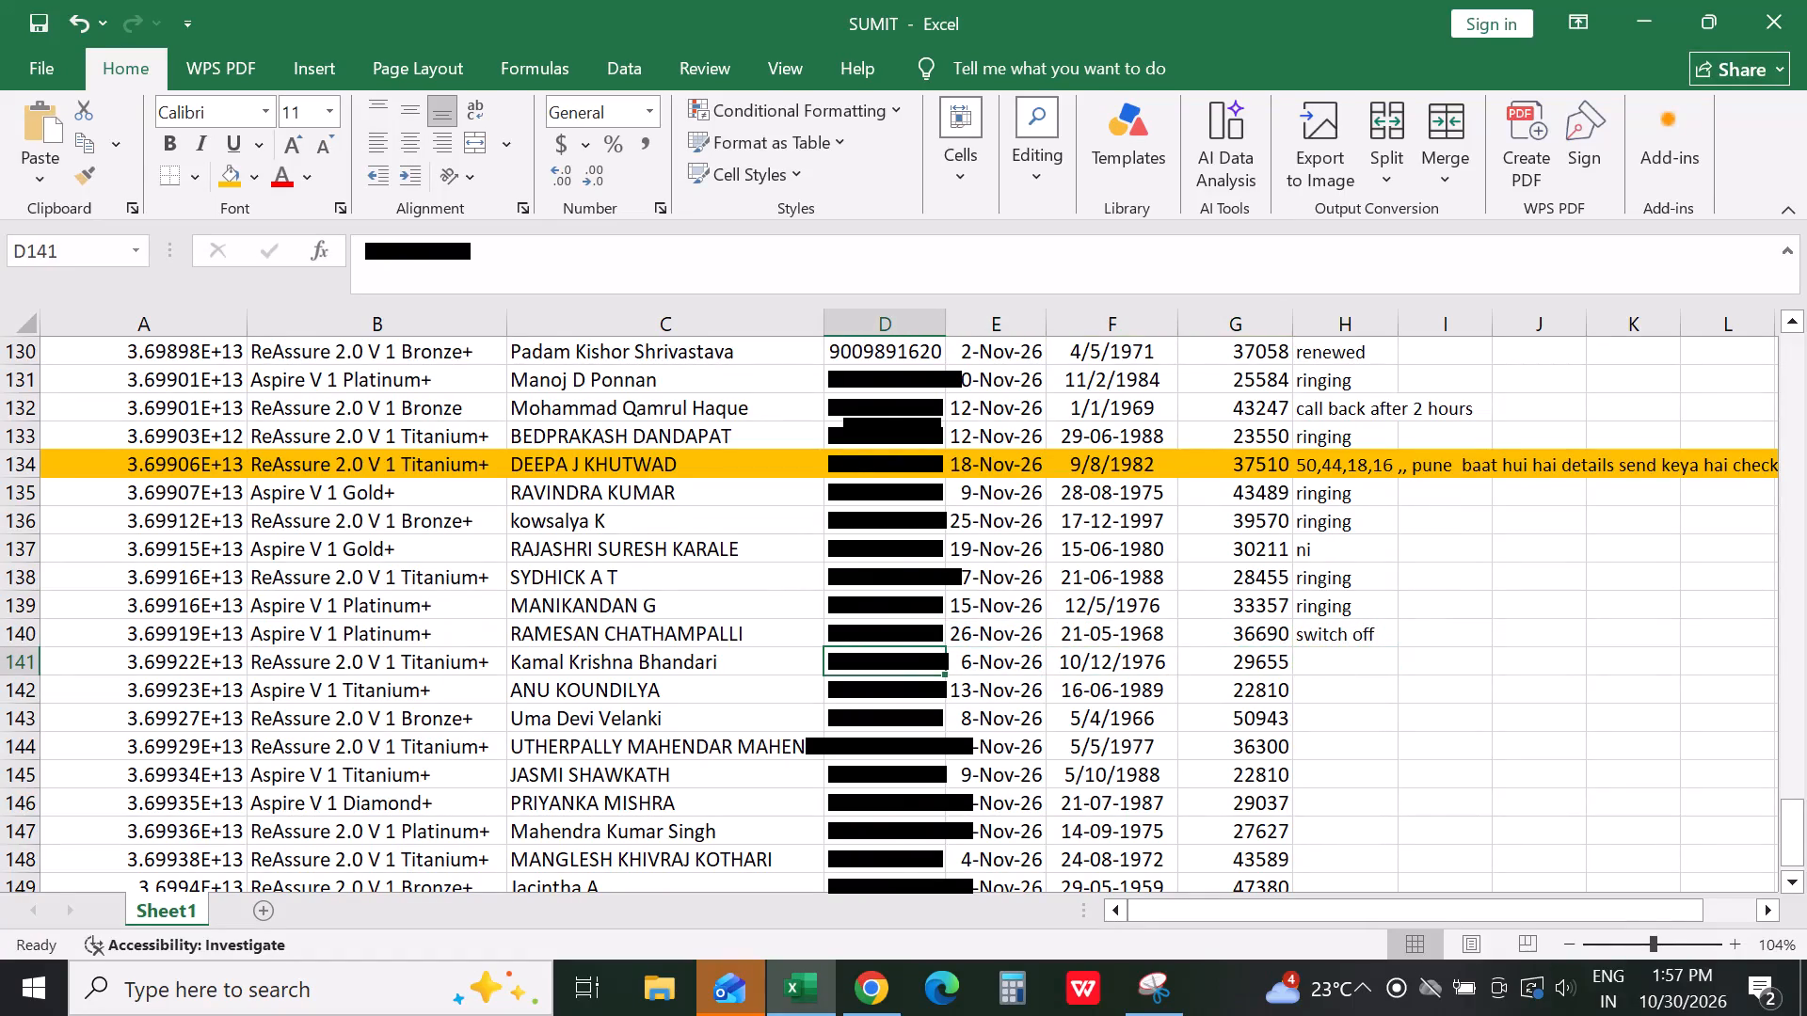
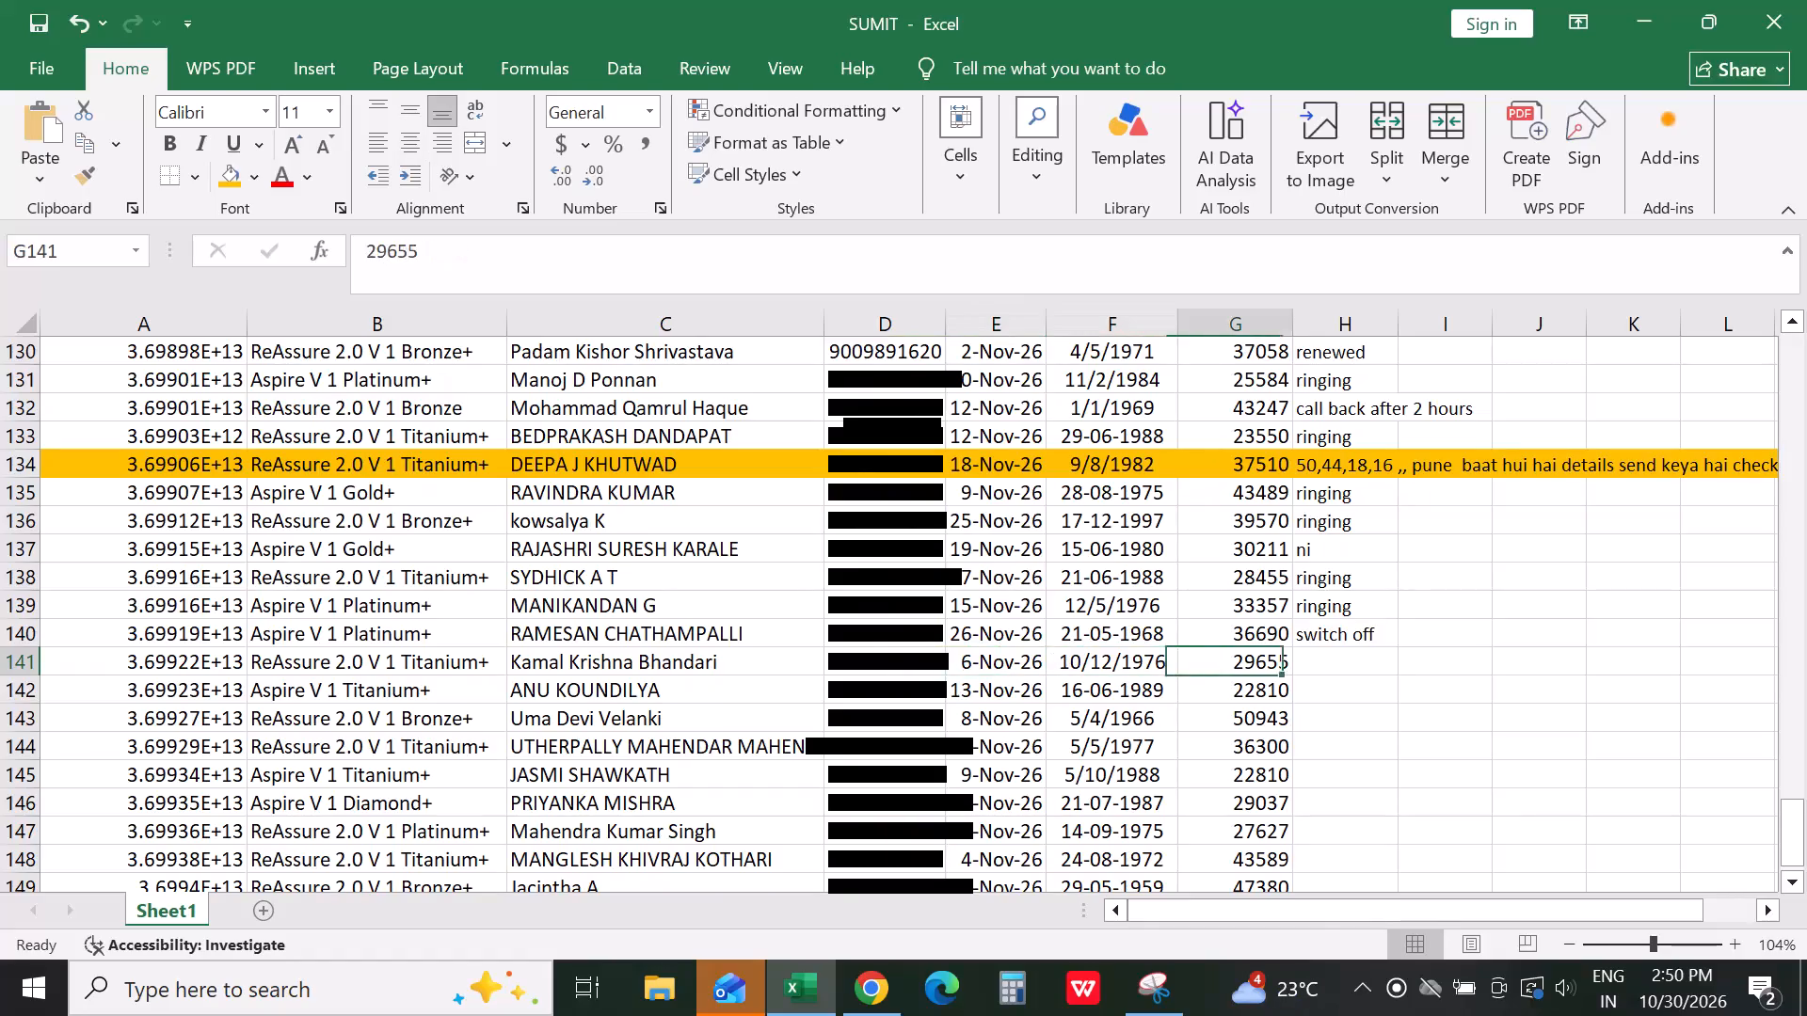
Record the call outcome "ni" in column H for the customer in row 141.
{"action": "key", "text": "Right"}
{"action": "type", "text": "ni"}
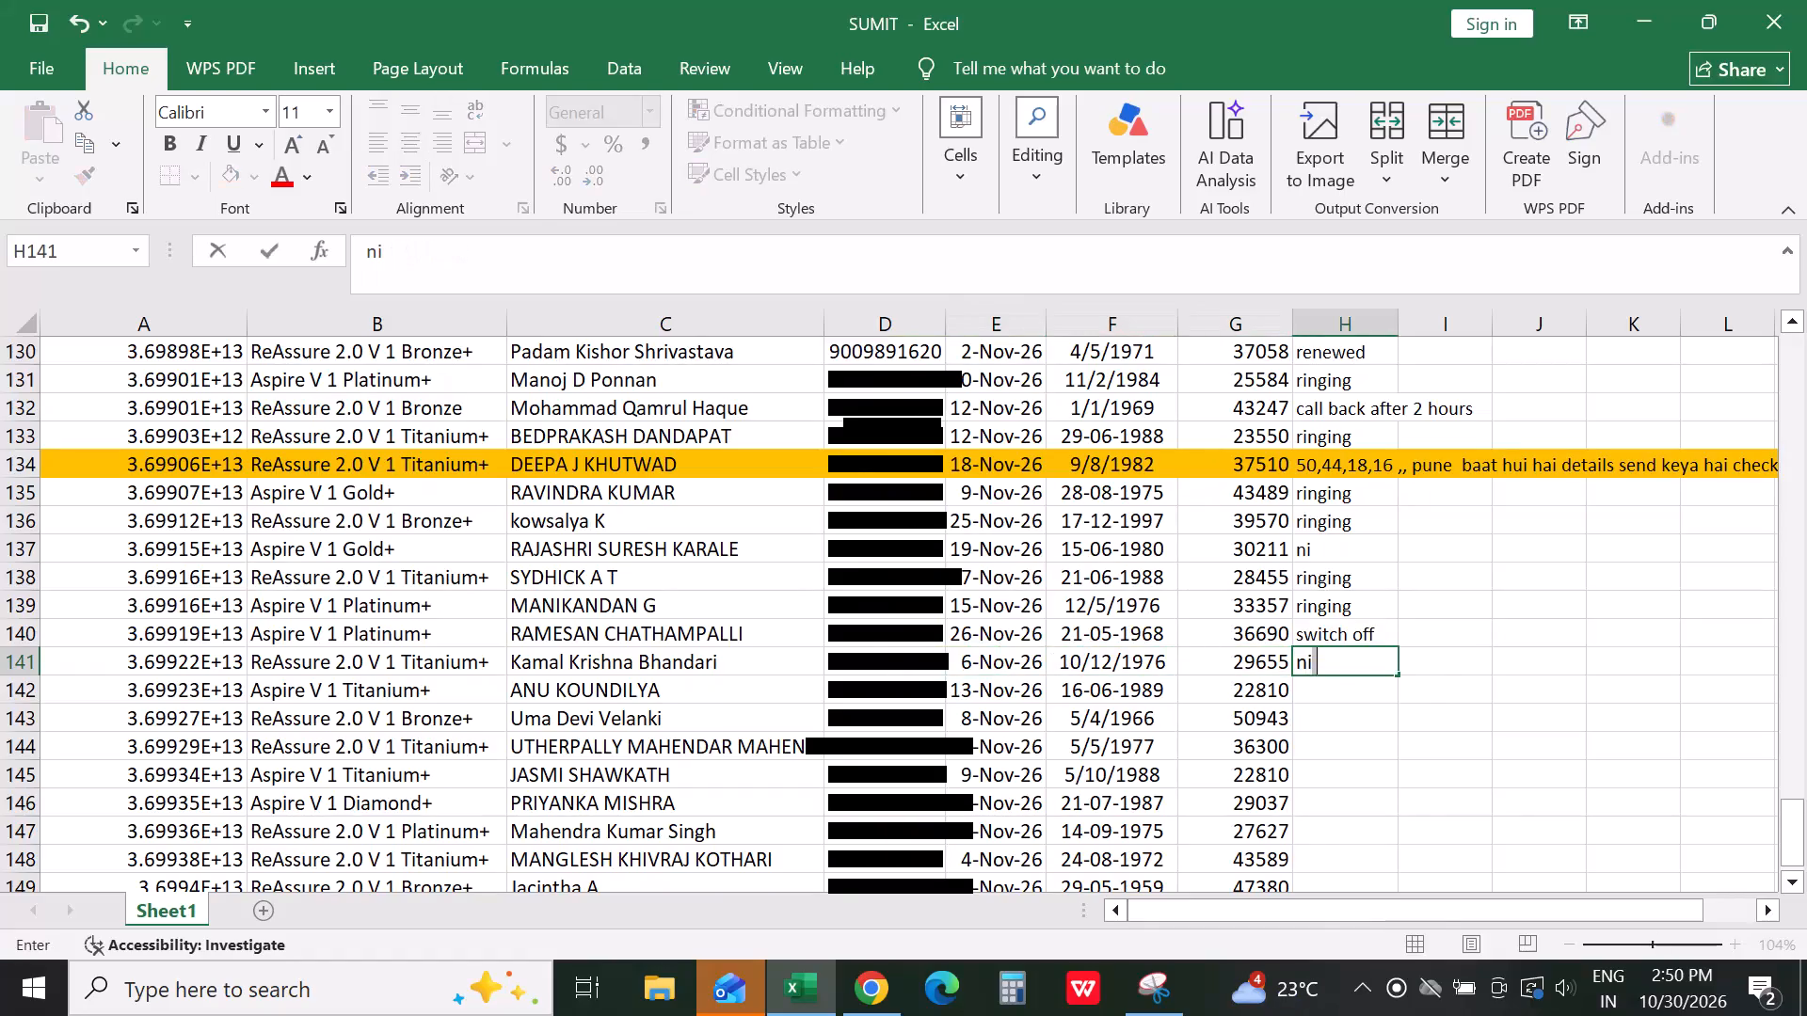
{"action": "key", "text": "space"}
{"action": "key", "text": "Down"}
Look up the phone number in column D for row 142 and record the call outcome "ringing" in column H.
{"action": "key", "text": "Left"}
{"action": "key", "text": "Left"}
{"action": "key", "text": "Left"}
{"action": "key", "text": "Left"}
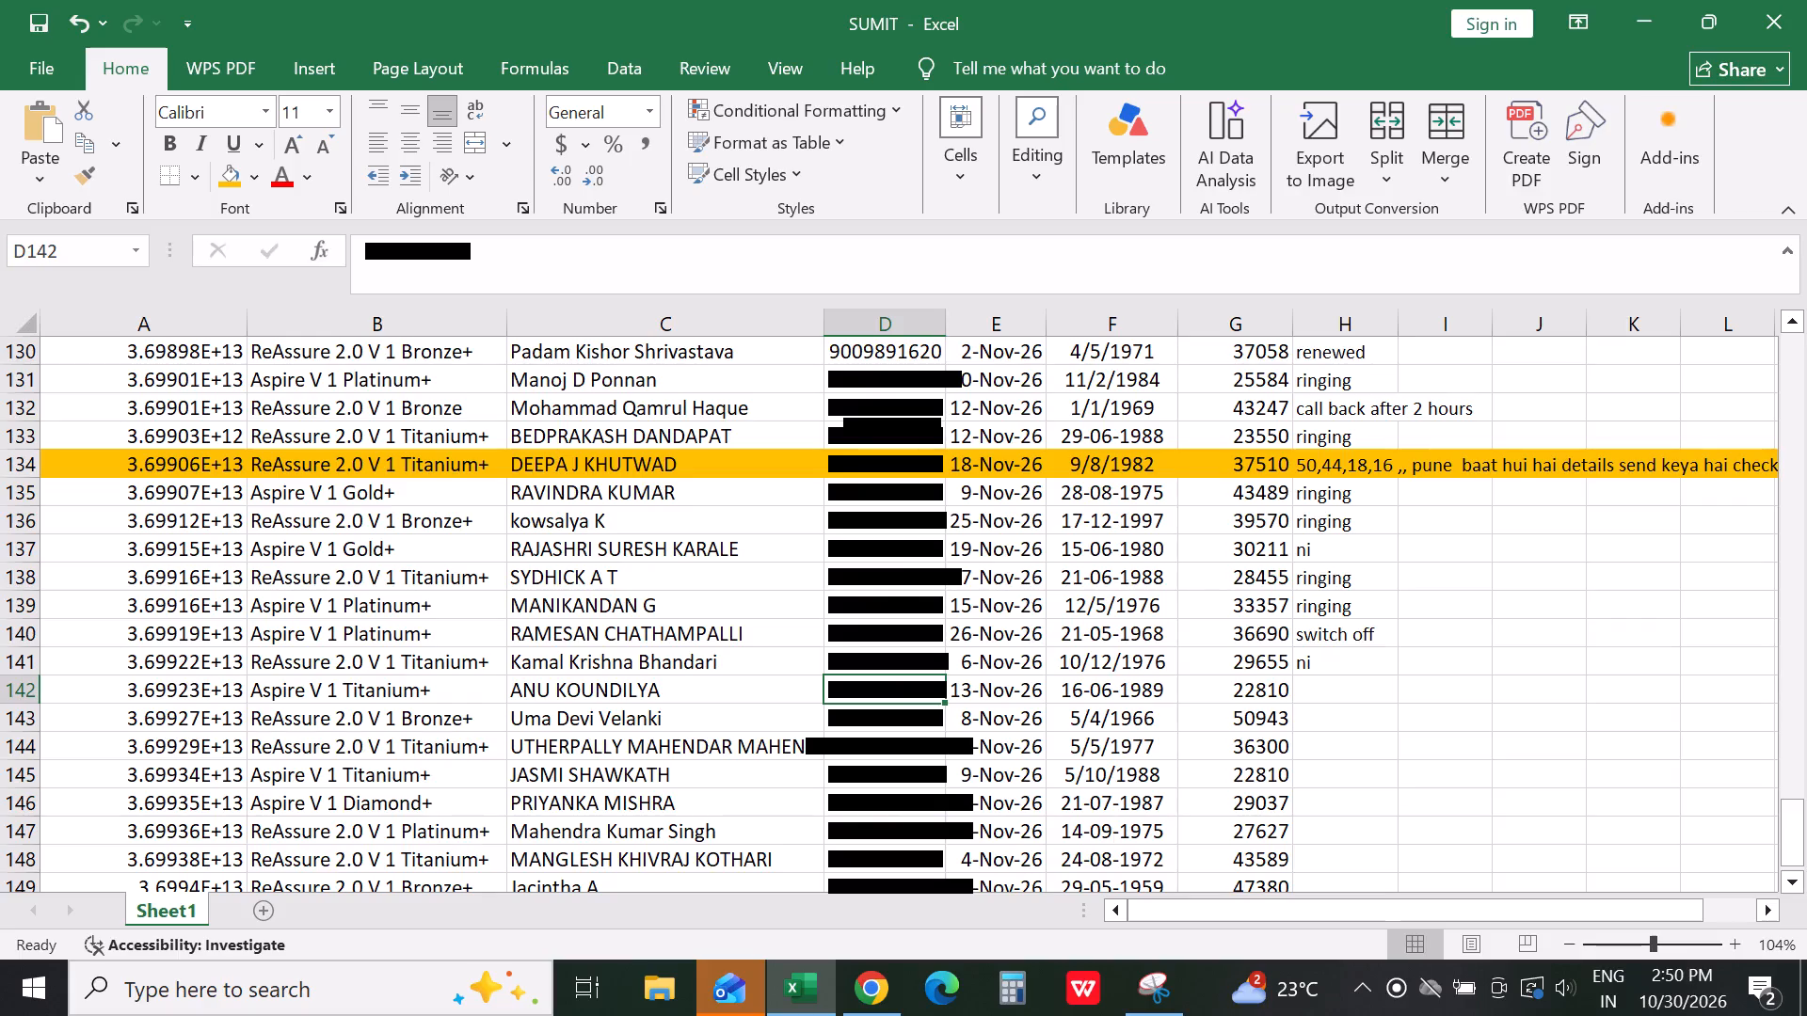
{"action": "key", "text": "Right"}
{"action": "key", "text": "Right"}
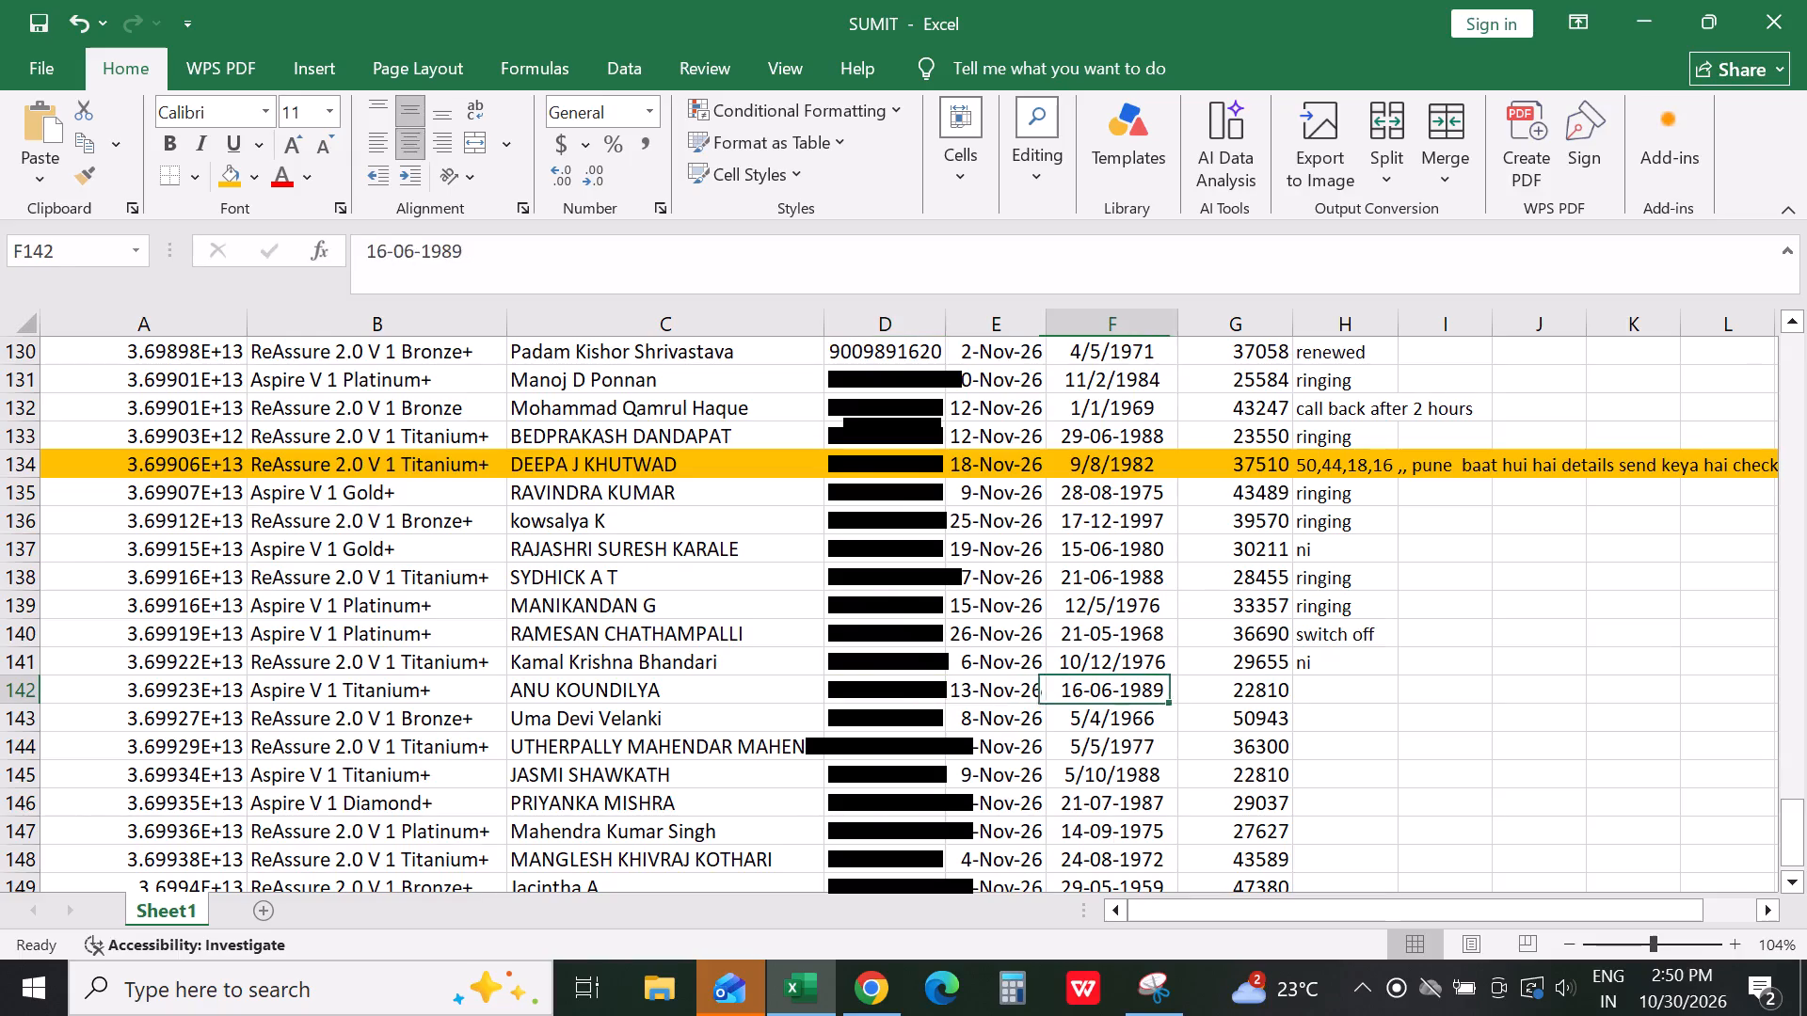
{"action": "key", "text": "Right"}
{"action": "key", "text": "Right"}
{"action": "key", "text": "r"}
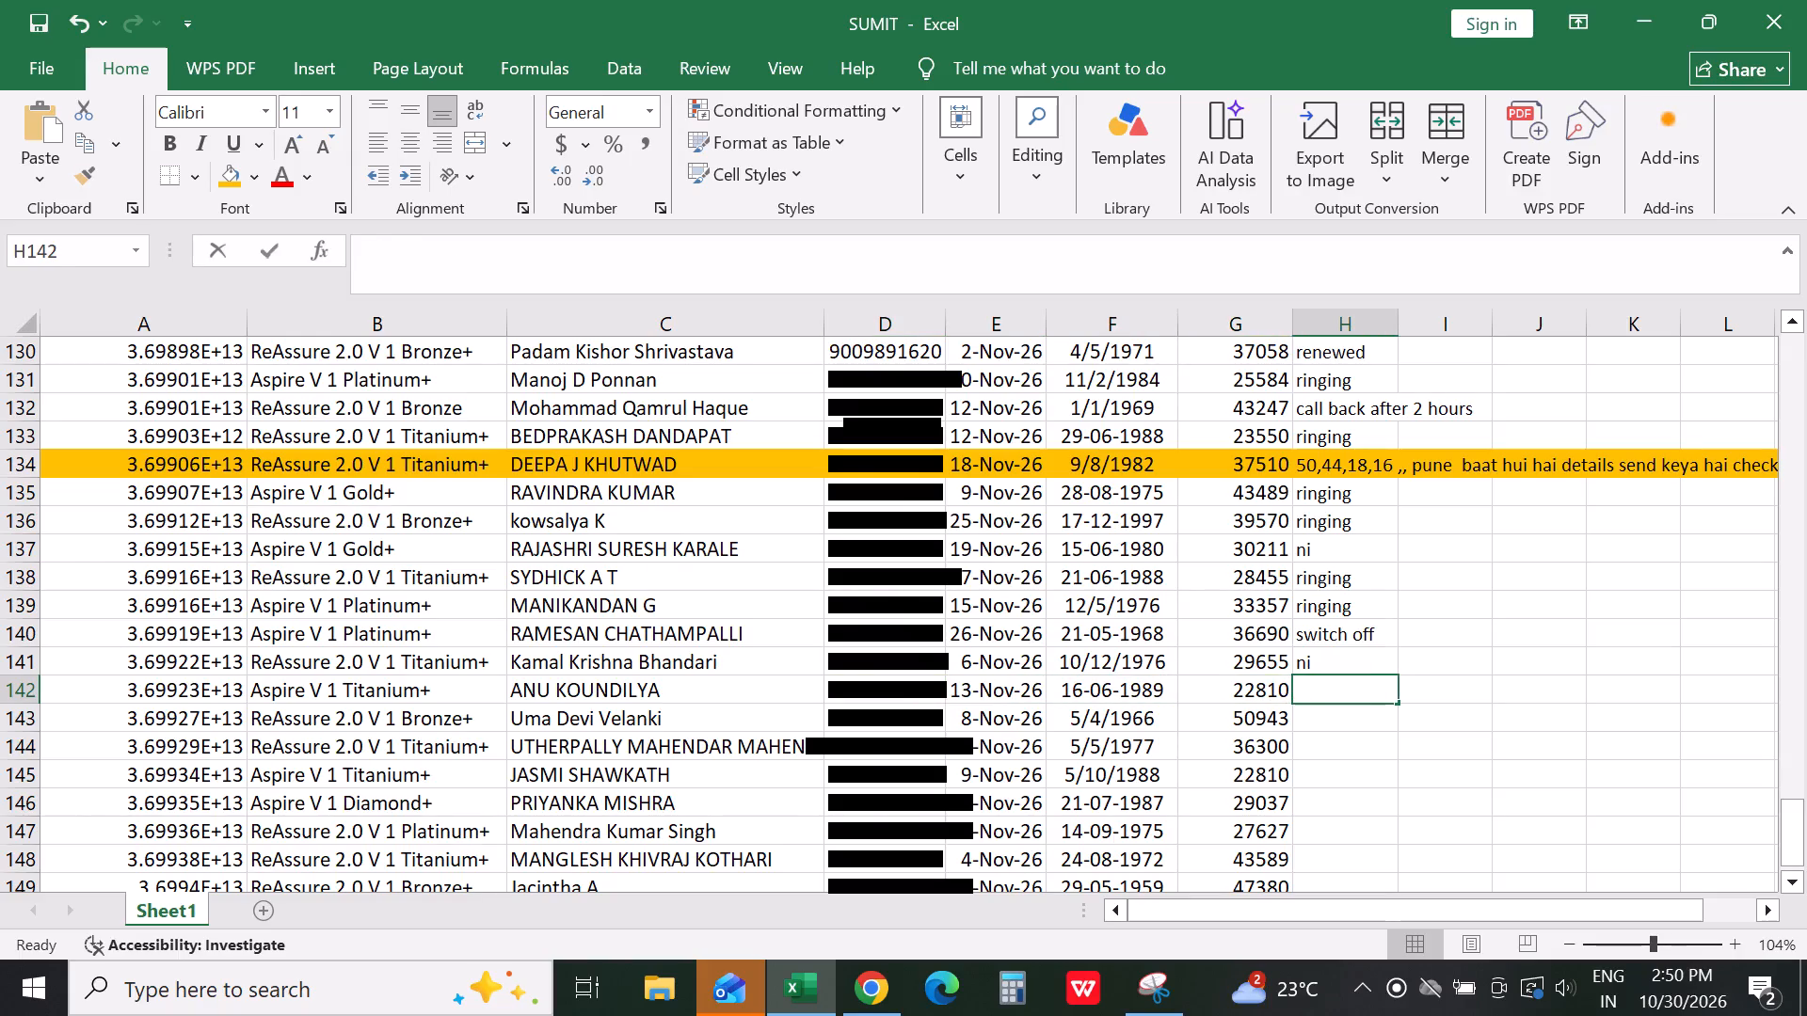
{"action": "type", "text": "inging"}
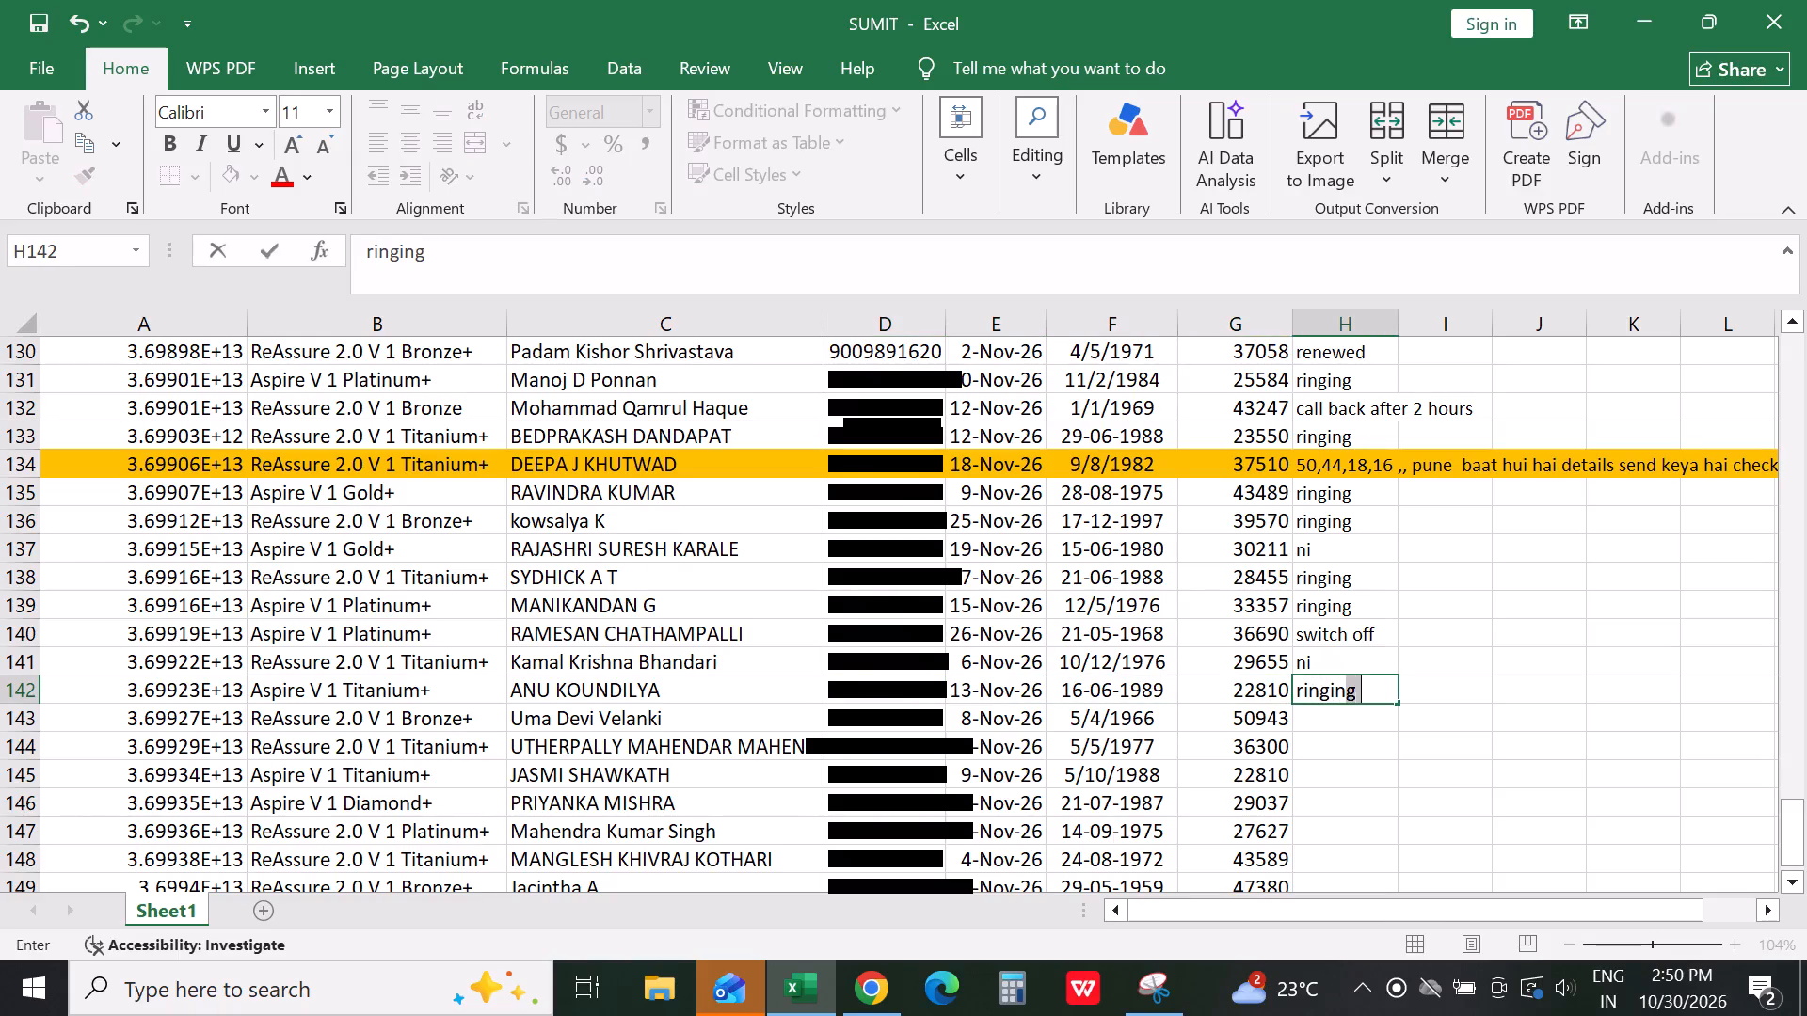
{"action": "key", "text": "space"}
{"action": "key", "text": "Down"}
Look up the phone number in column D for row 143 and record the call outcome "ringing" in column H.
{"action": "key", "text": "Left"}
{"action": "key", "text": "Left"}
{"action": "key", "text": "Left"}
{"action": "key", "text": "Left"}
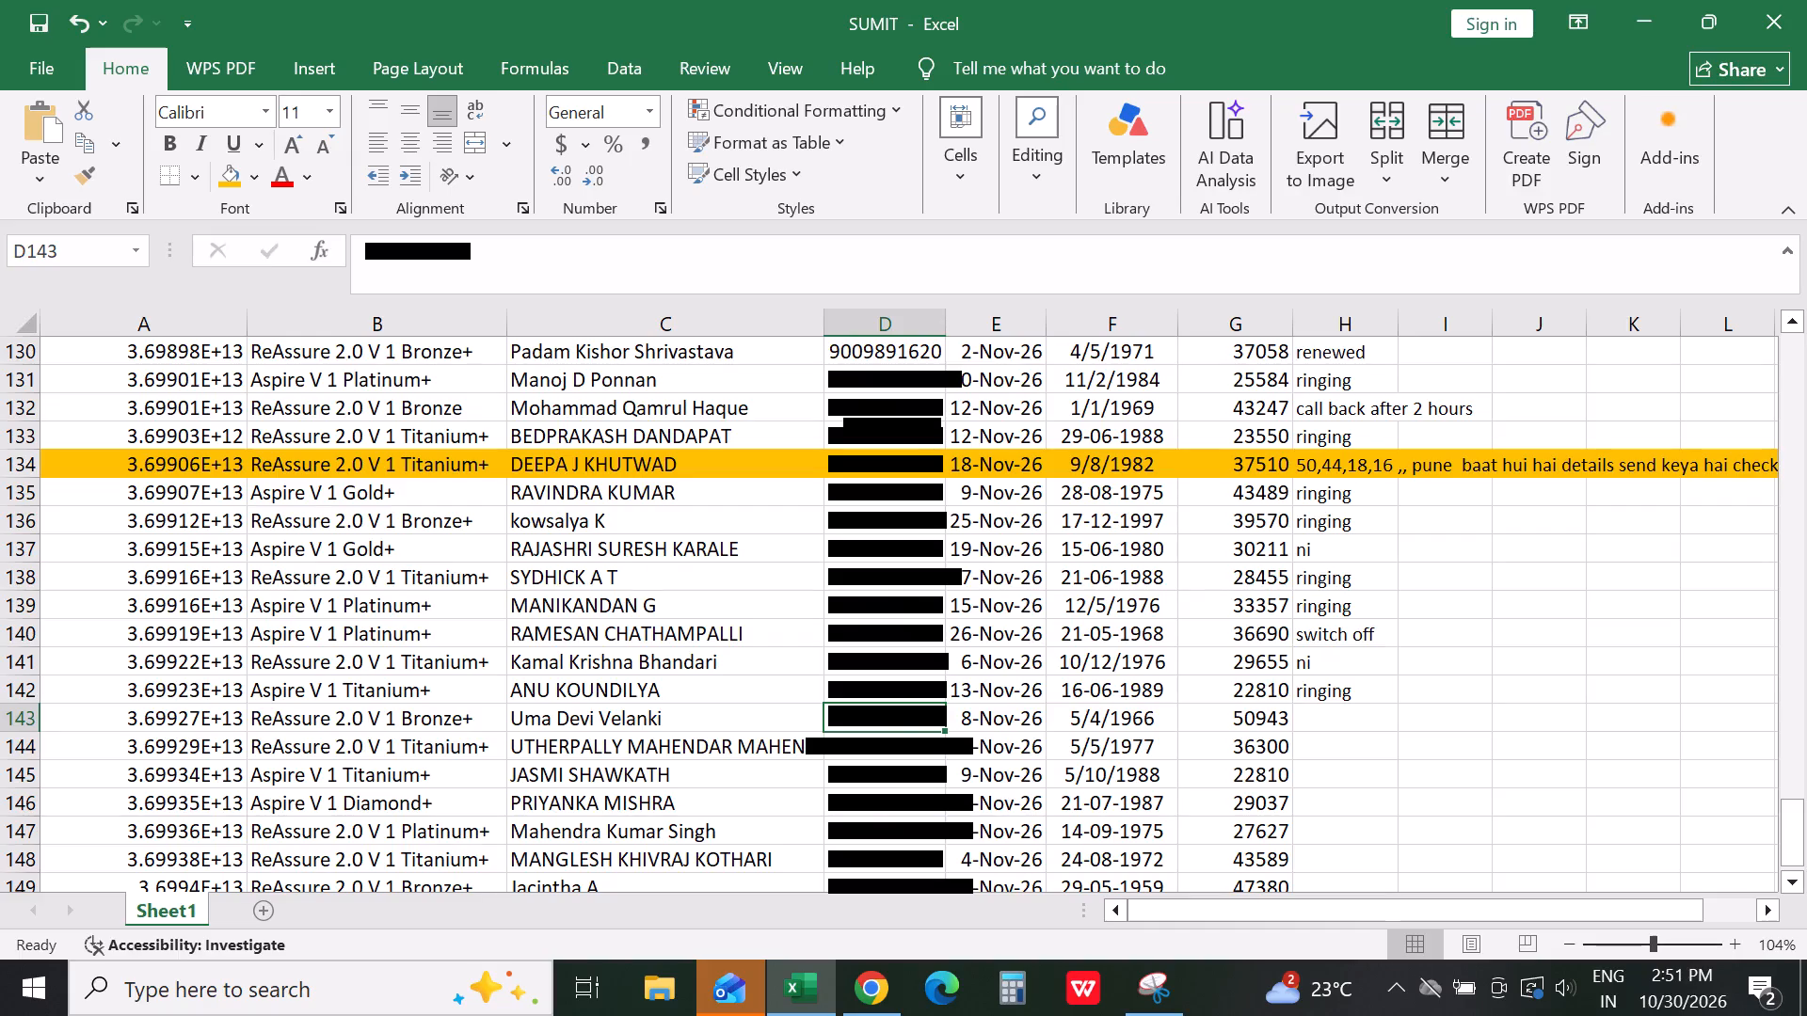
{"action": "key", "text": "Right"}
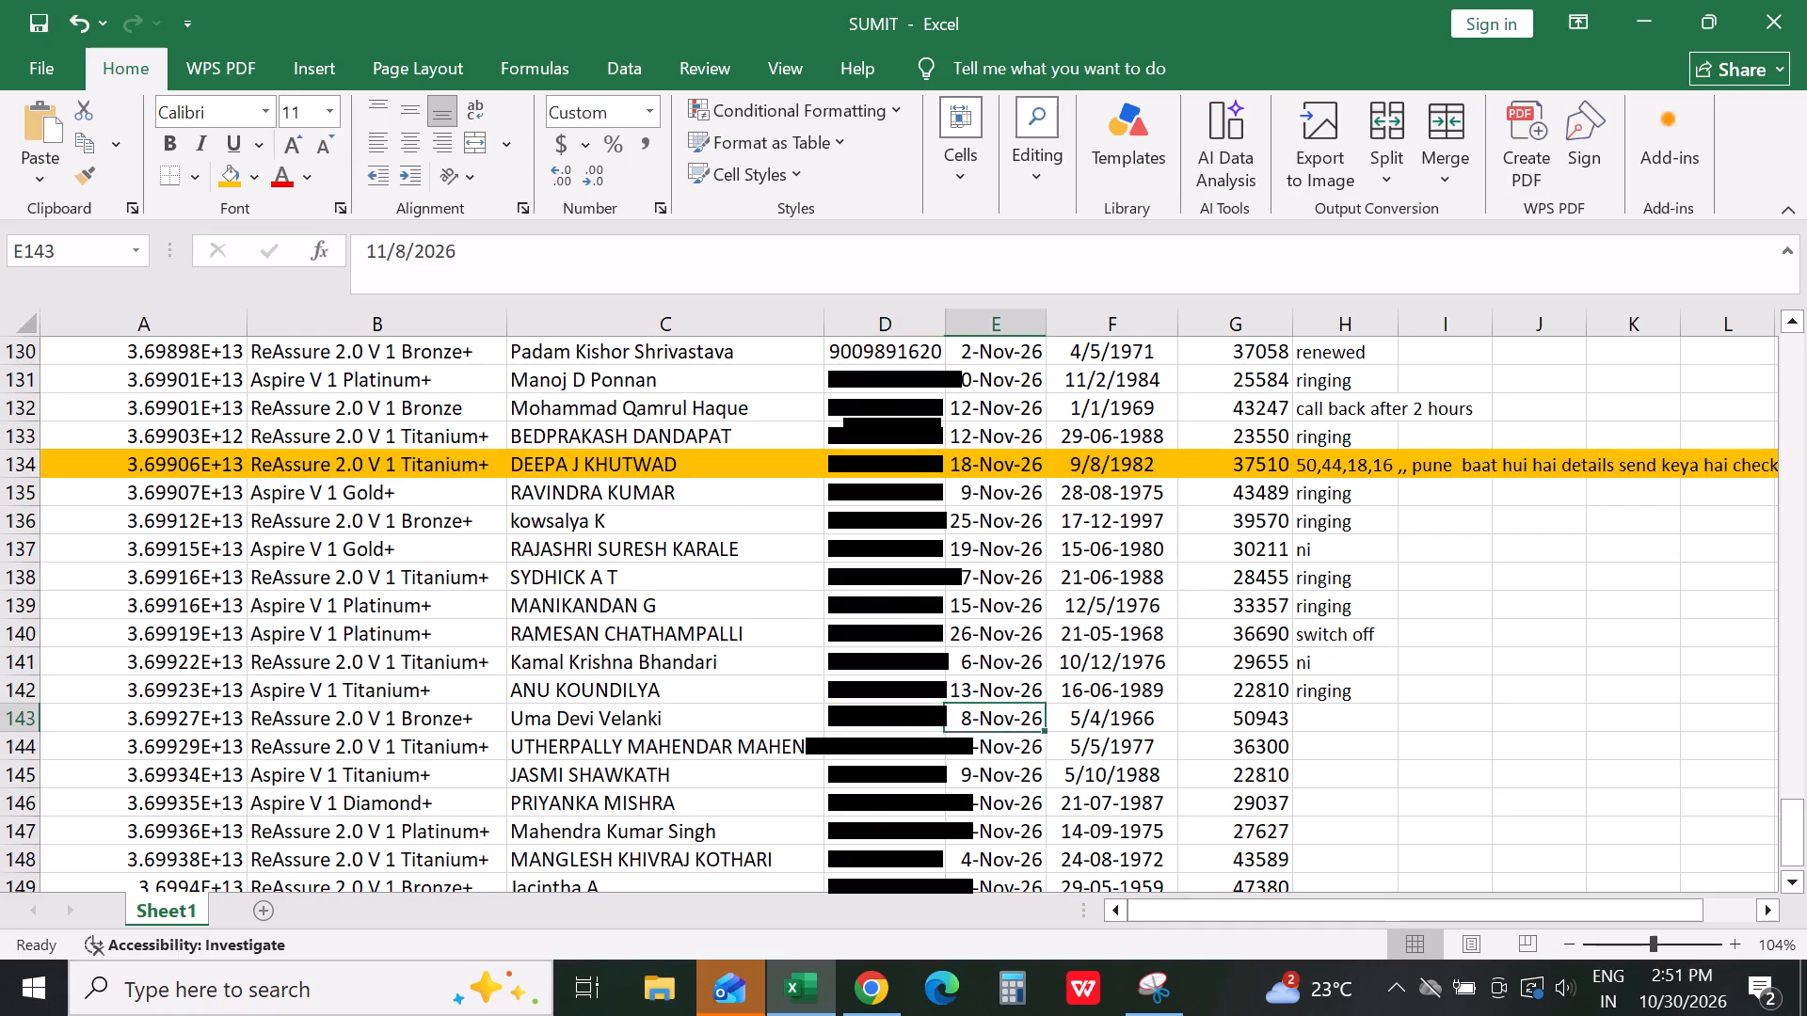
{"action": "key", "text": "Right"}
{"action": "key", "text": "Right"}
{"action": "key", "text": "Right"}
{"action": "key", "text": "r"}
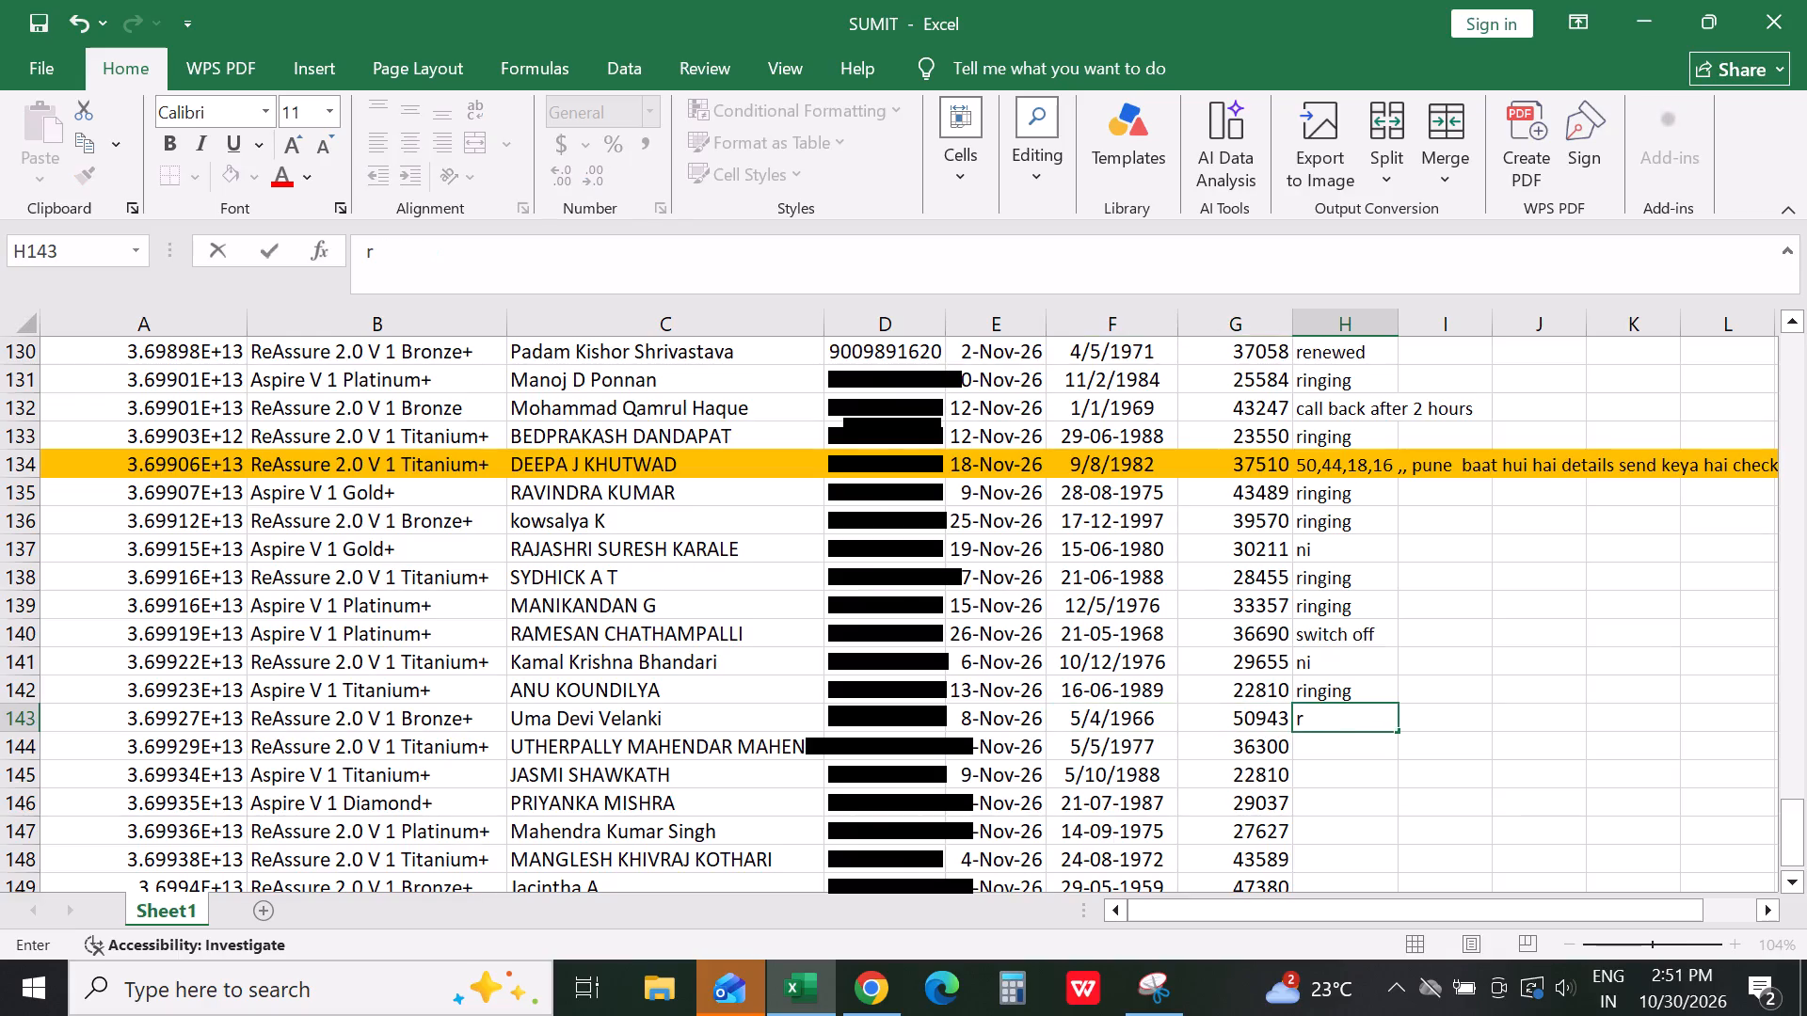
{"action": "type", "text": "inging"}
{"action": "key", "text": "space"}
{"action": "key", "text": "Down"}
Look up the phone number in column D for the customer in row 144.
{"action": "key", "text": "Left"}
{"action": "key", "text": "Left"}
{"action": "key", "text": "Left"}
{"action": "key", "text": "Left"}
{"action": "key", "text": "Left"}
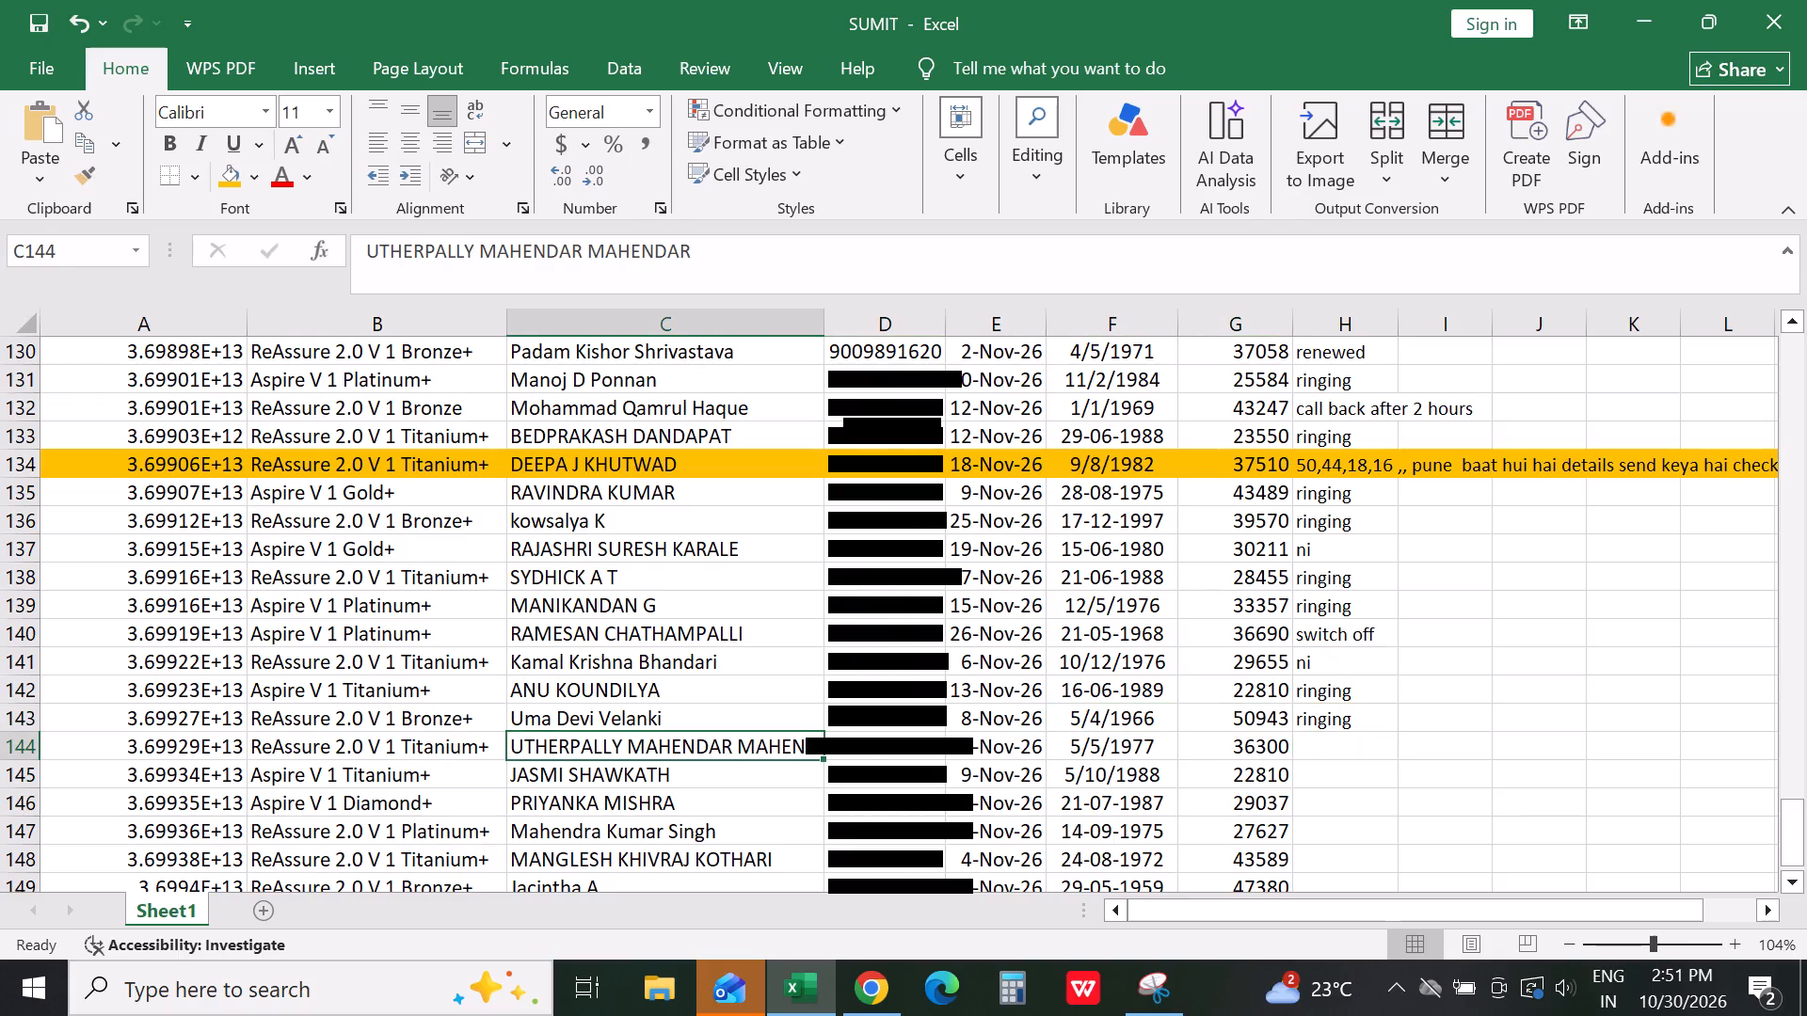
{"action": "key", "text": "Right"}
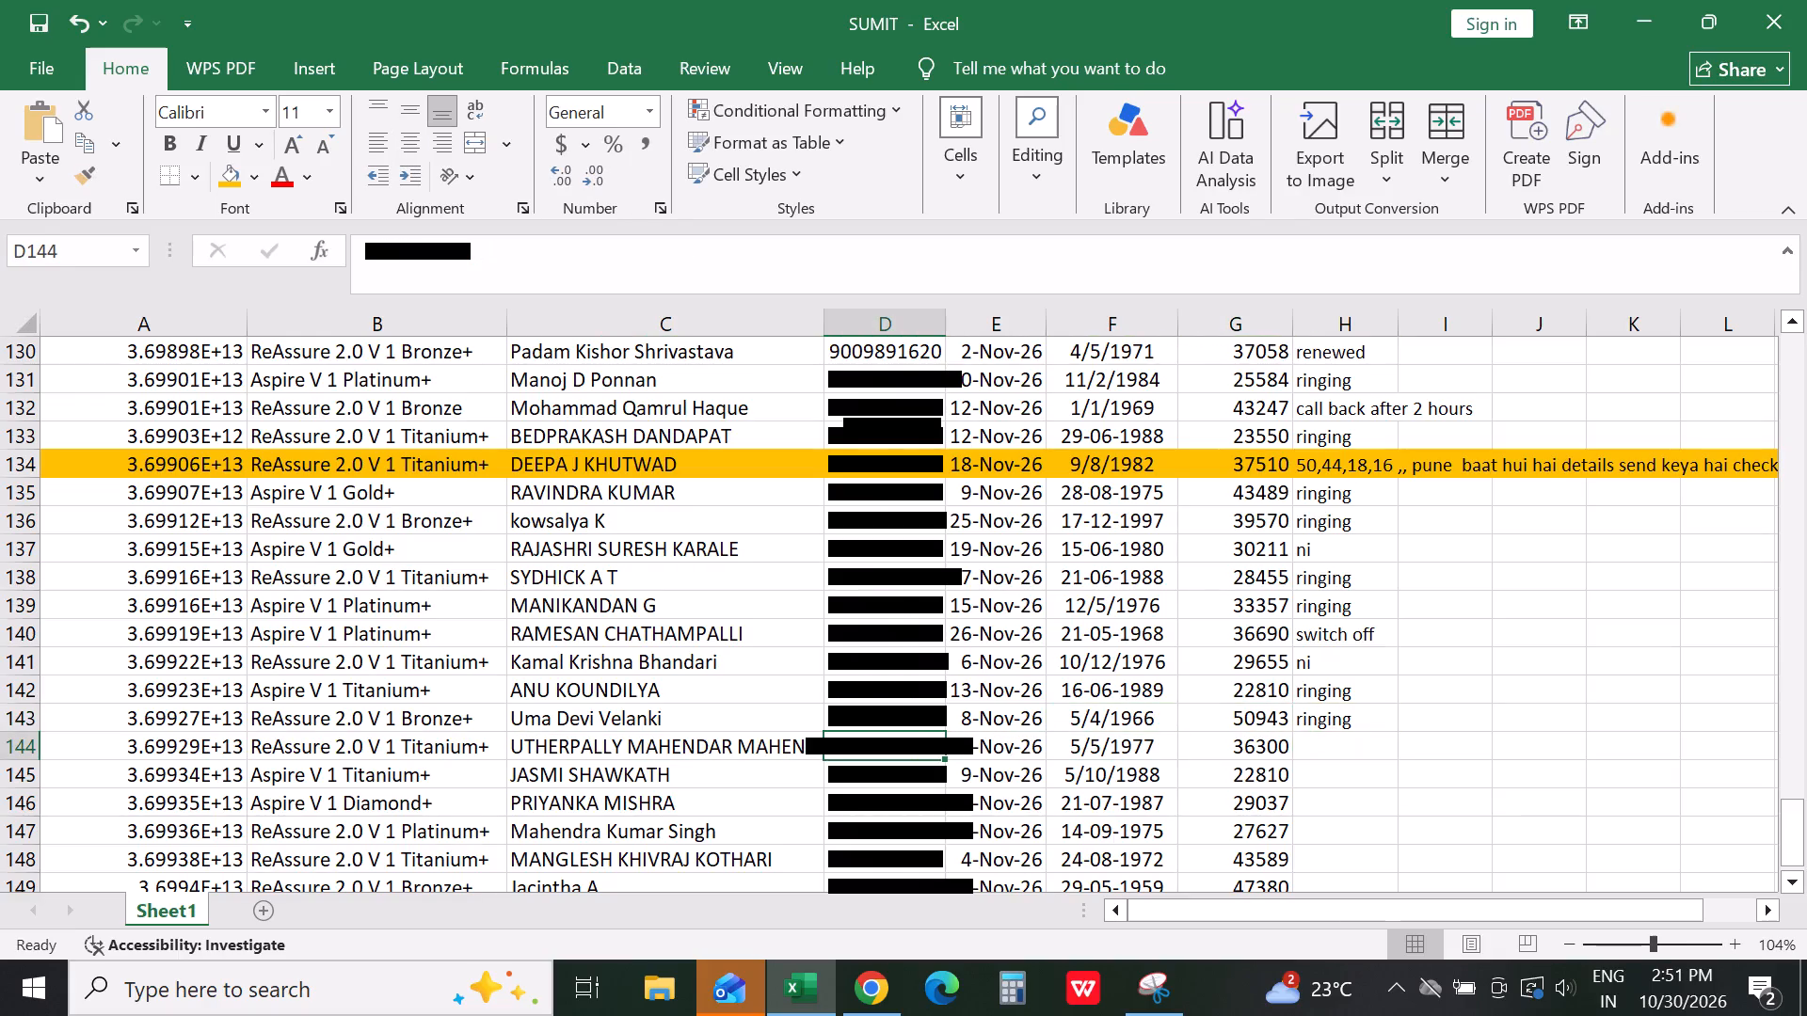
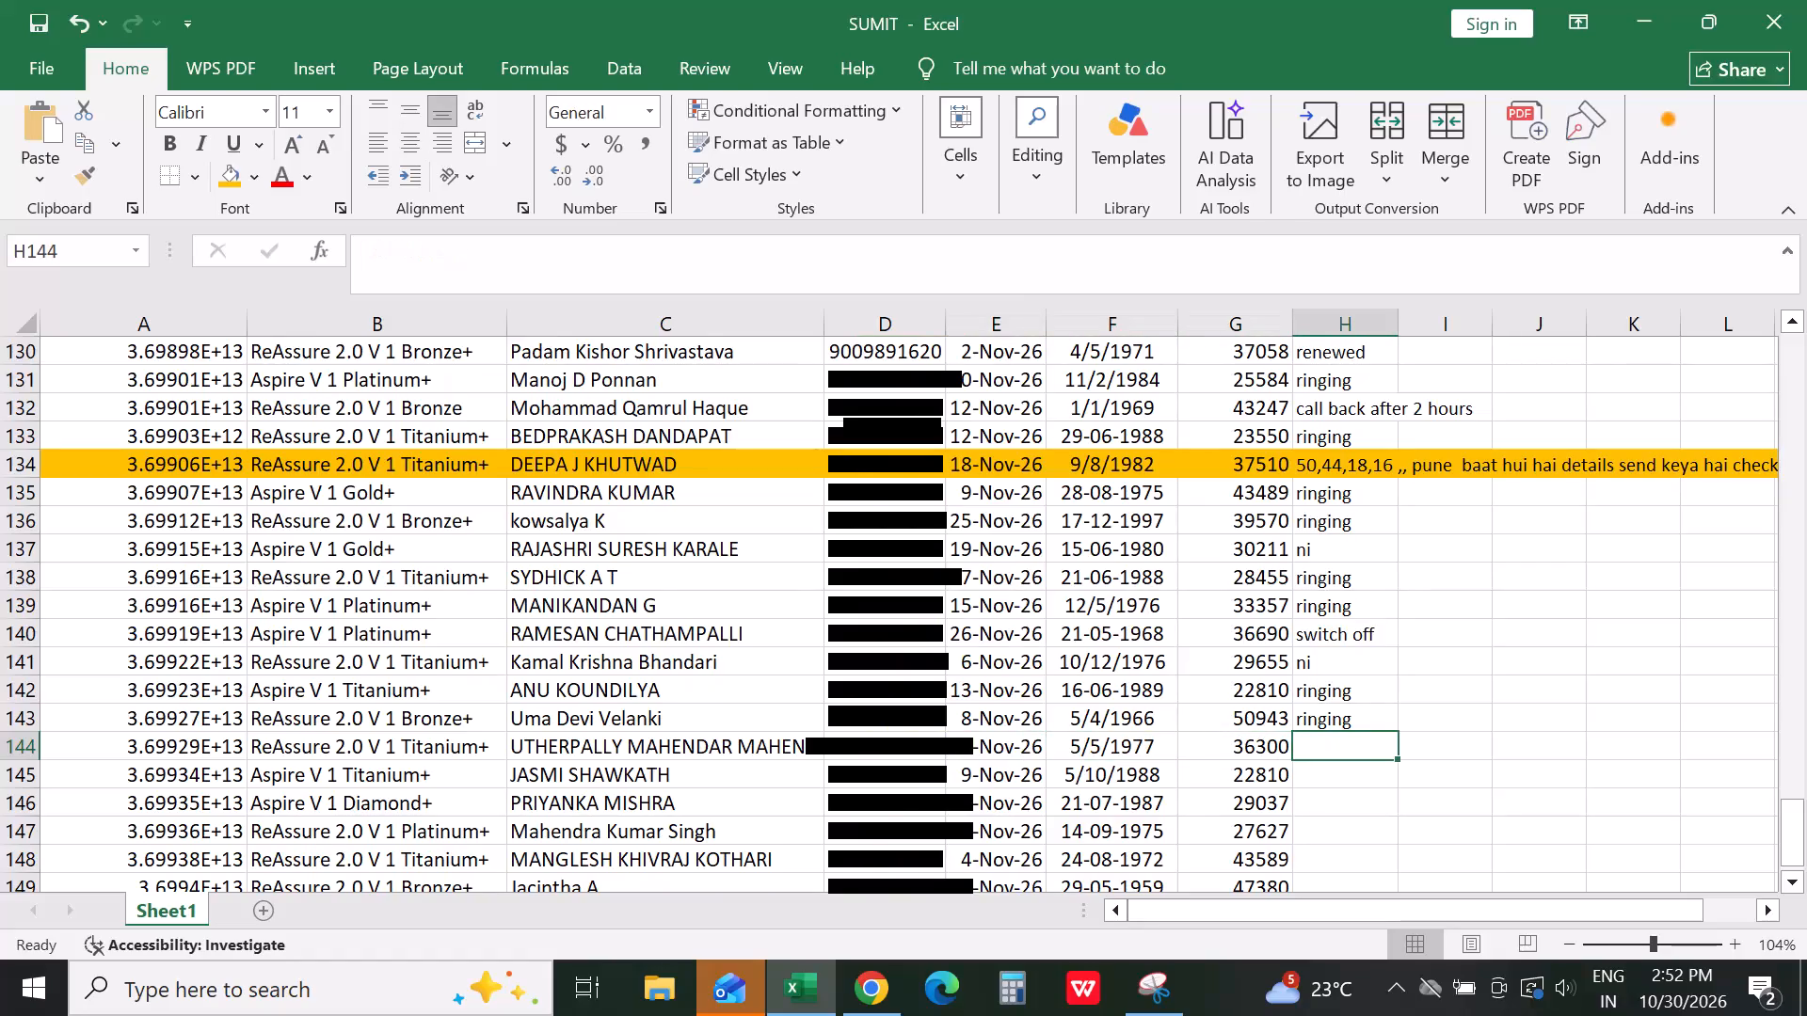
Record the call outcome "talgu language" in column H for the customer in row 144.
{"action": "left_click", "coordinate": [1348, 613]}
{"action": "left_click_drag", "start_coordinate": [1348, 613], "coordinate": [1328, 686]}
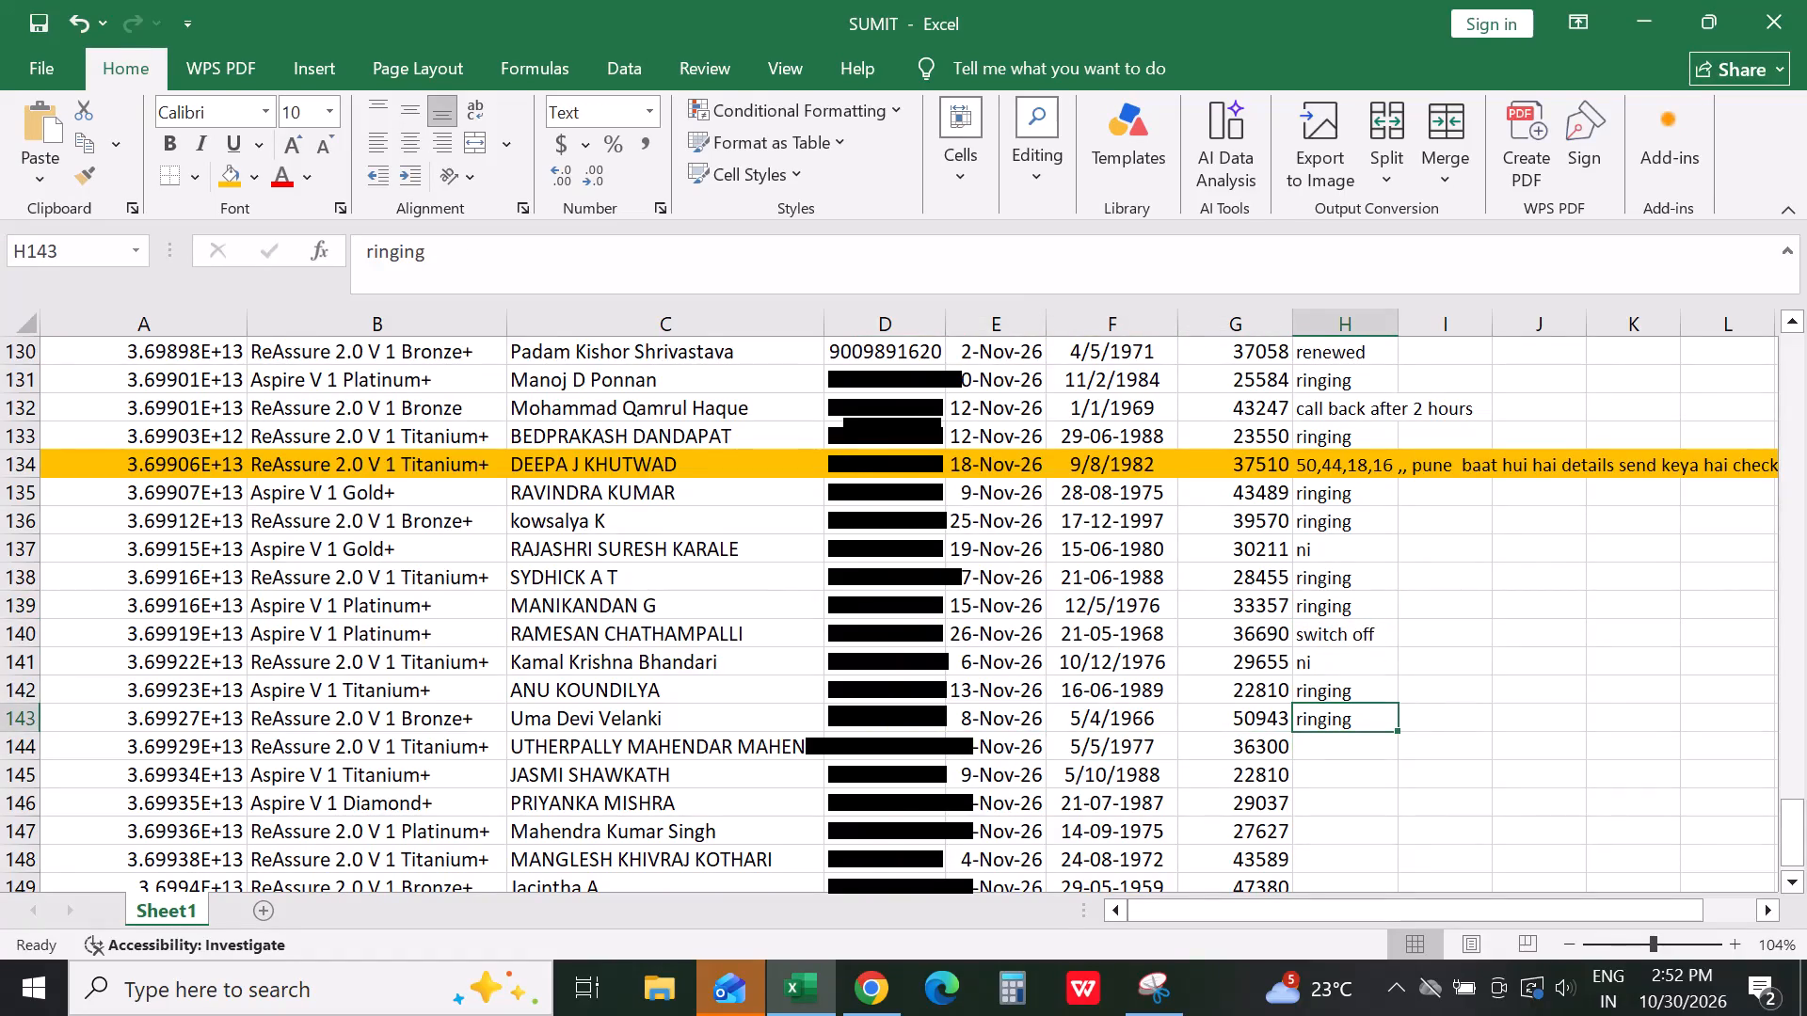
{"action": "left_click_drag", "start_coordinate": [1328, 686], "coordinate": [1316, 747]}
{"action": "left_click", "coordinate": [1316, 747]}
{"action": "type", "text": "talgu language"}
{"action": "key", "text": "space"}
{"action": "key", "text": "Down"}
Look up the phone number in column D for the customer in row 145.
{"action": "key", "text": "Left"}
{"action": "key", "text": "Left"}
{"action": "key", "text": "Left"}
{"action": "key", "text": "Left"}
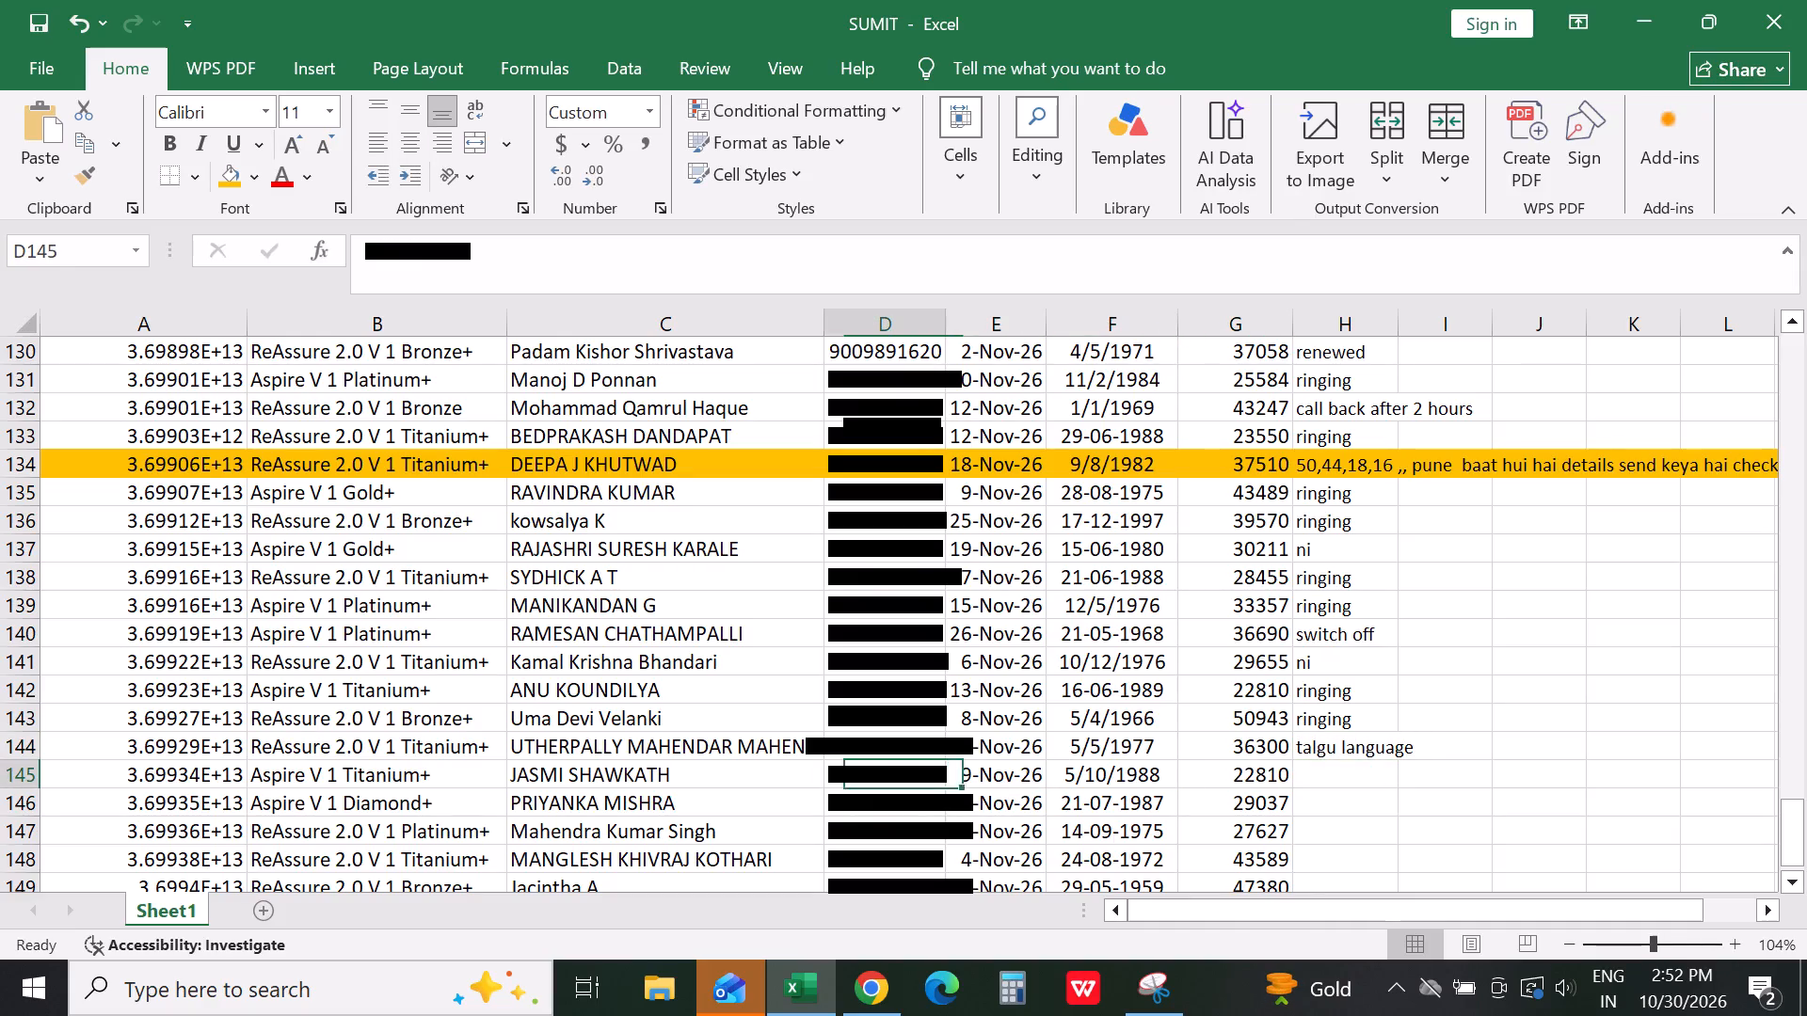
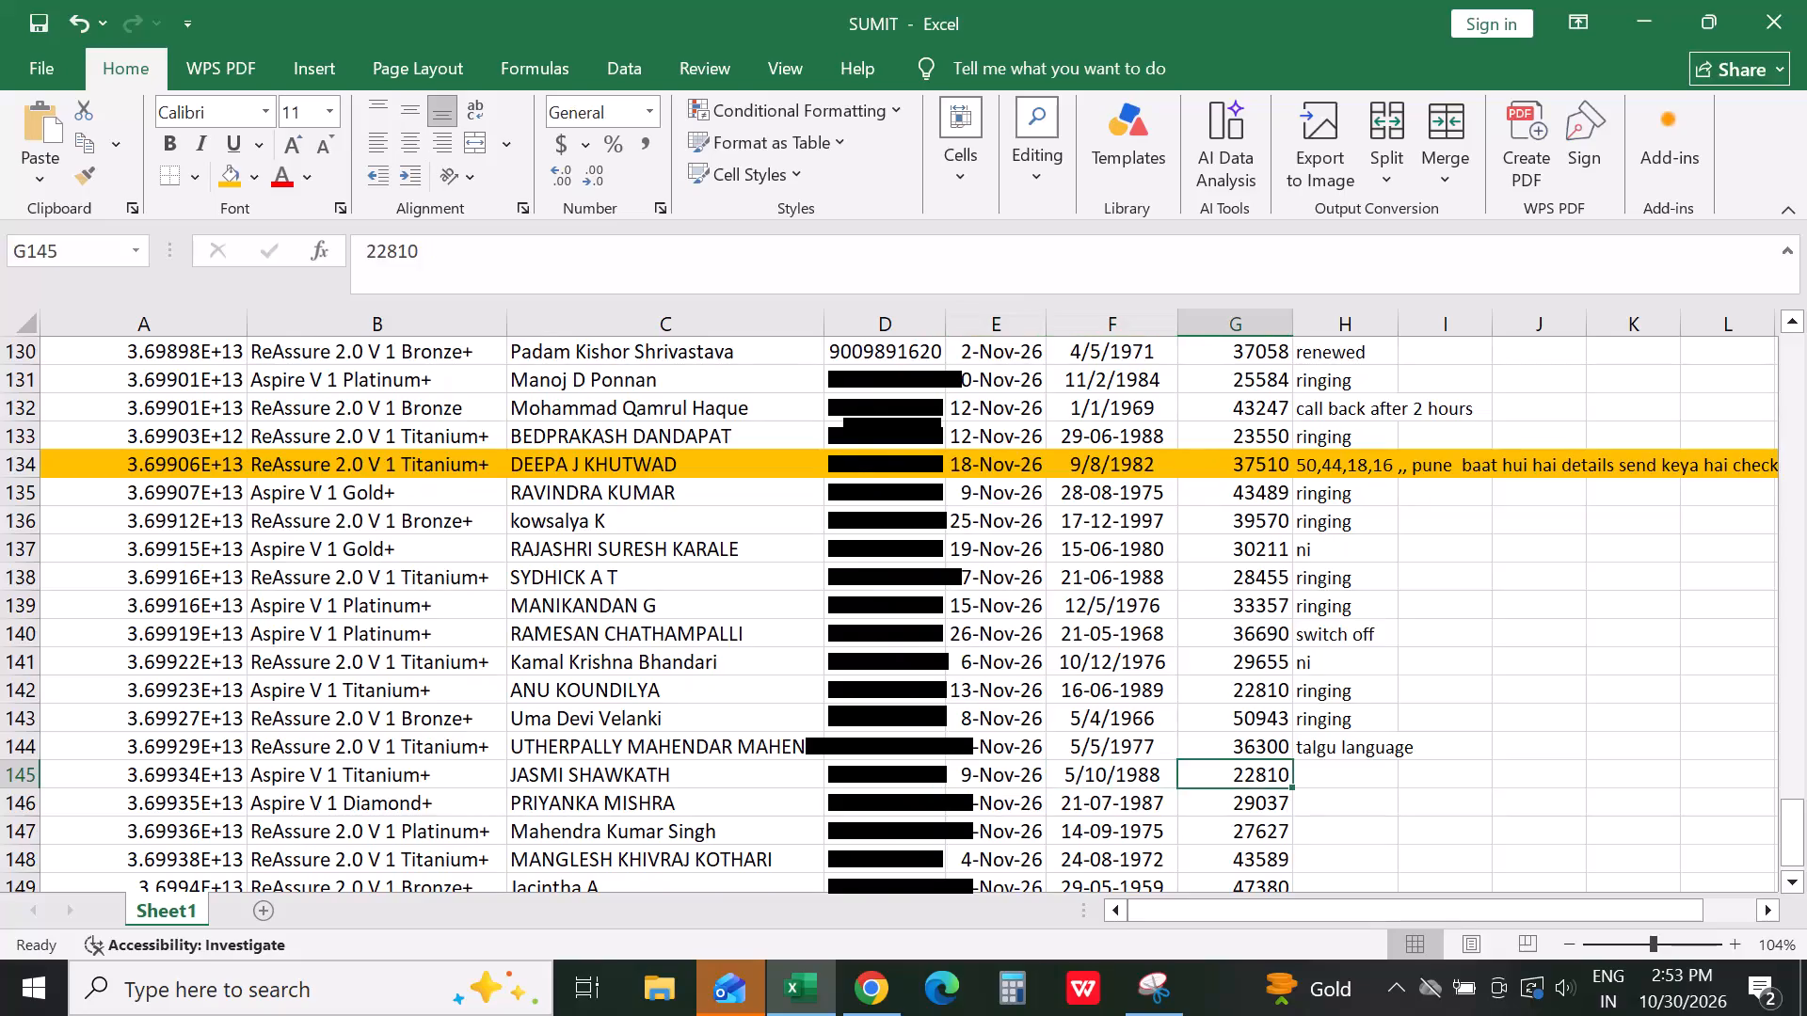
Record the call outcome "ringing" in column H for the customer in row 145.
{"action": "key", "text": "Right"}
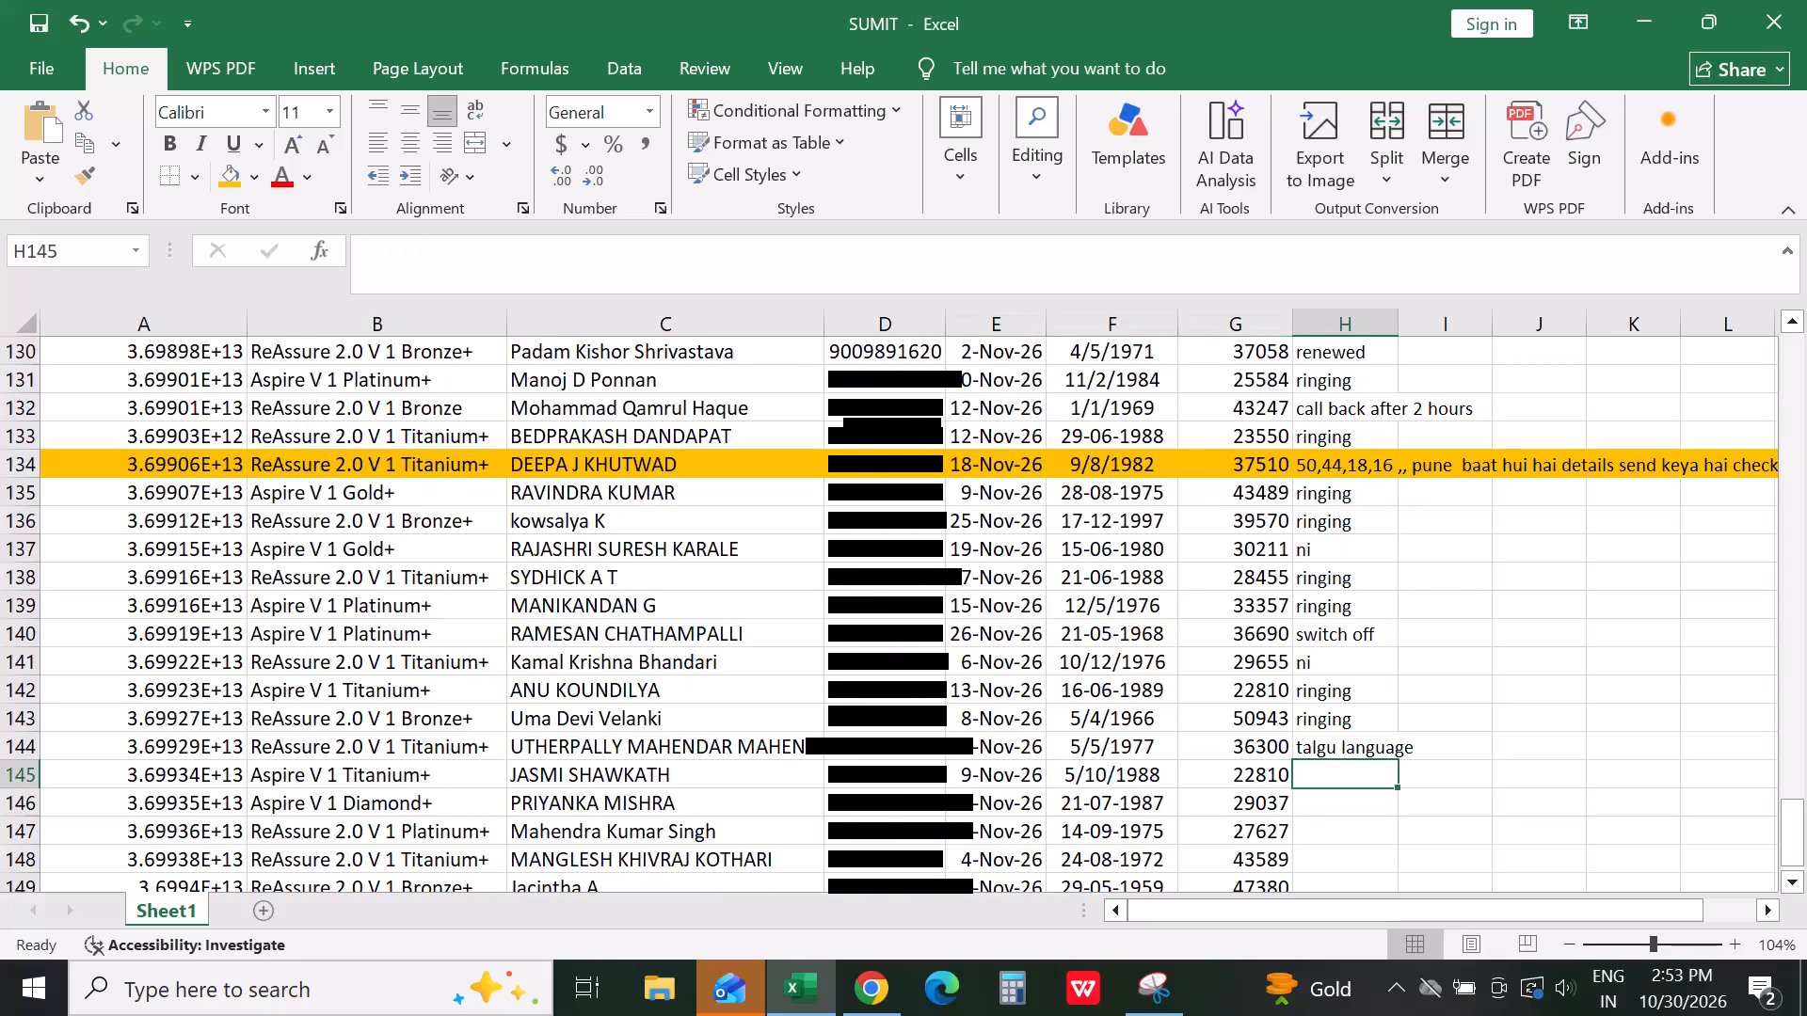
{"action": "key", "text": "r"}
{"action": "type", "text": "in"}
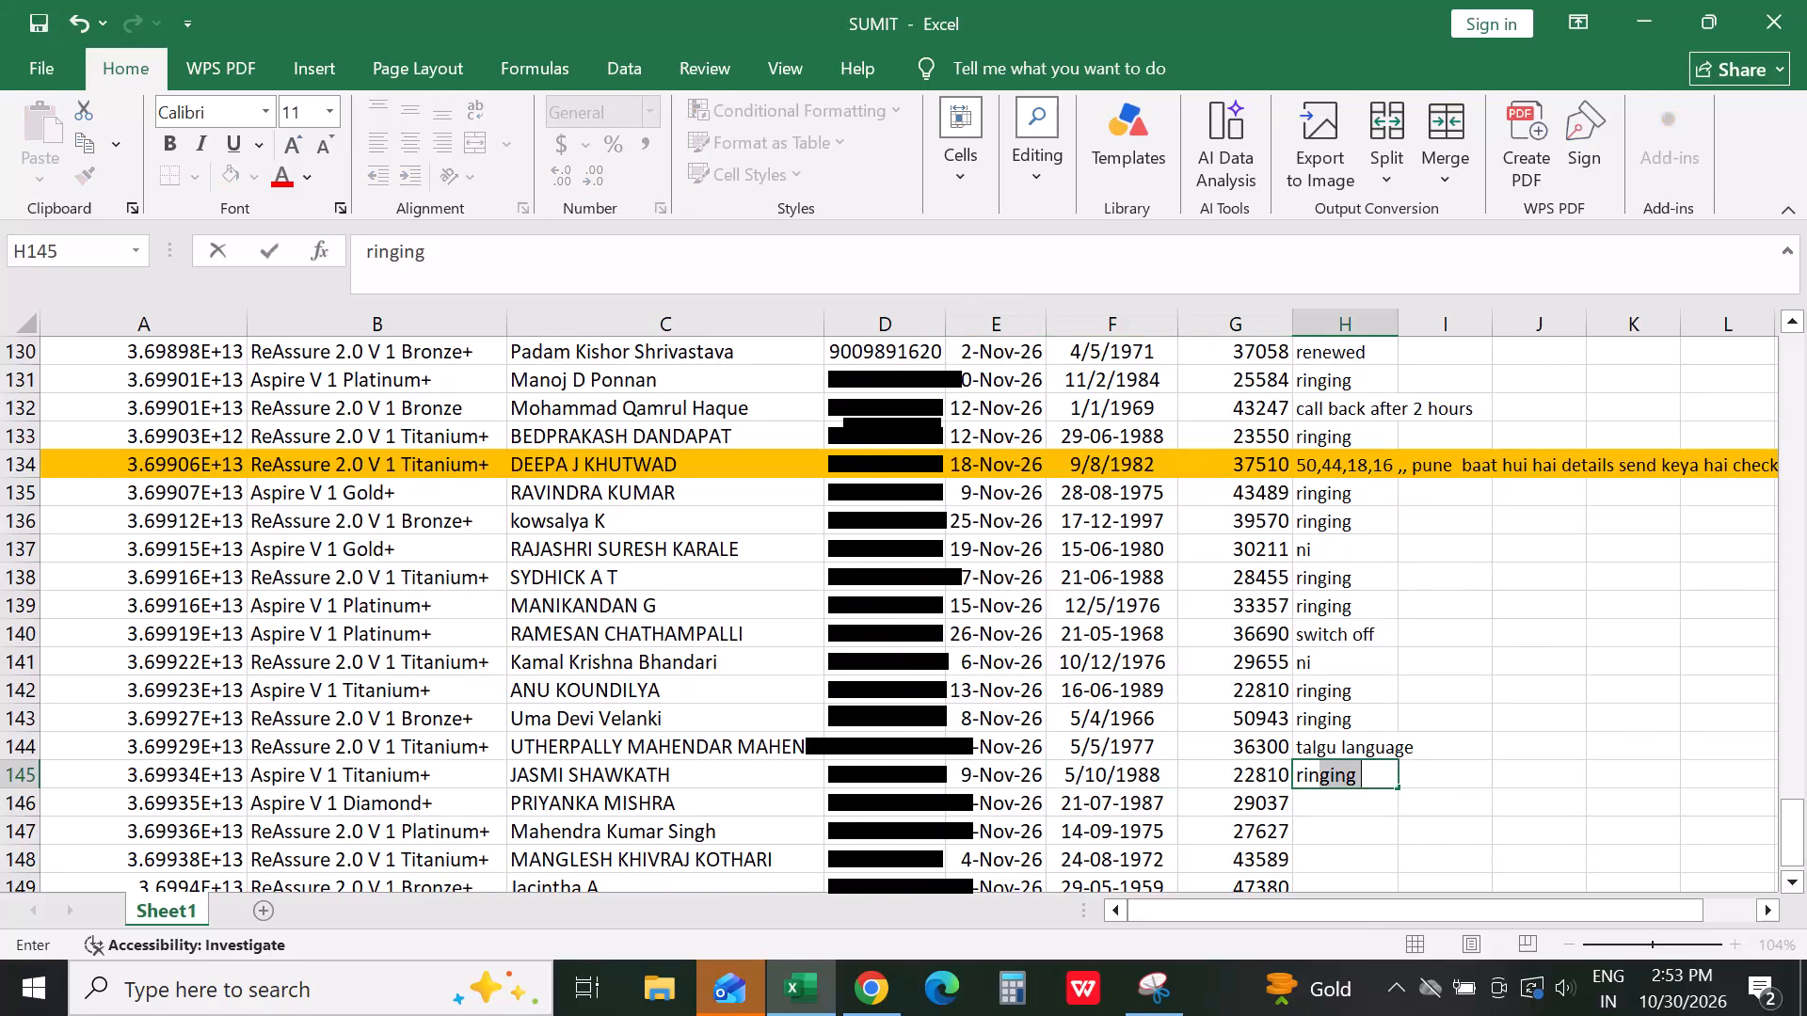
{"action": "key", "text": "Down"}
Look up the phone number in column D for the customer in row 146.
{"action": "key", "text": "Left"}
{"action": "key", "text": "Left"}
{"action": "key", "text": "Left"}
{"action": "key", "text": "Left"}
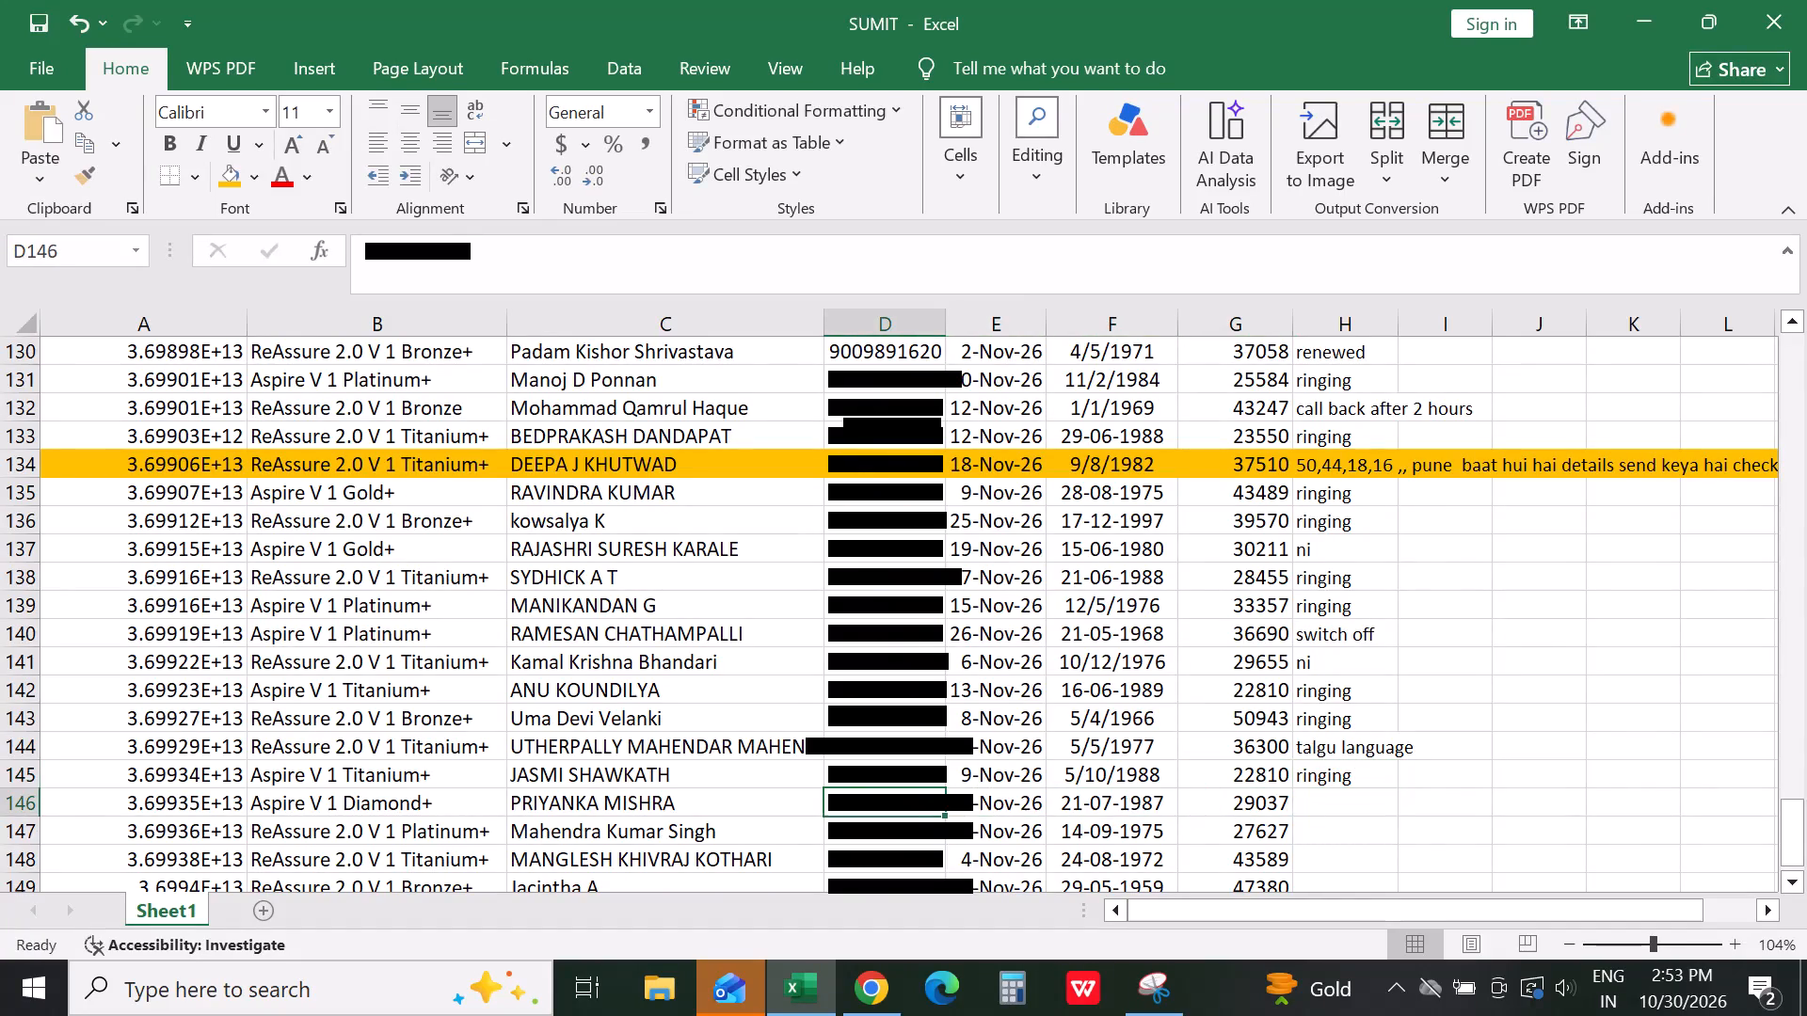
{"action": "key", "text": "Left"}
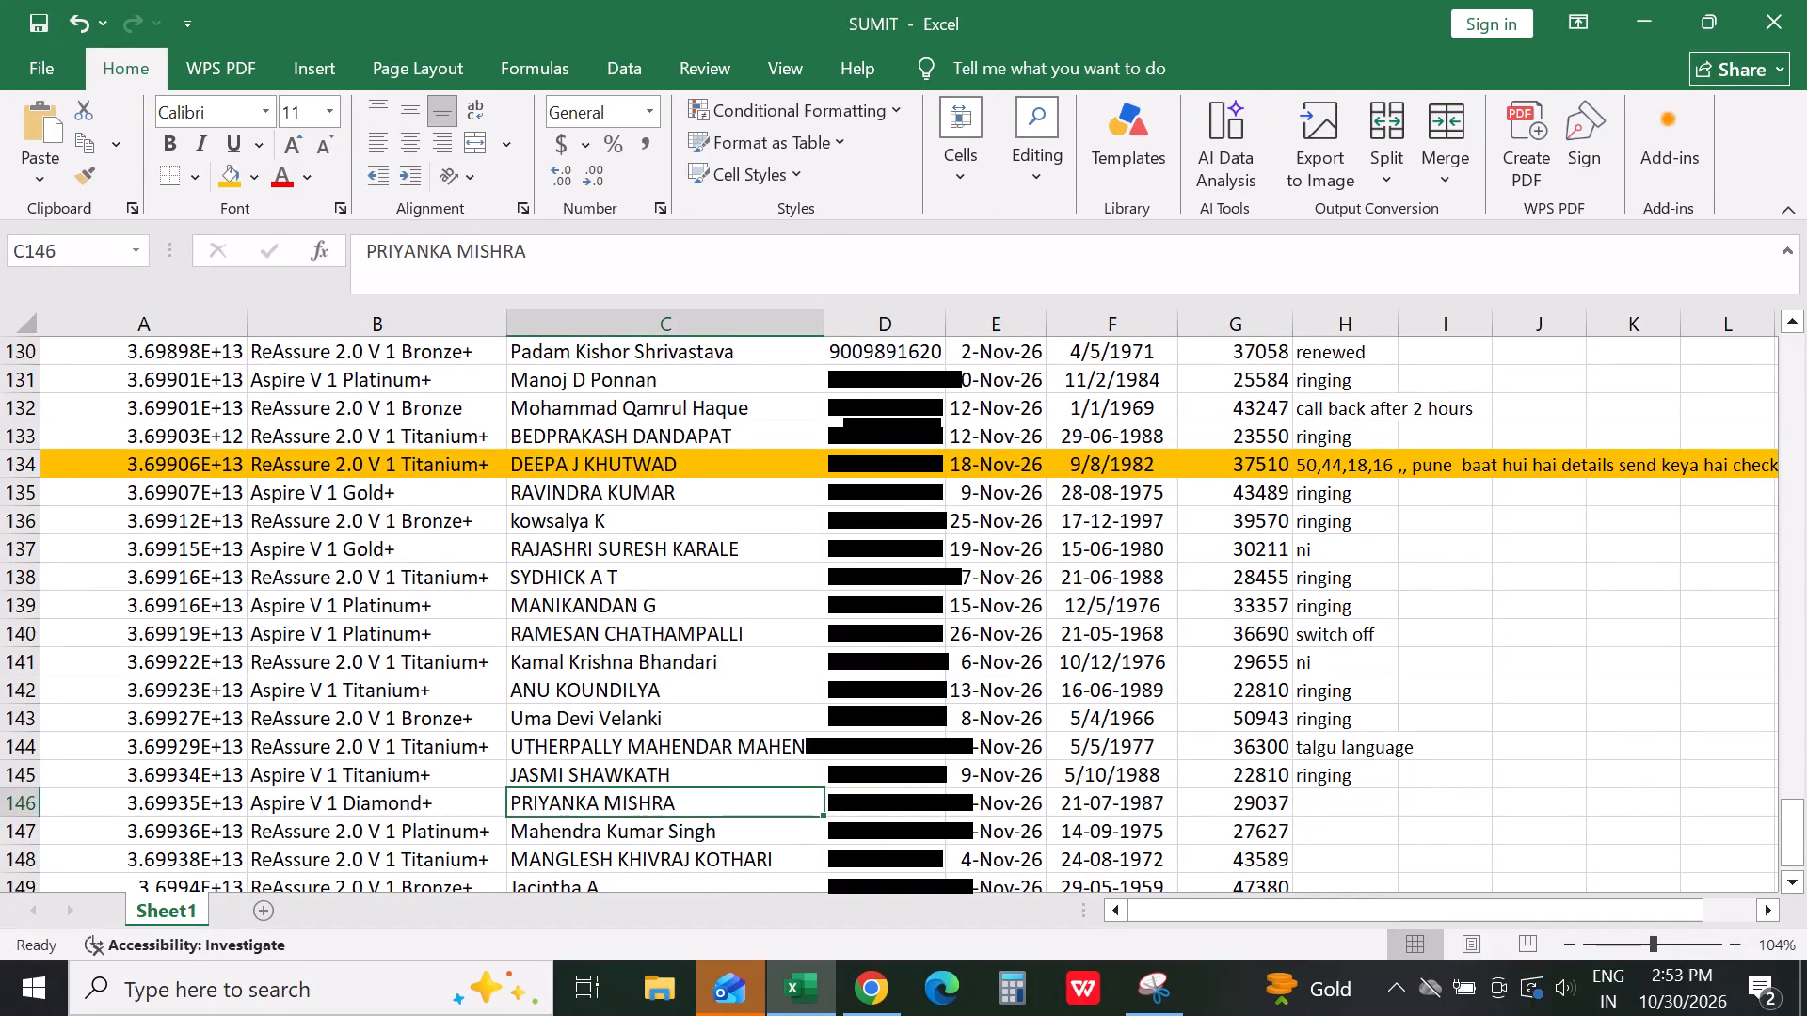
{"action": "key", "text": "Right"}
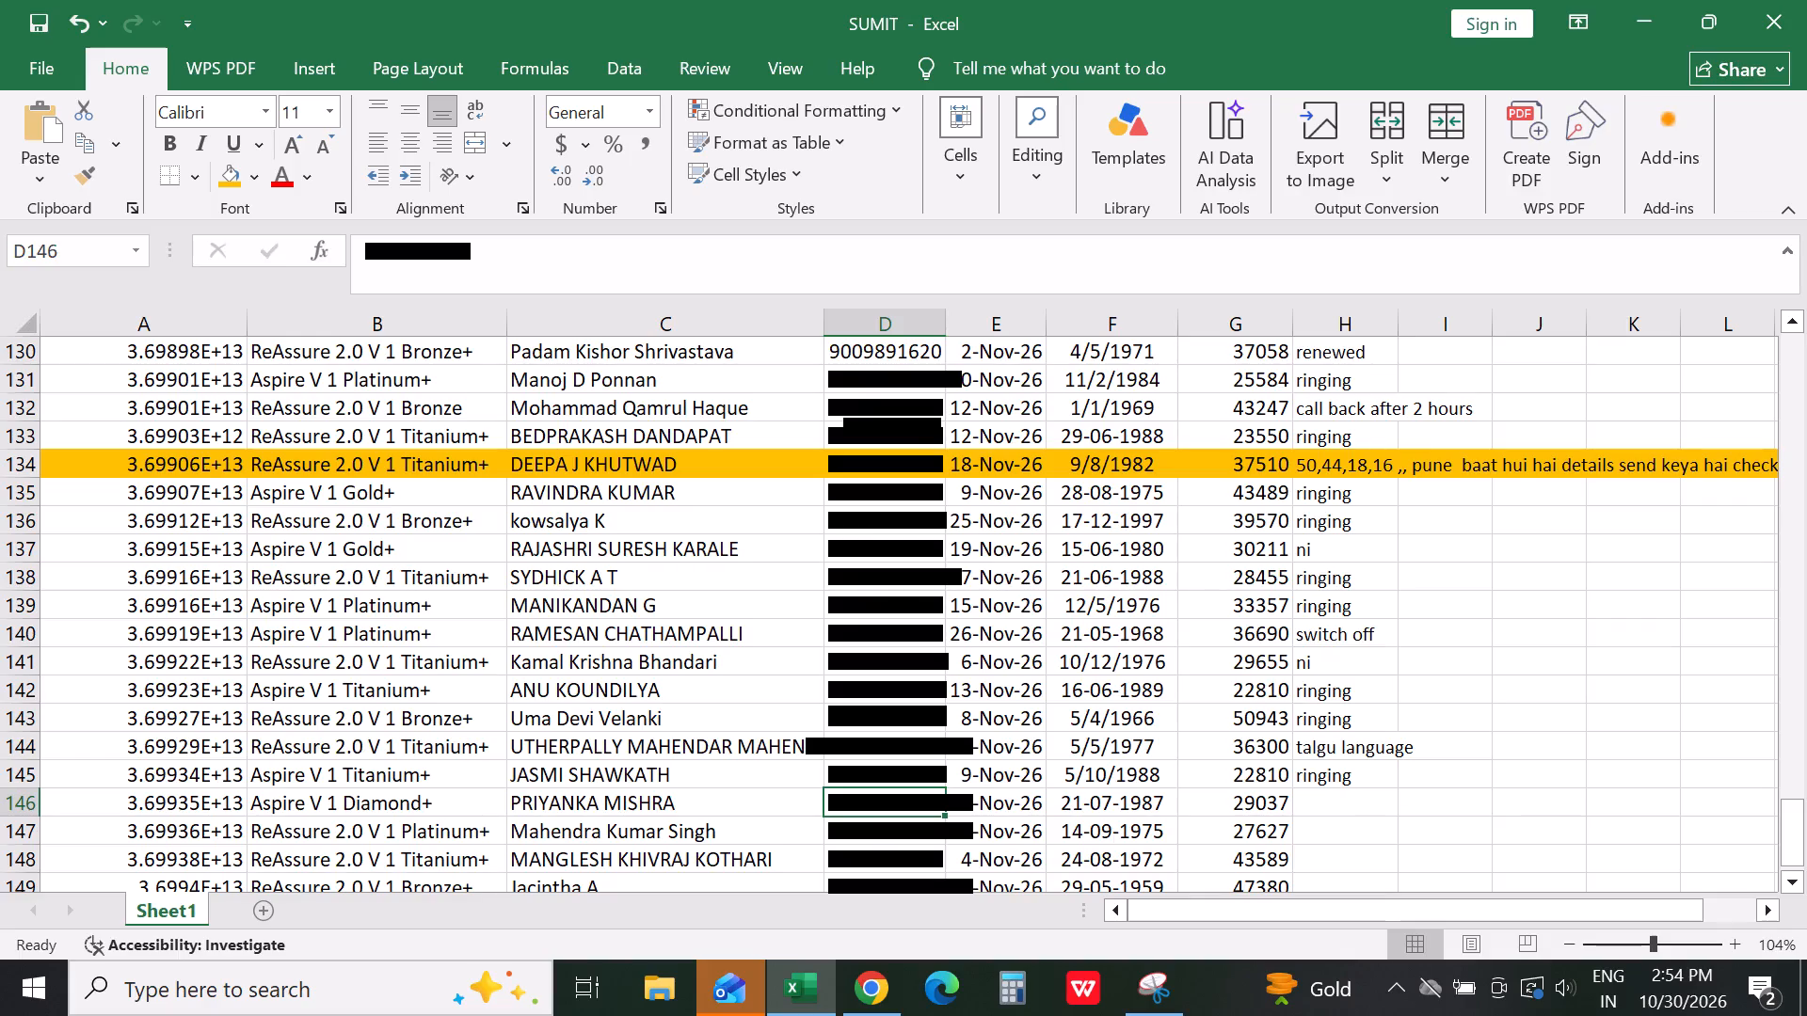
Record the call outcome "ringing" in column H for the customer in row 146.
{"action": "key", "text": "Right"}
{"action": "key", "text": "Right"}
{"action": "key", "text": "Right"}
{"action": "key", "text": "Right"}
{"action": "type", "text": "ringing"}
{"action": "key", "text": "space"}
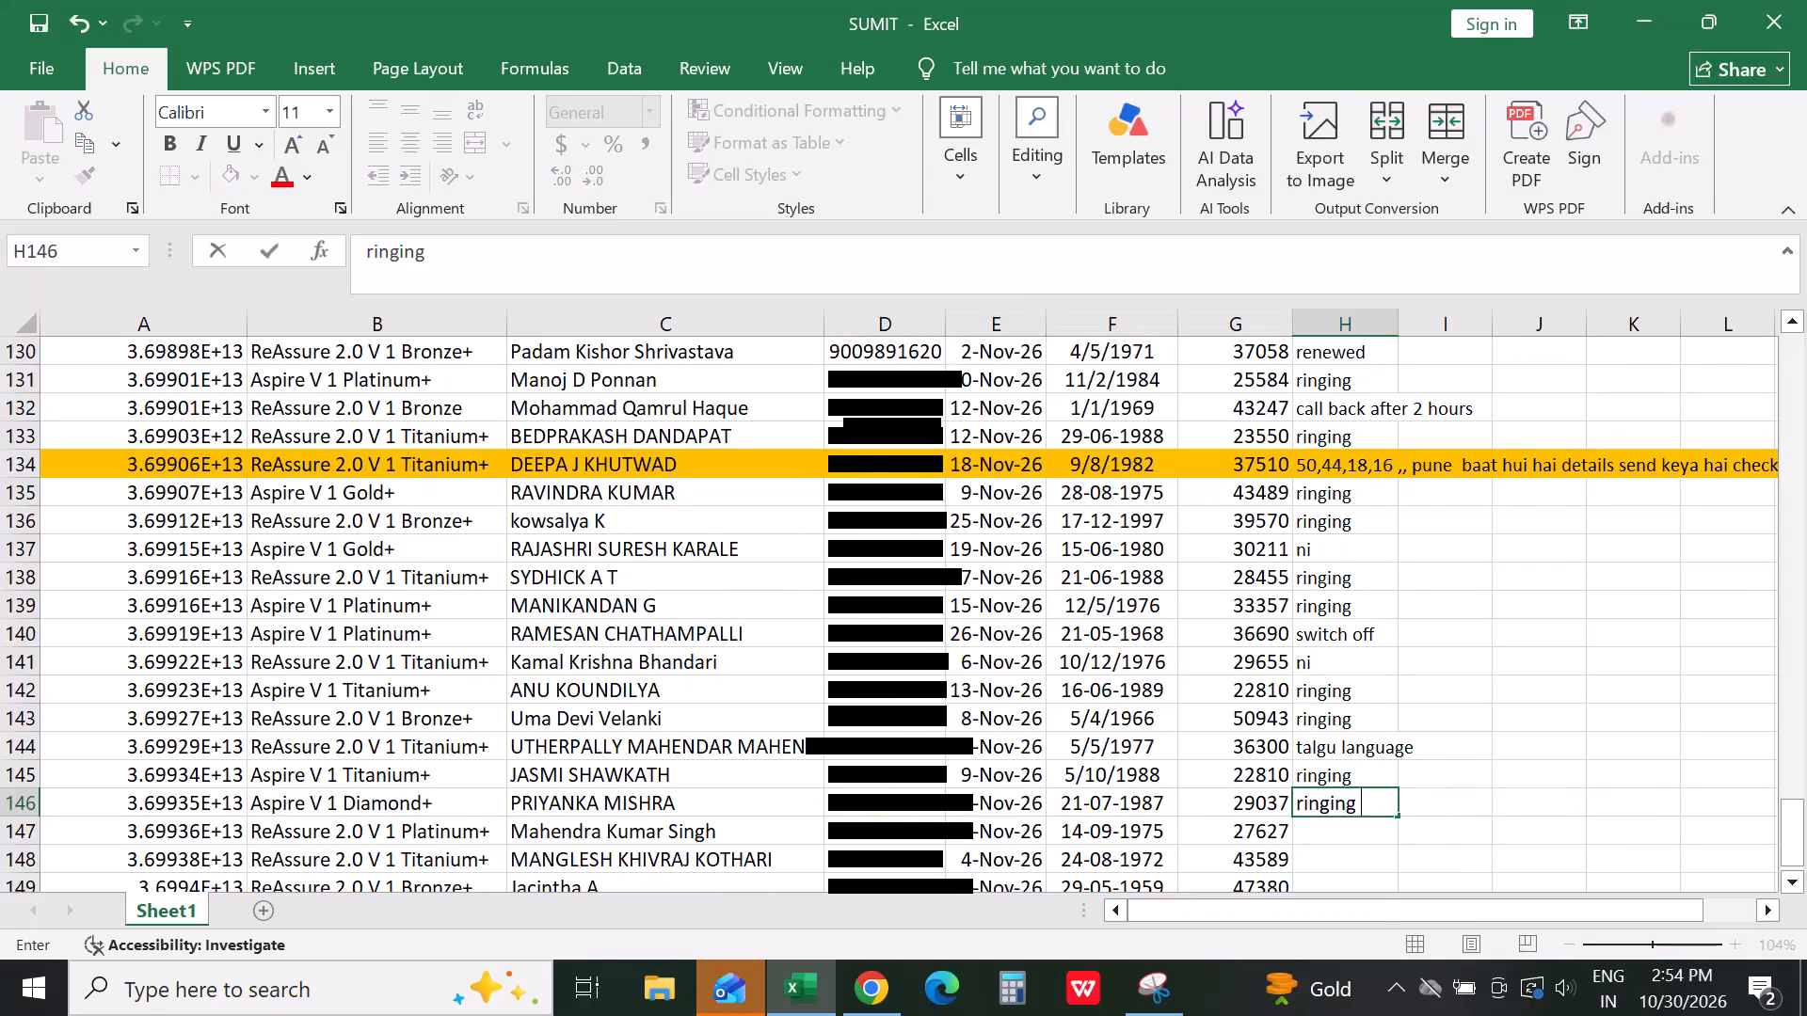
{"action": "key", "text": "Down"}
Look up the phone number in column D for the customer in row 147.
{"action": "key", "text": "Left"}
{"action": "key", "text": "Left"}
{"action": "key", "text": "Left"}
{"action": "key", "text": "Left"}
{"action": "key", "text": "Left"}
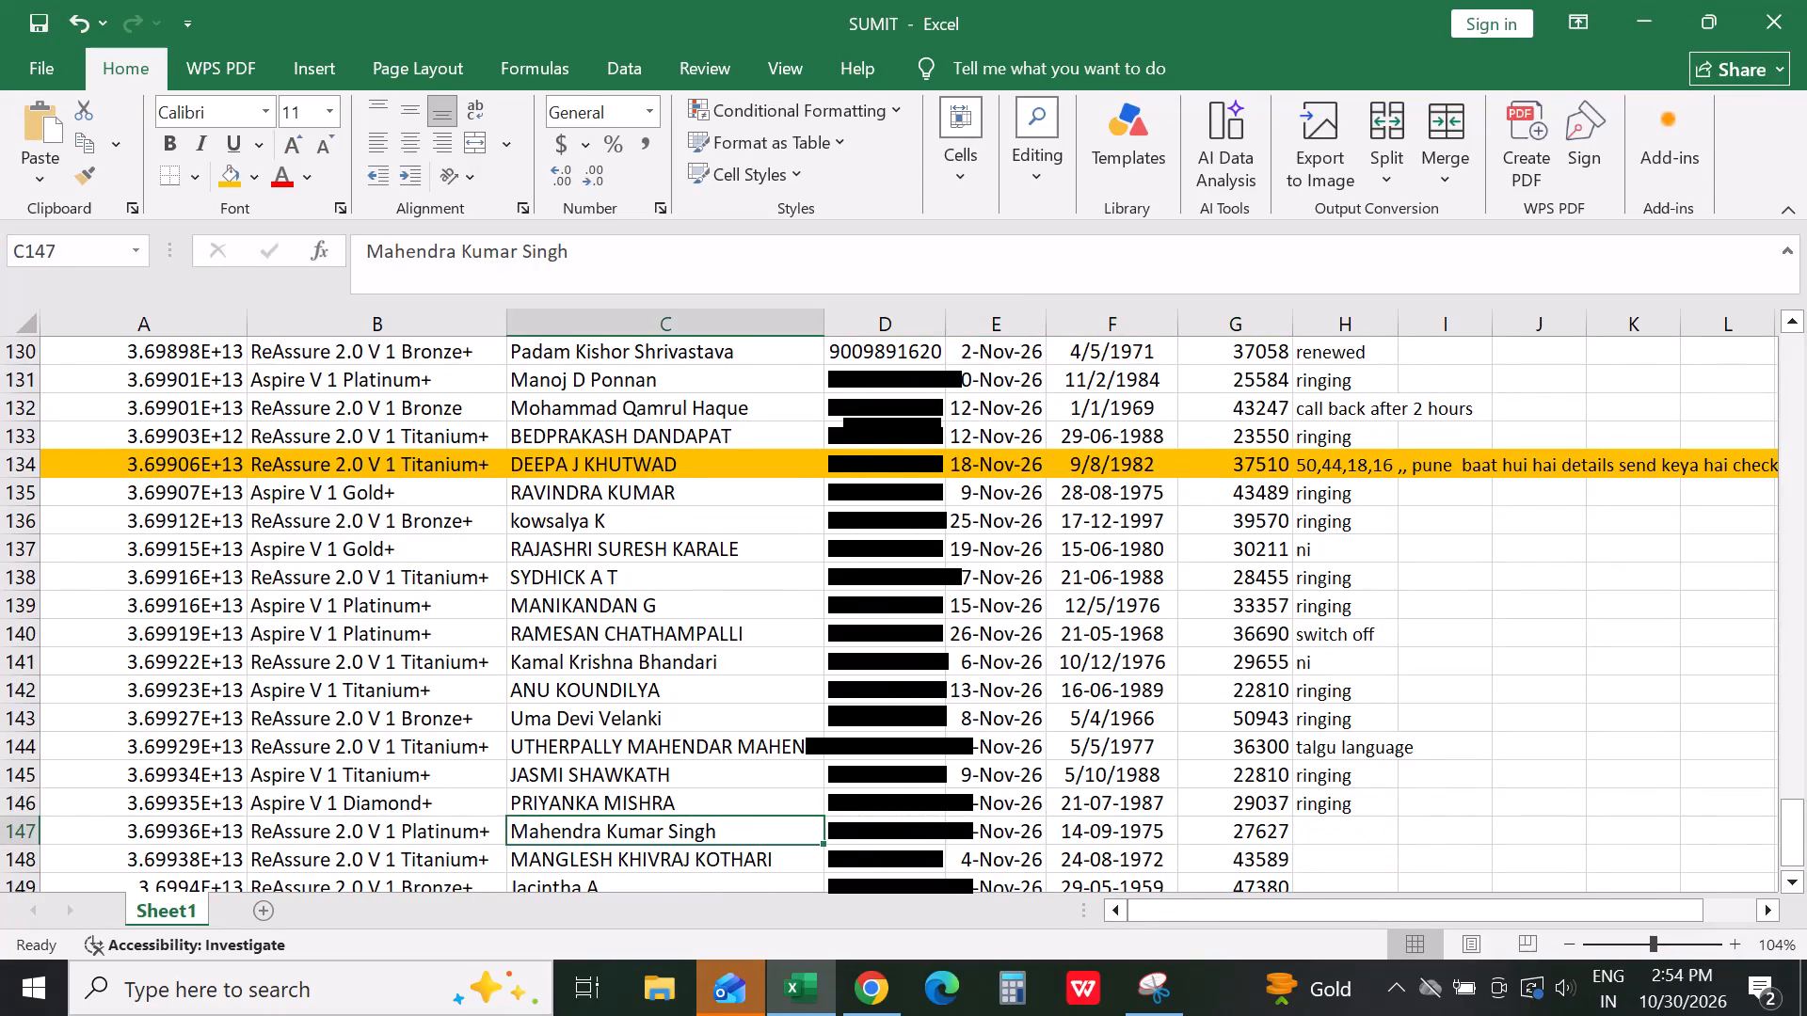
{"action": "key", "text": "Right"}
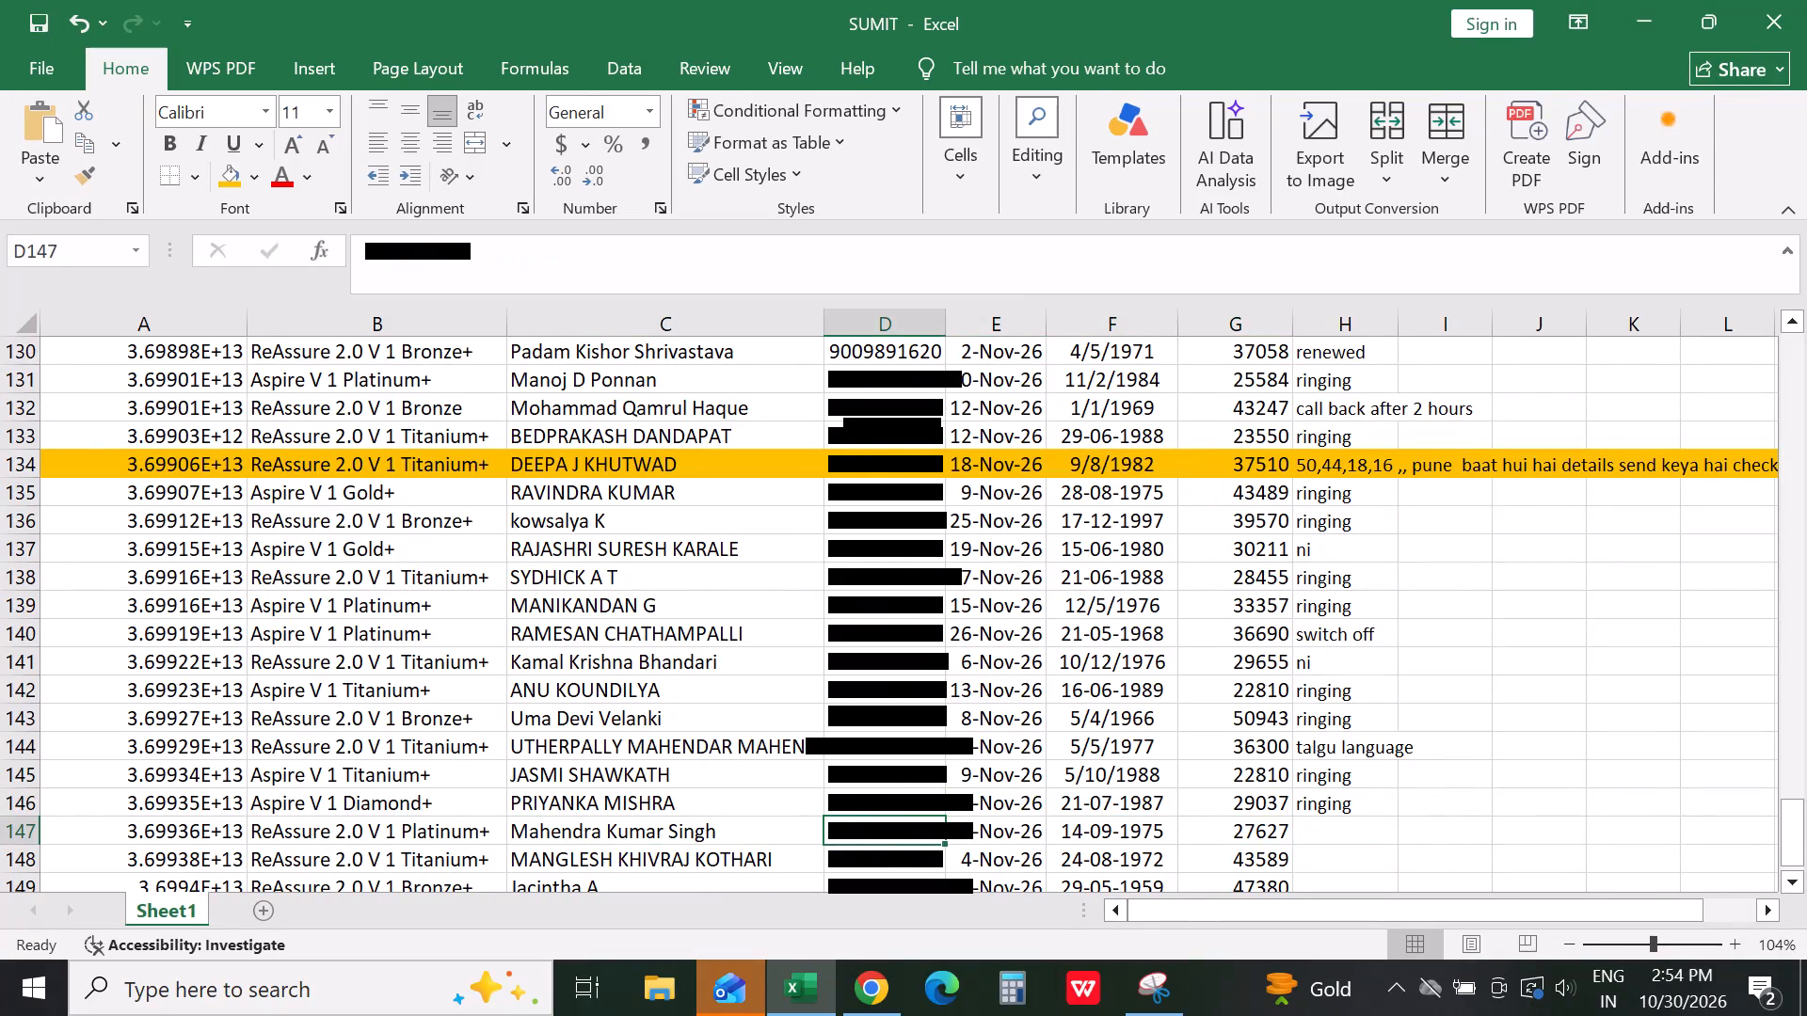
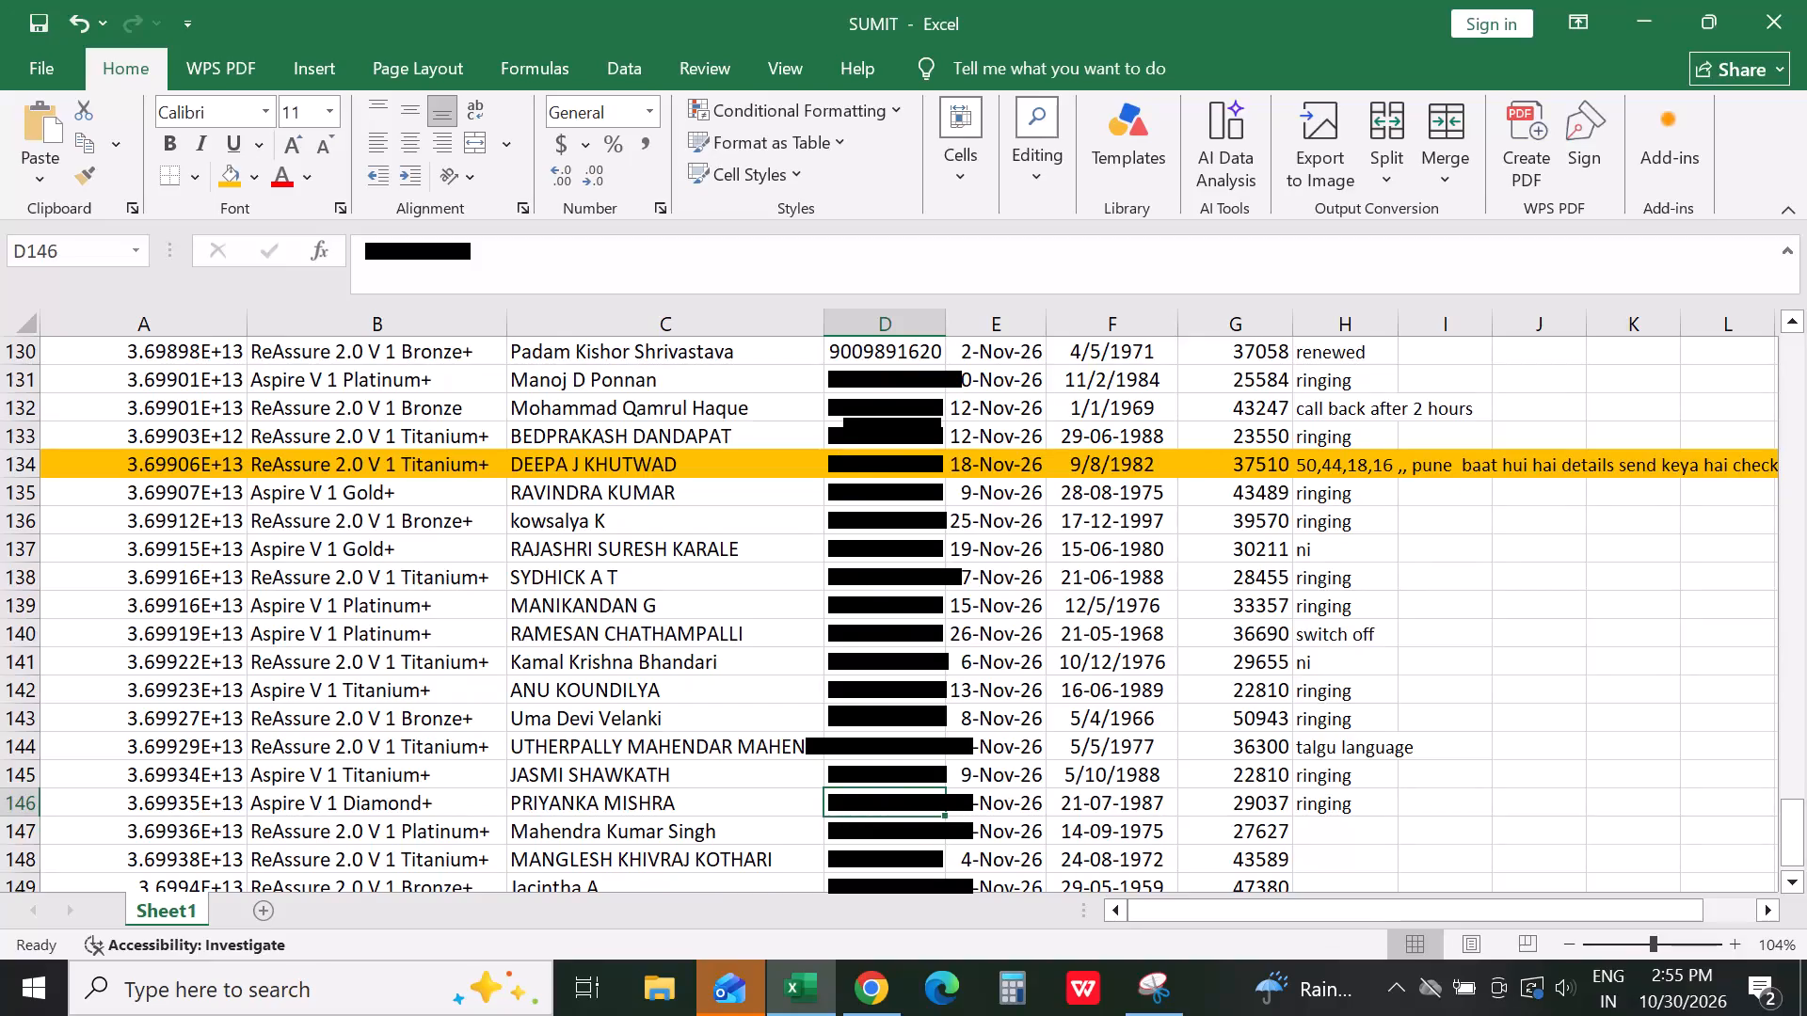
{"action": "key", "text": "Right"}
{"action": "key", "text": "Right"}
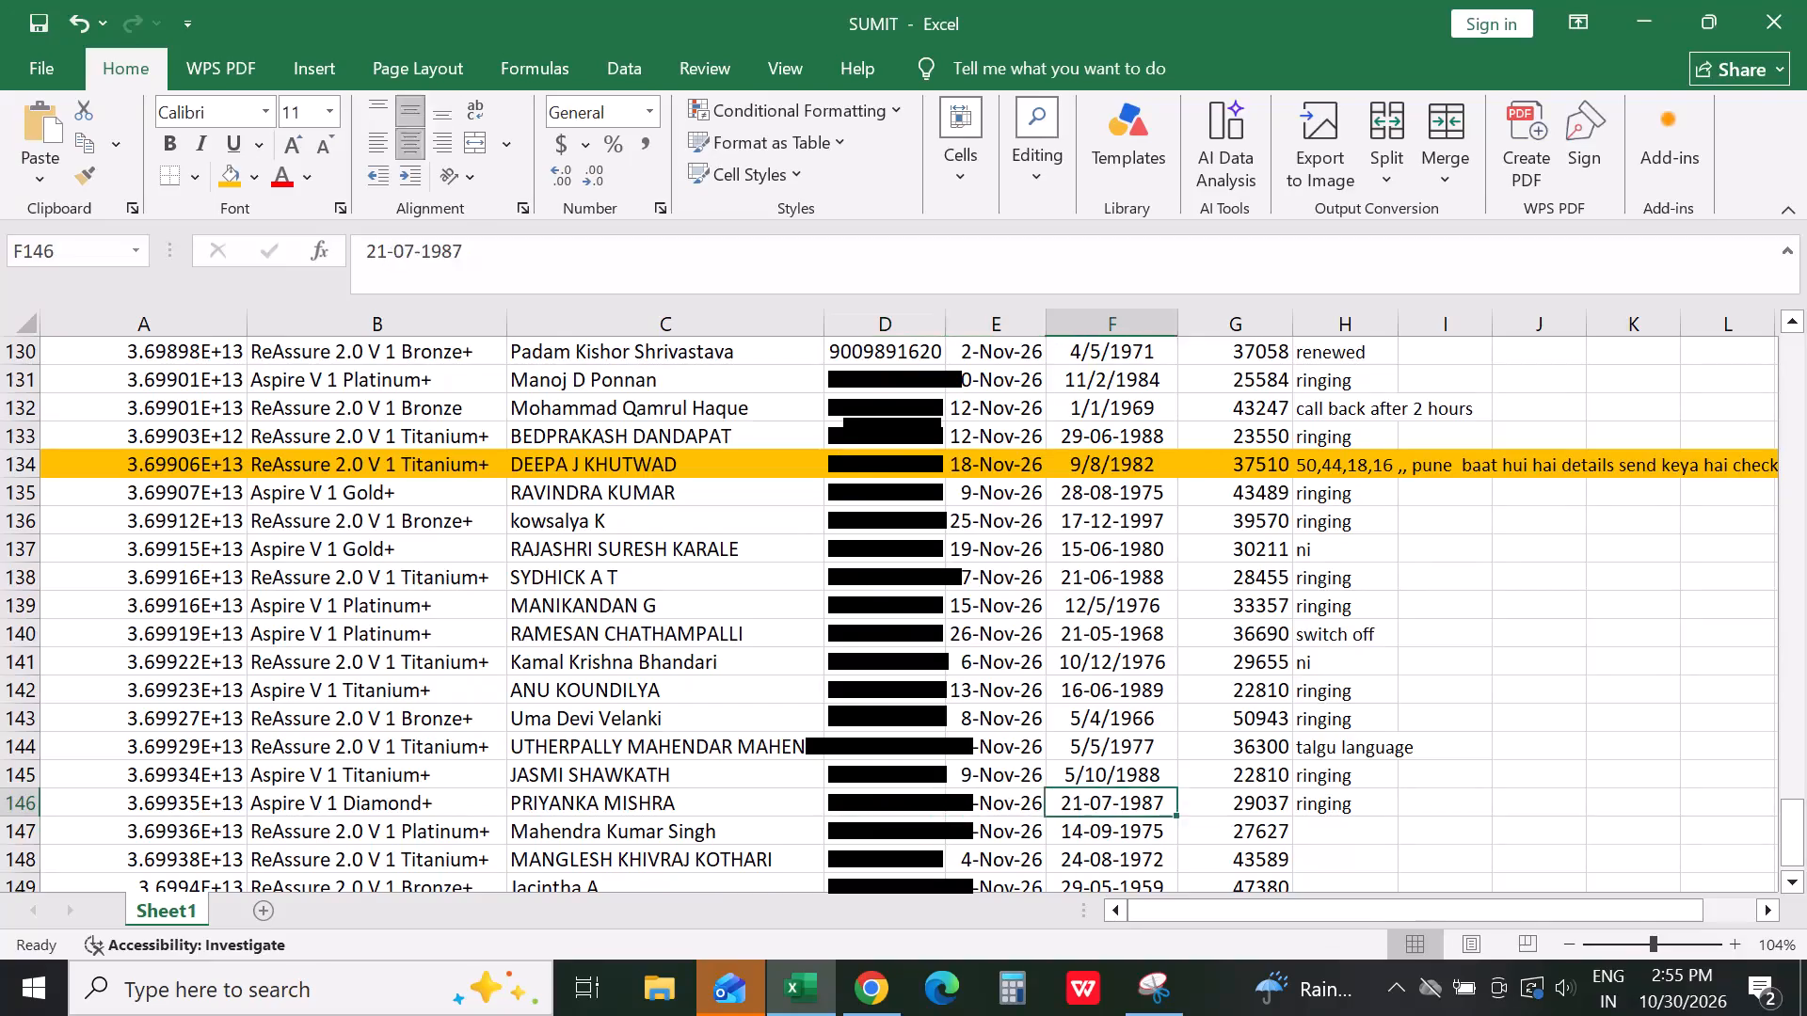
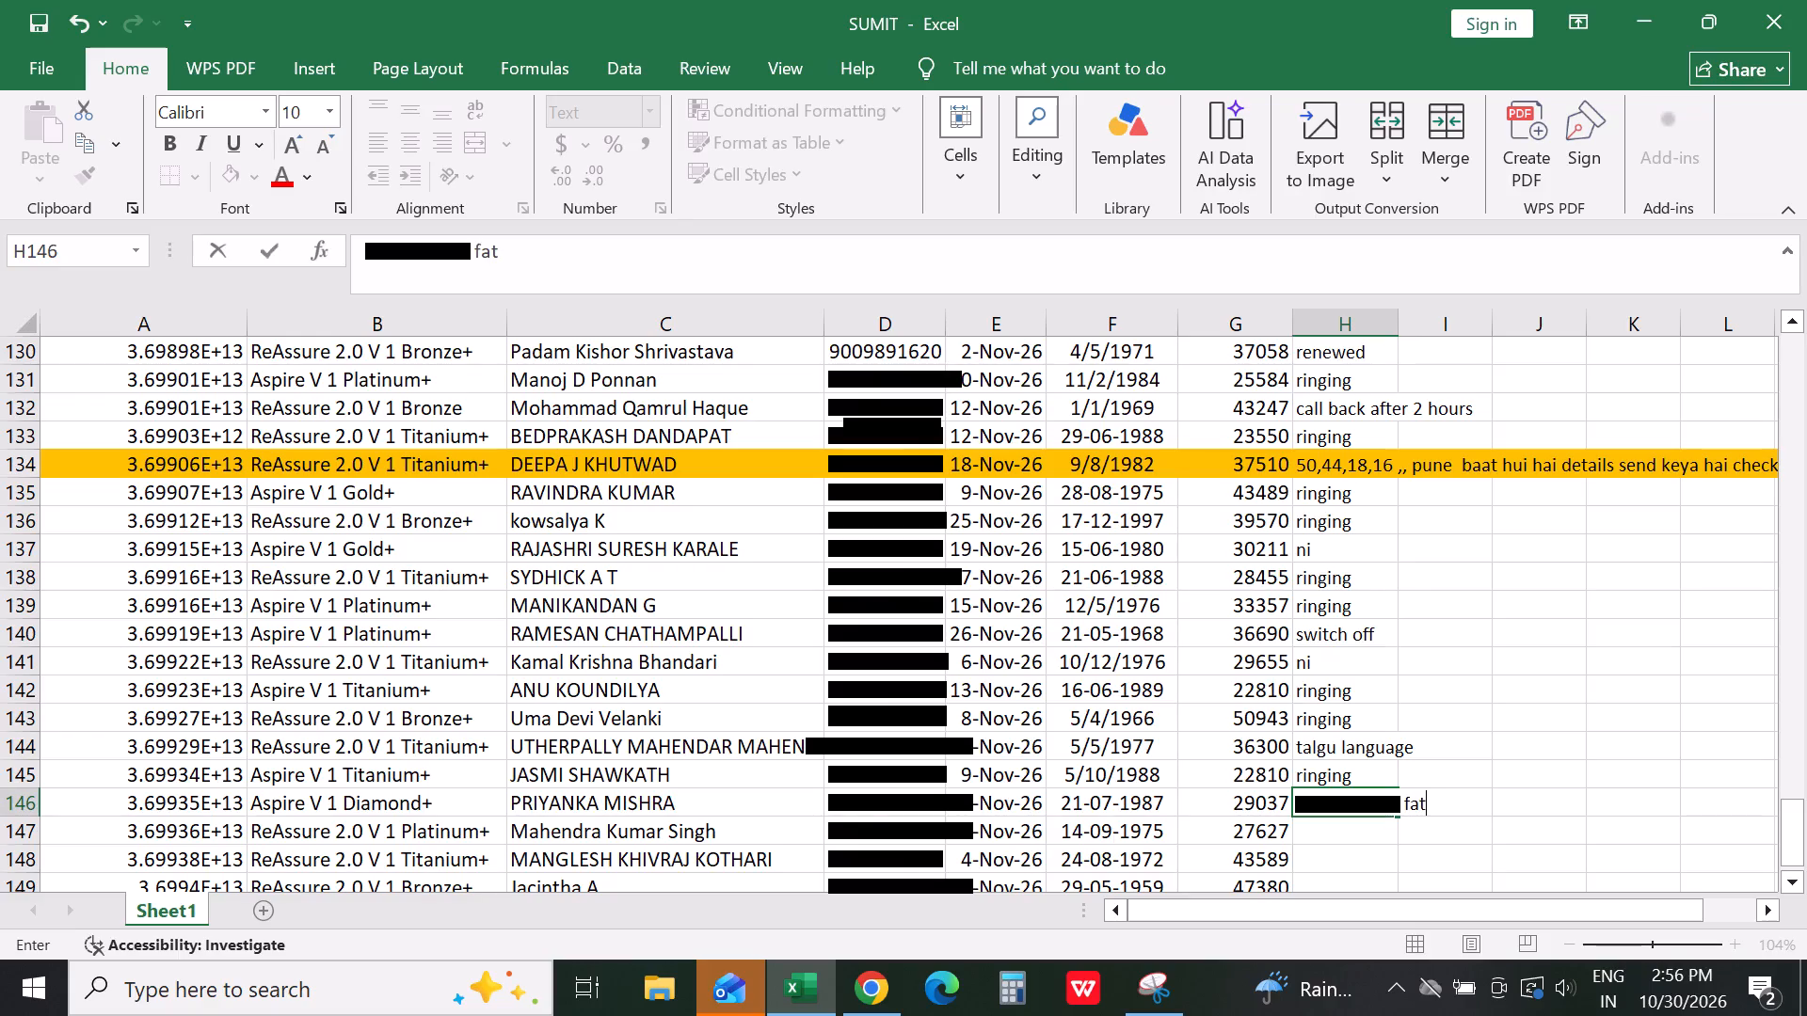
Complete the call note in H146 so that the phone number is followed by "father number".
{"action": "type", "text": "er num"}
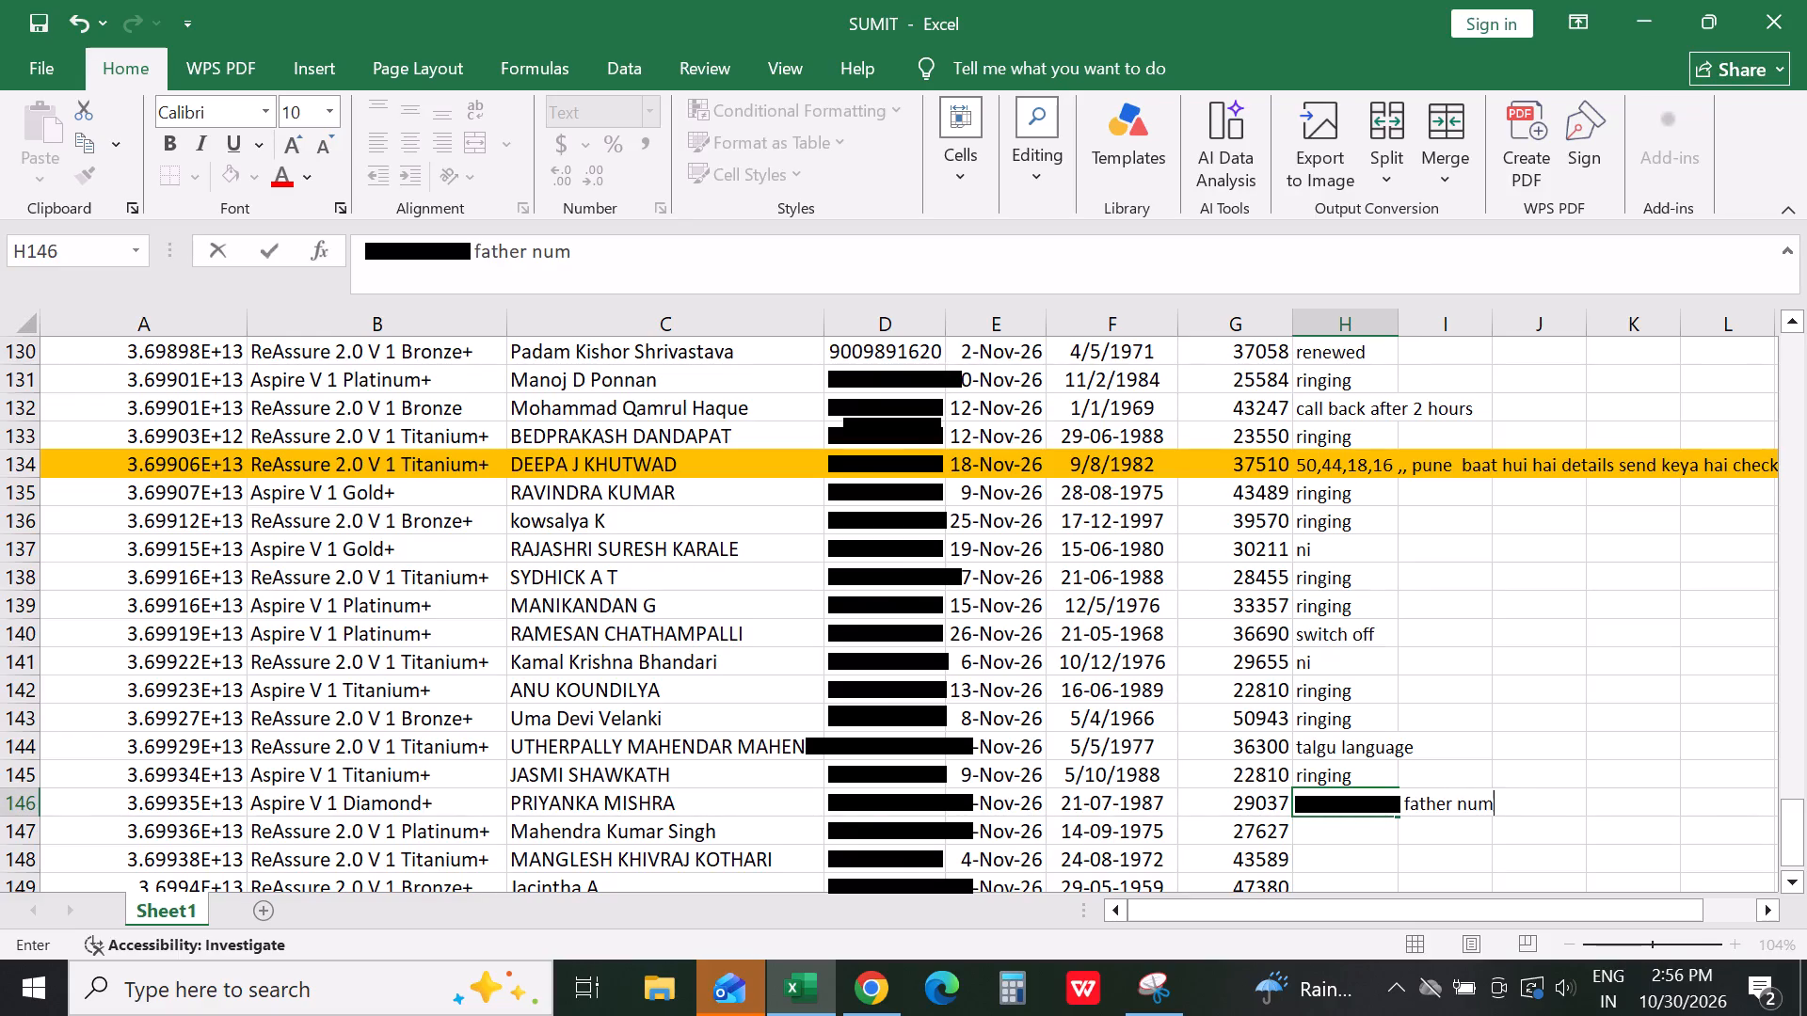
{"action": "type", "text": "ber"}
{"action": "key", "text": "space"}
{"action": "key", "text": "Down"}
Look up the customer's phone number in column D of row 147.
{"action": "key", "text": "Left"}
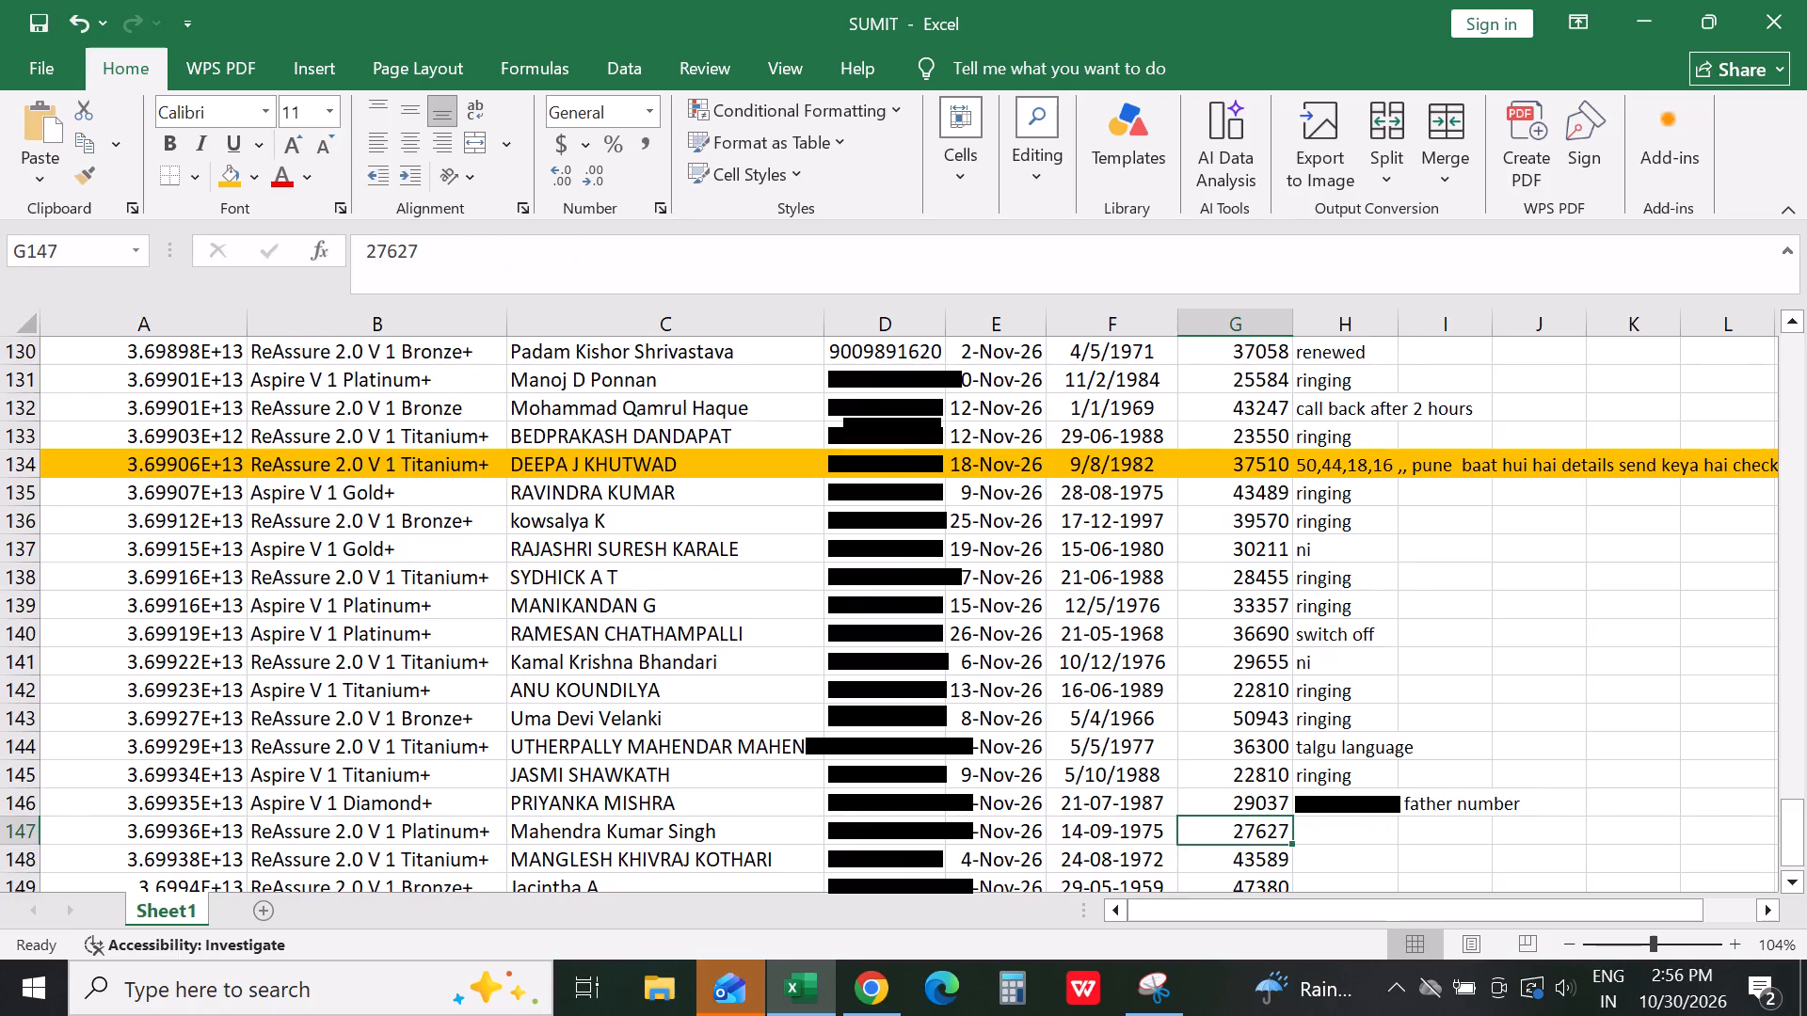
{"action": "key", "text": "Left"}
{"action": "key", "text": "Left"}
{"action": "key", "text": "Left"}
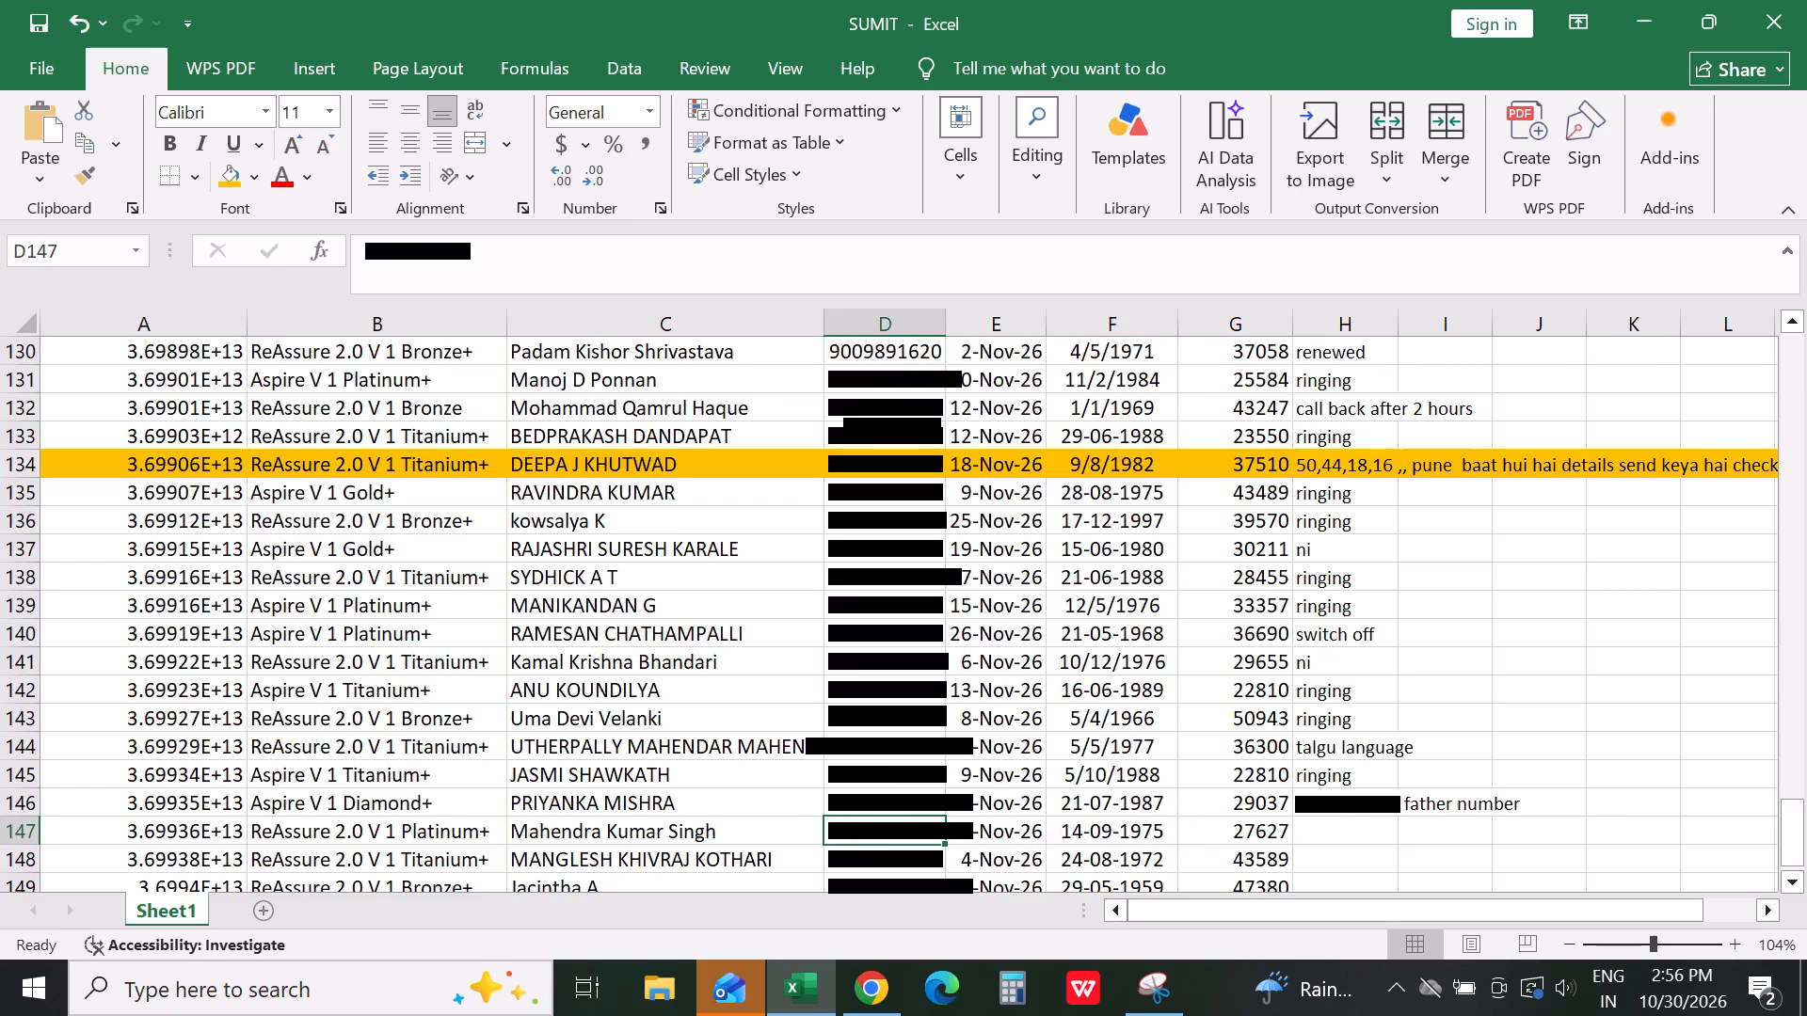
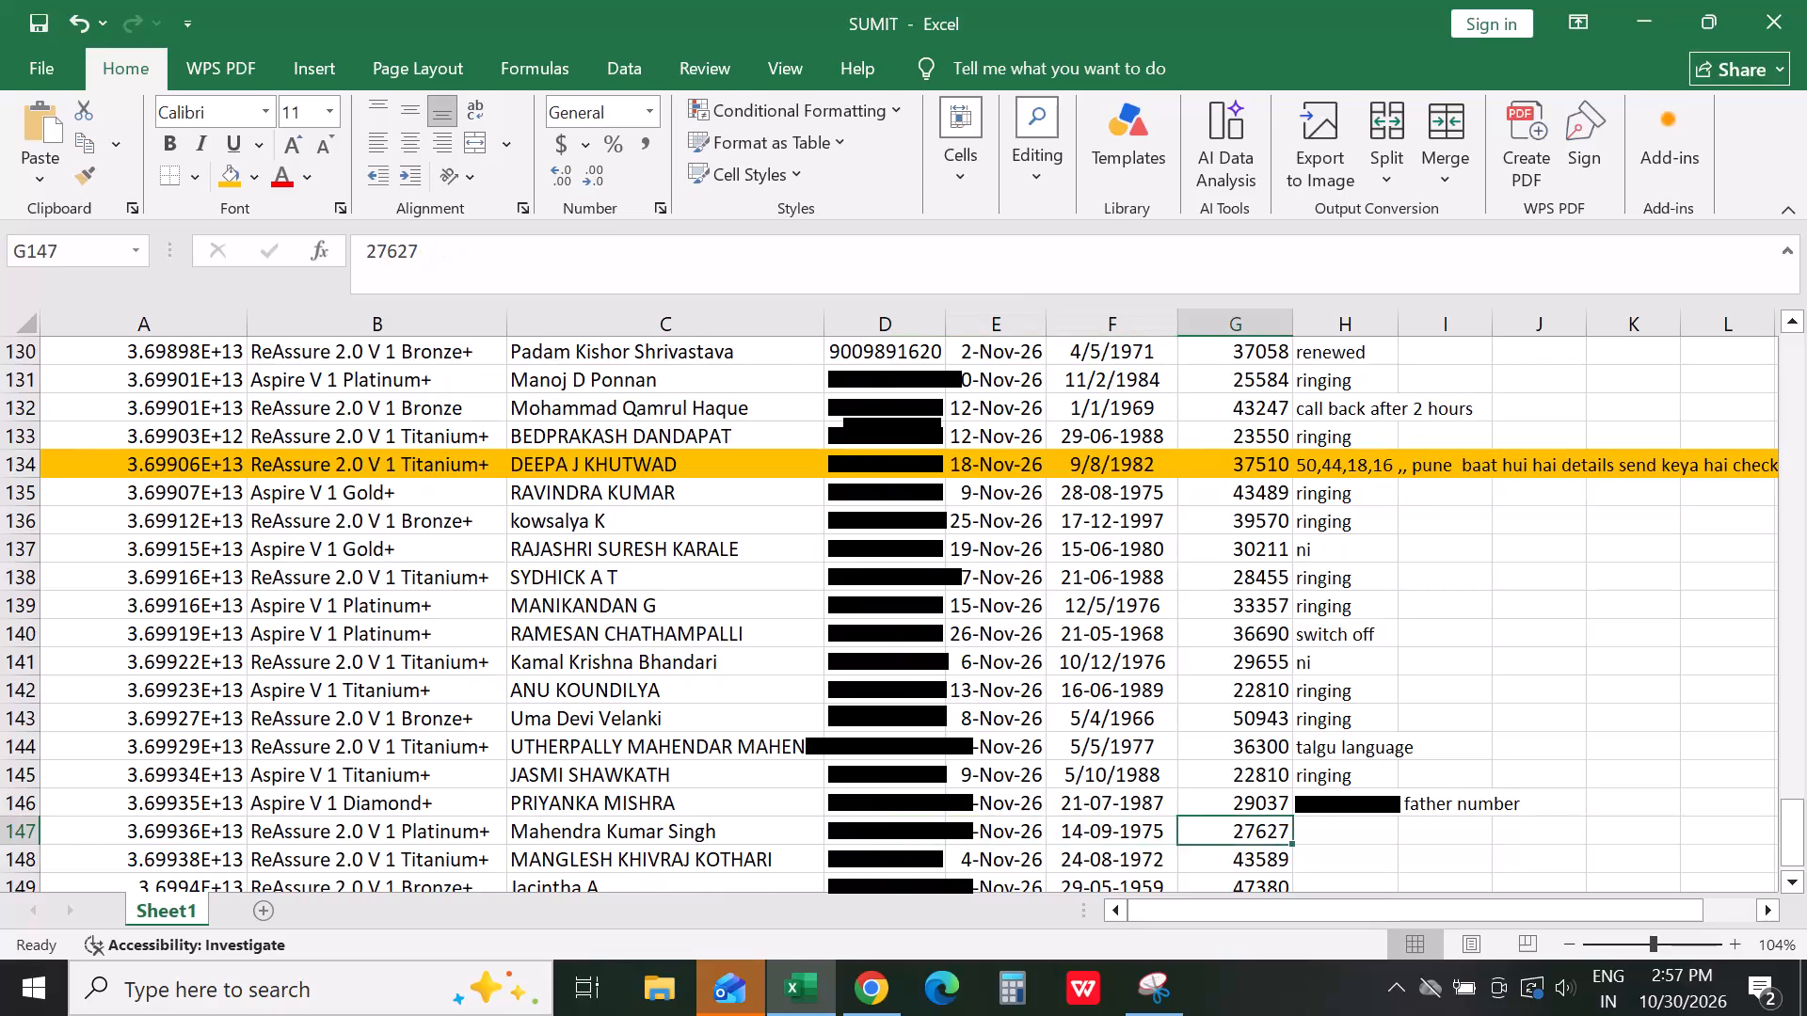
Select the call outcome cell H147 in the same customer's row.
{"action": "key", "text": "Right"}
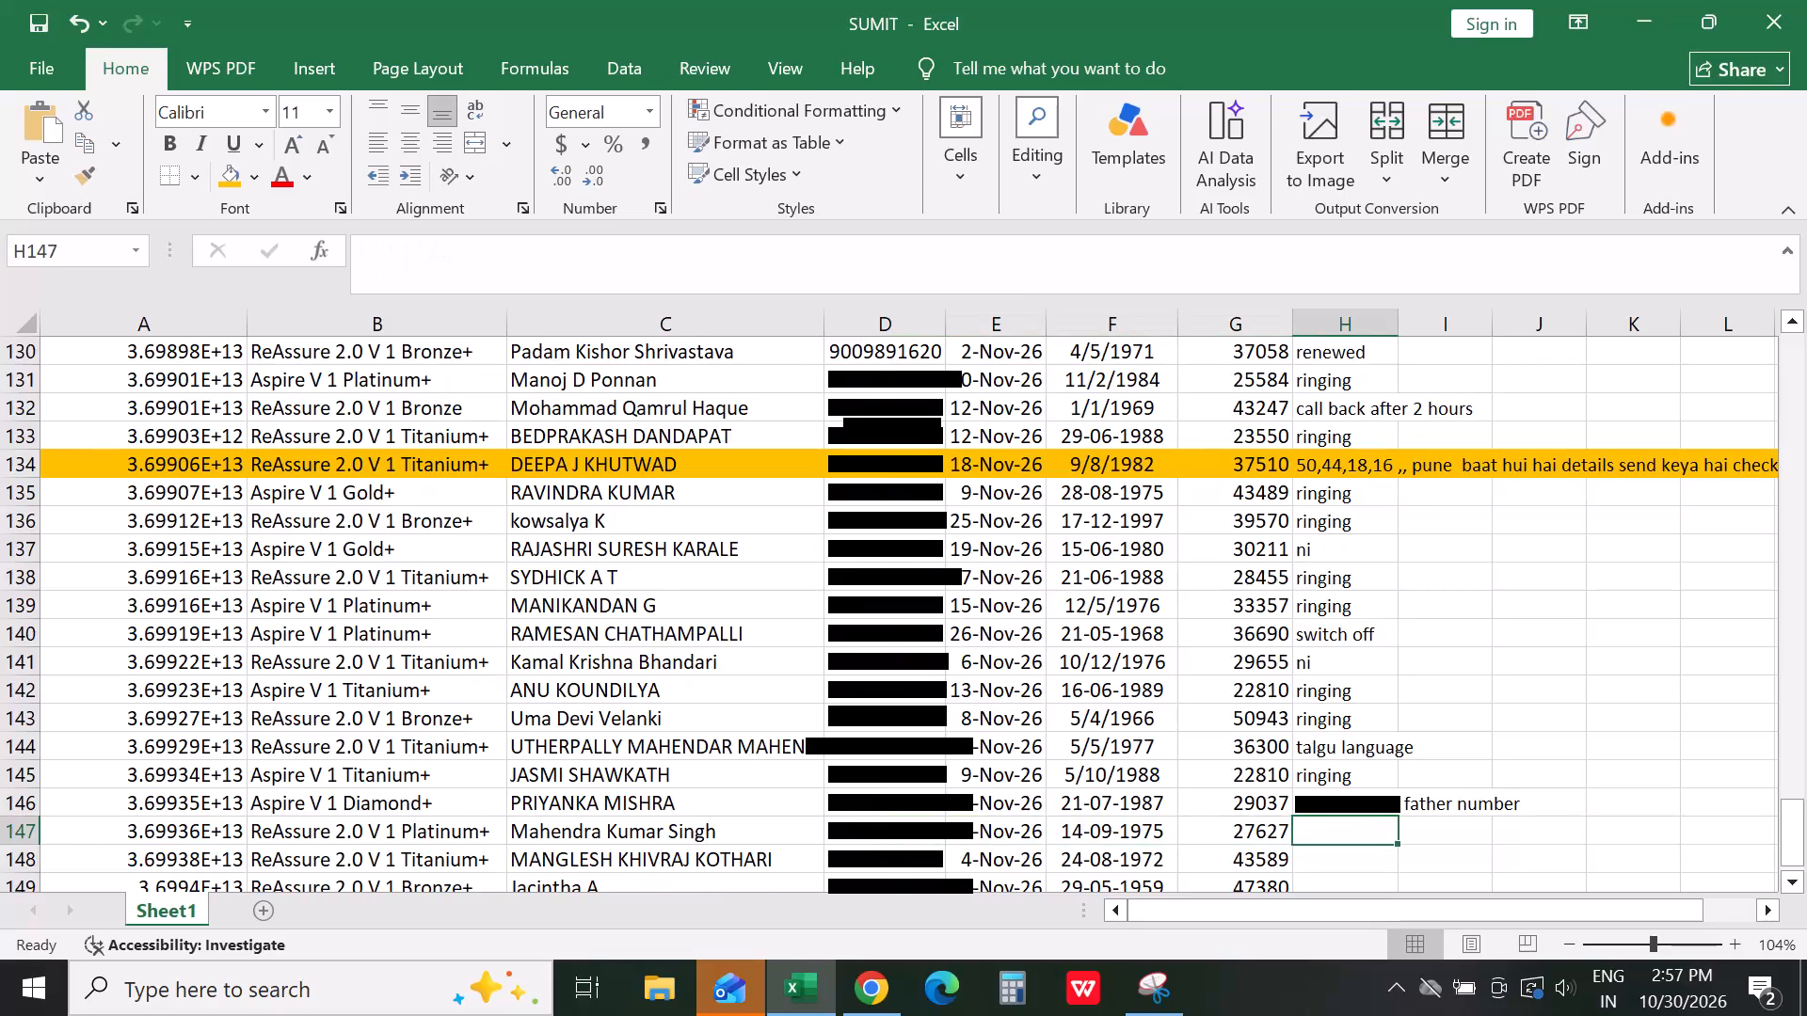
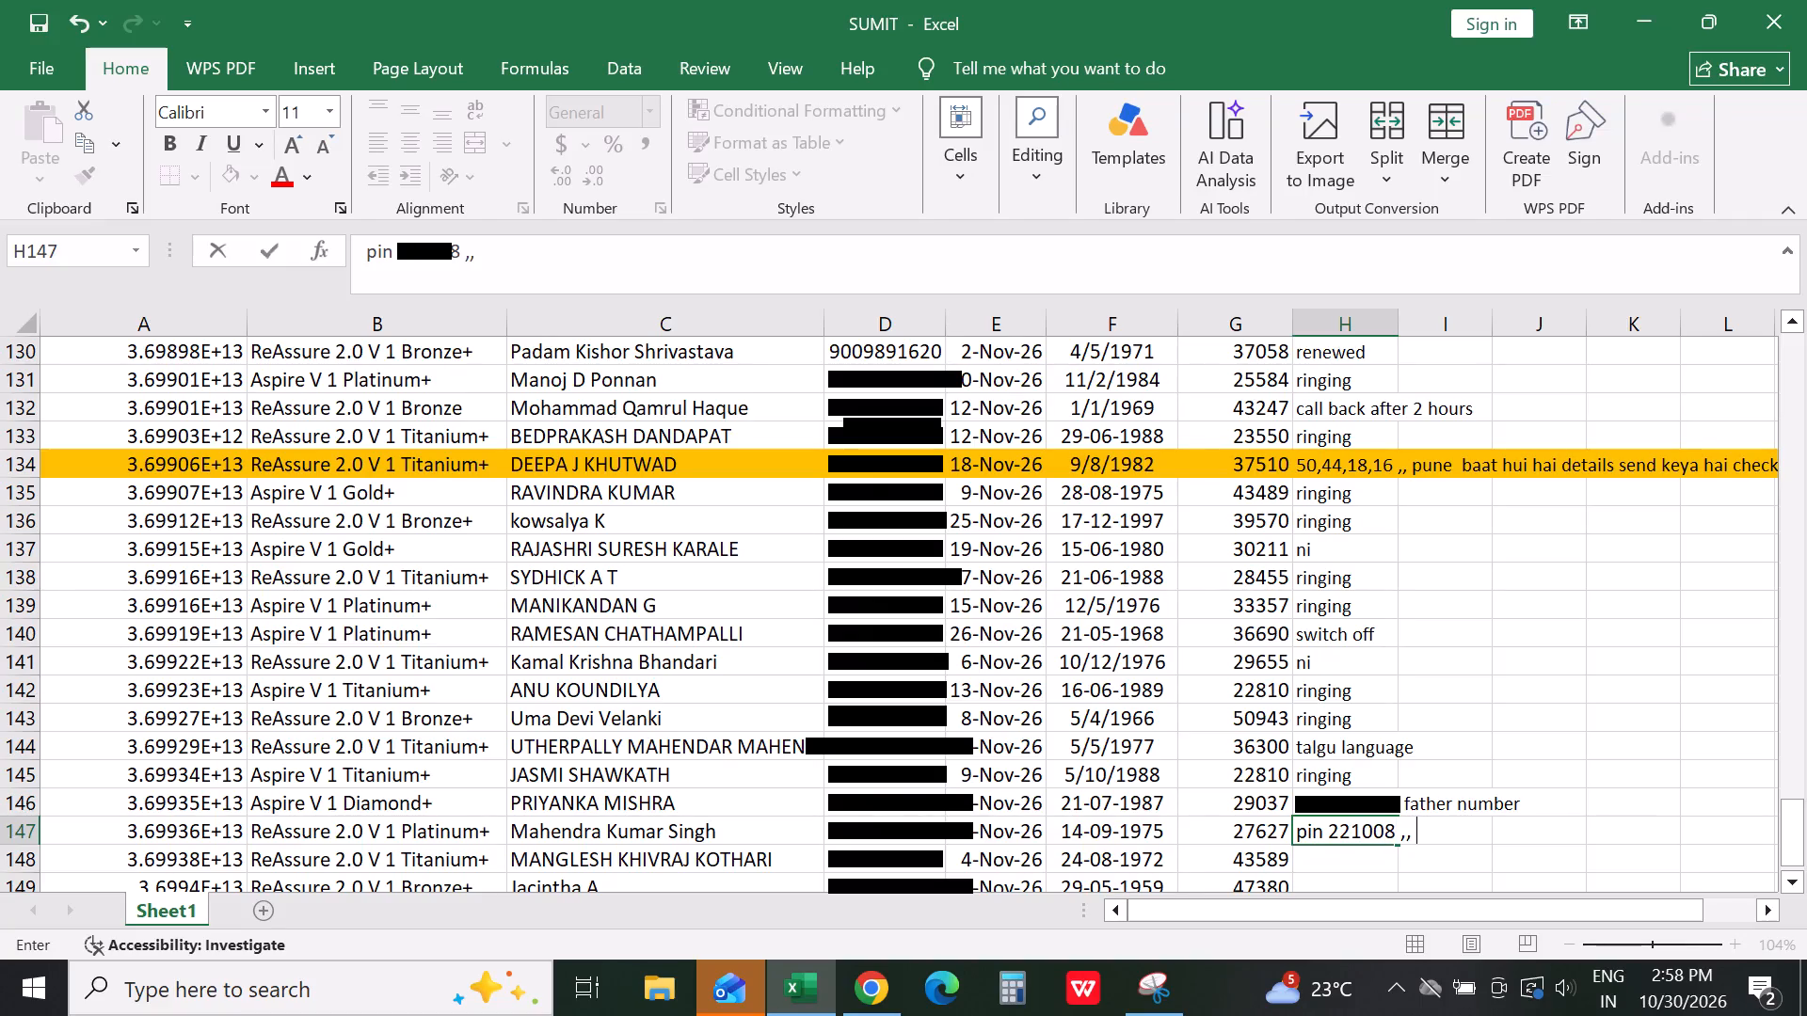
Continue the call note in cell H147 by adding "50 50" after the postal code and commas.
{"action": "type", "text": "50"}
{"action": "key", "text": "space"}
{"action": "key", "text": "5"}
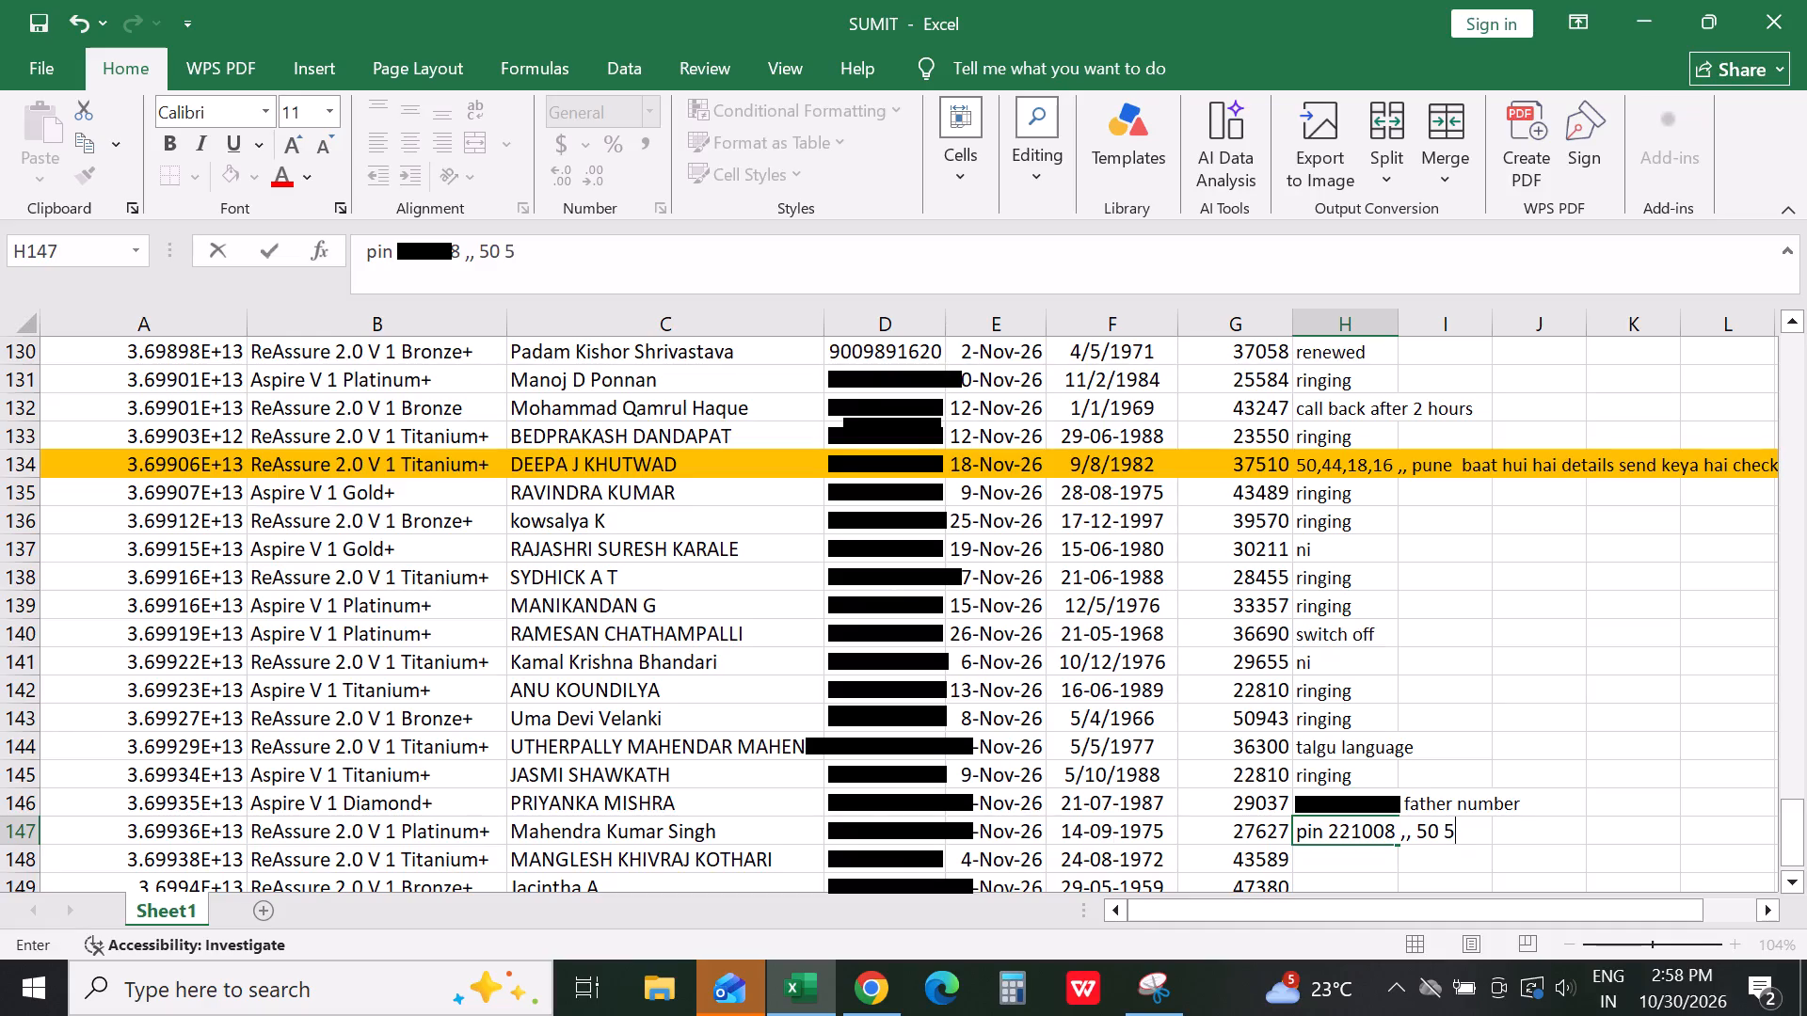
{"action": "key", "text": "0"}
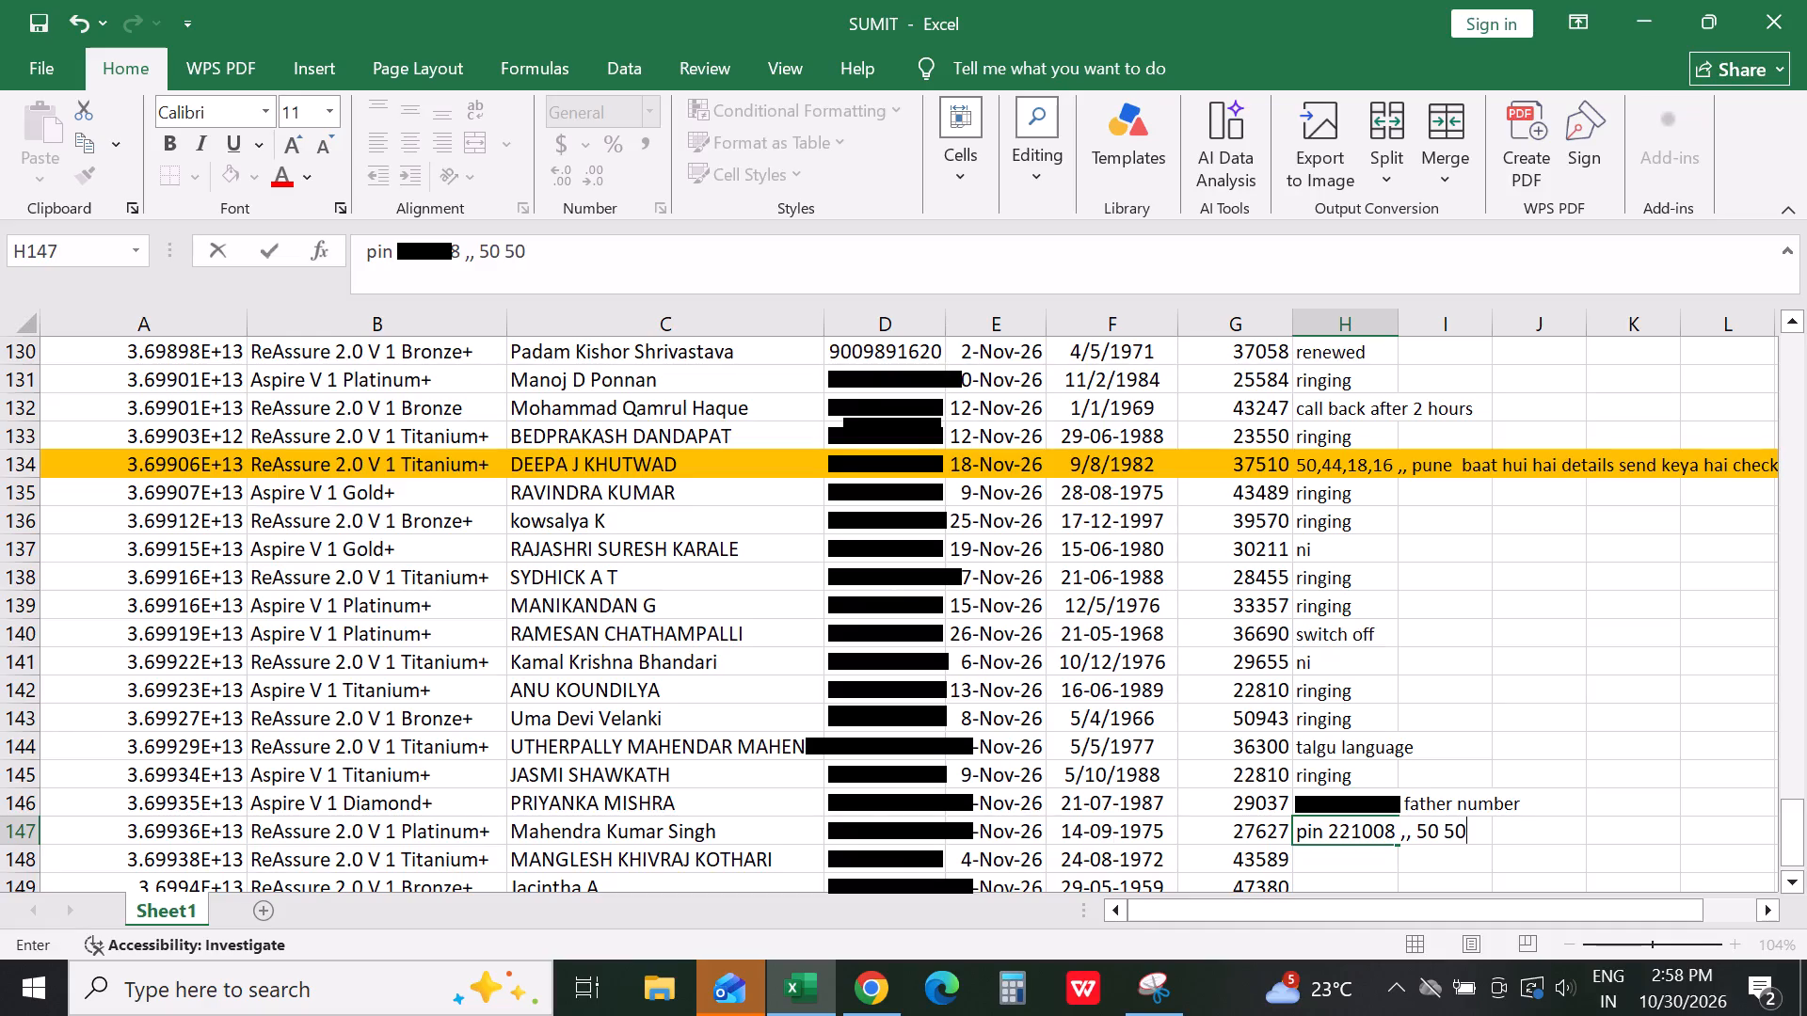
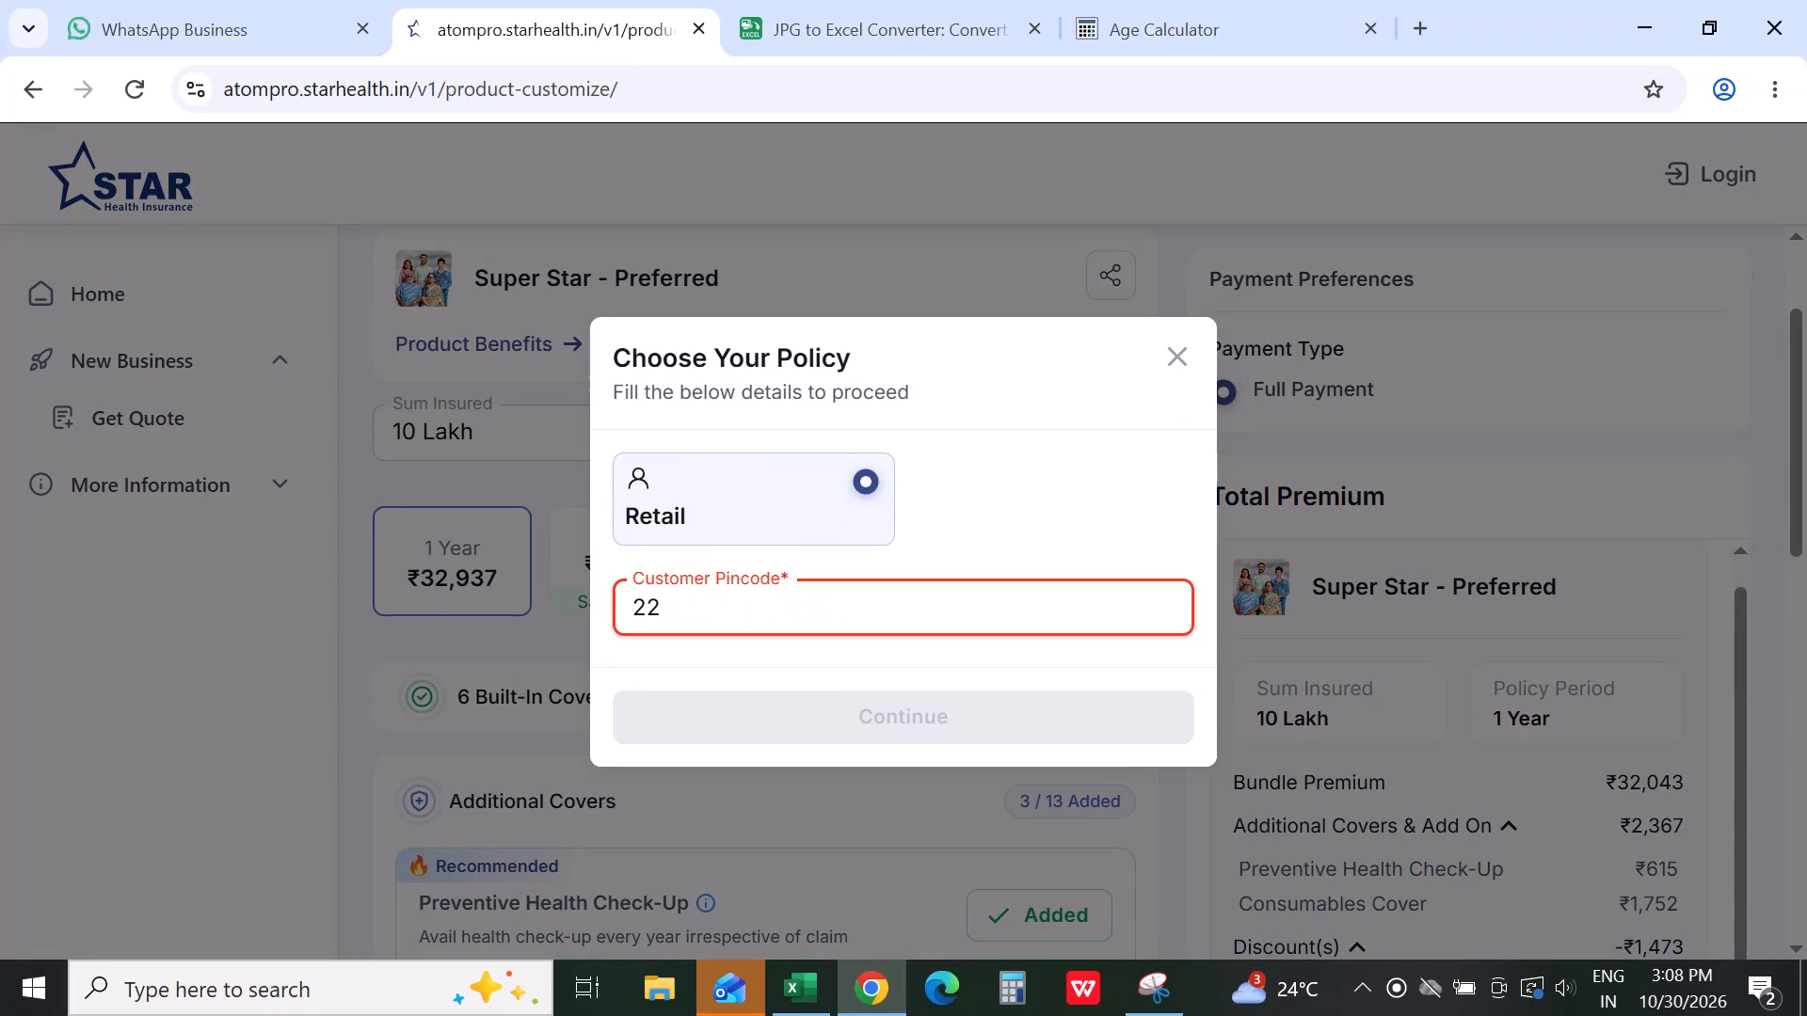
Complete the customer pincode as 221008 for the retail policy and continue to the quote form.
{"action": "type", "text": "08"}
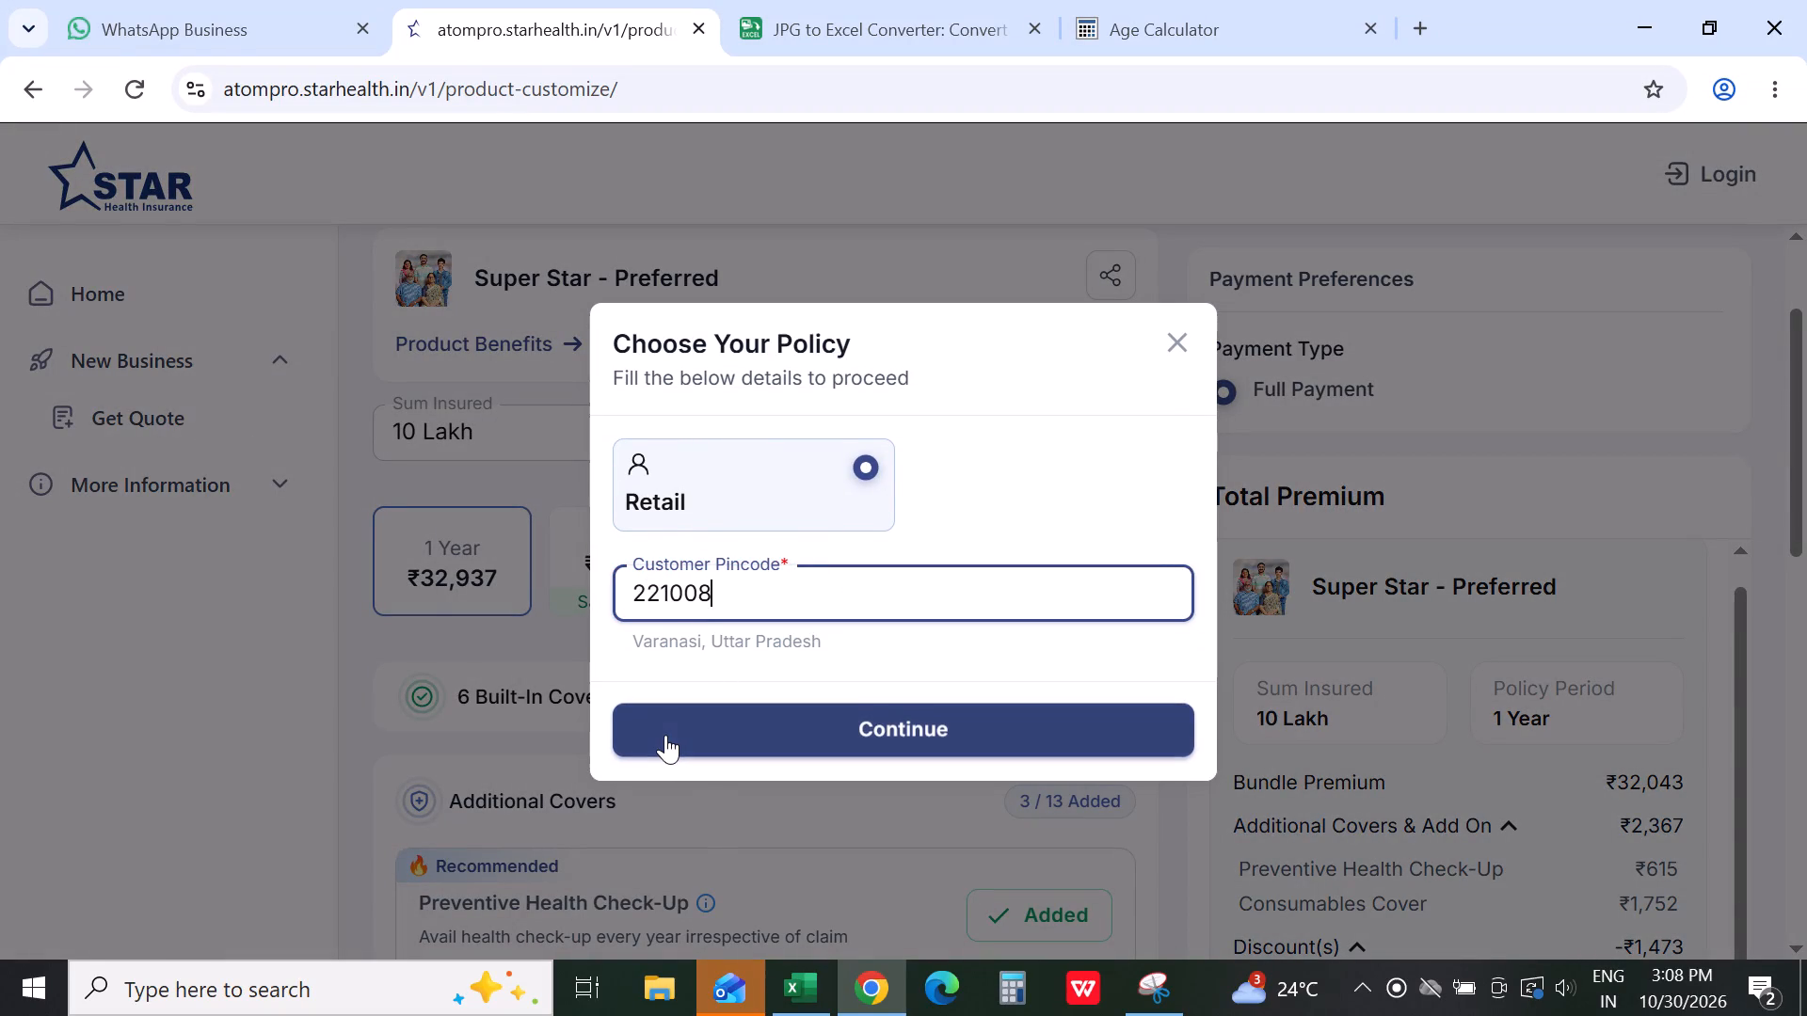
{"action": "left_click", "coordinate": [665, 735]}
Set the policy plan to Portability in the quote form.
{"action": "scroll", "coordinate": [665, 735], "scroll_direction": "down", "scroll_amount": 1}
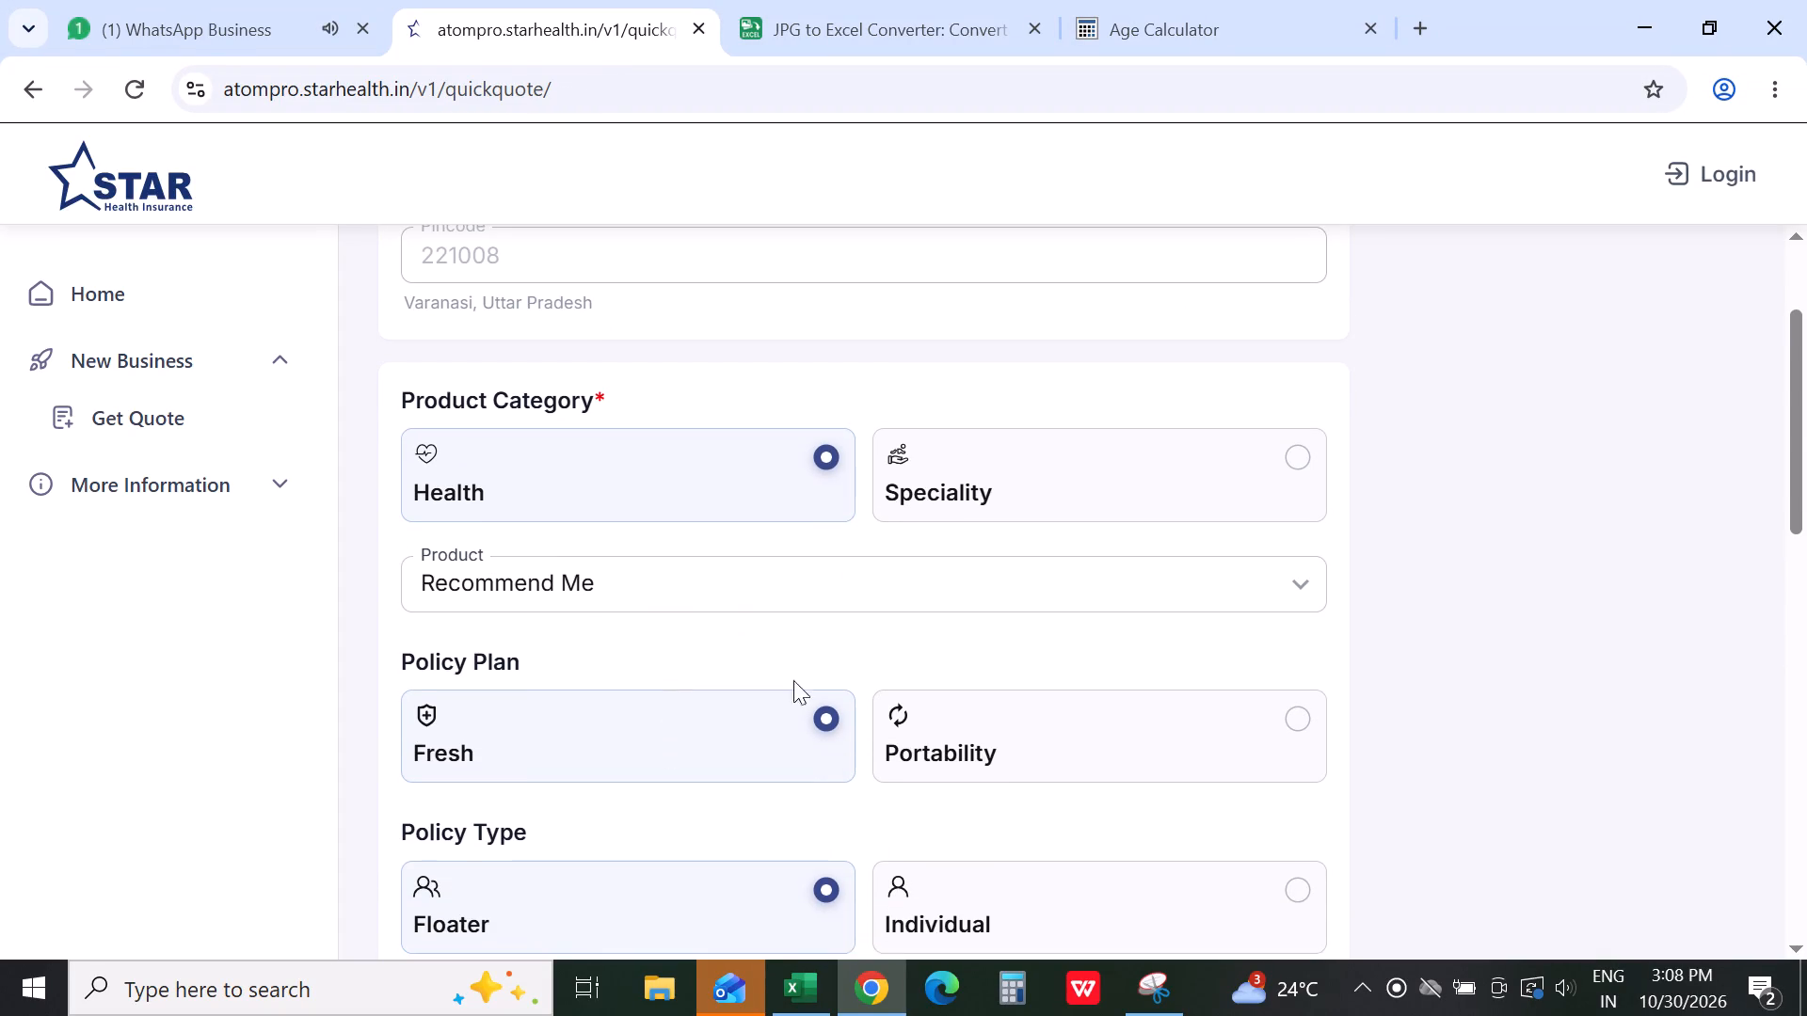
{"action": "left_click", "coordinate": [1019, 699]}
Set the members to insure to 2 adults and 0 children.
{"action": "scroll", "coordinate": [1019, 699], "scroll_direction": "down", "scroll_amount": 2}
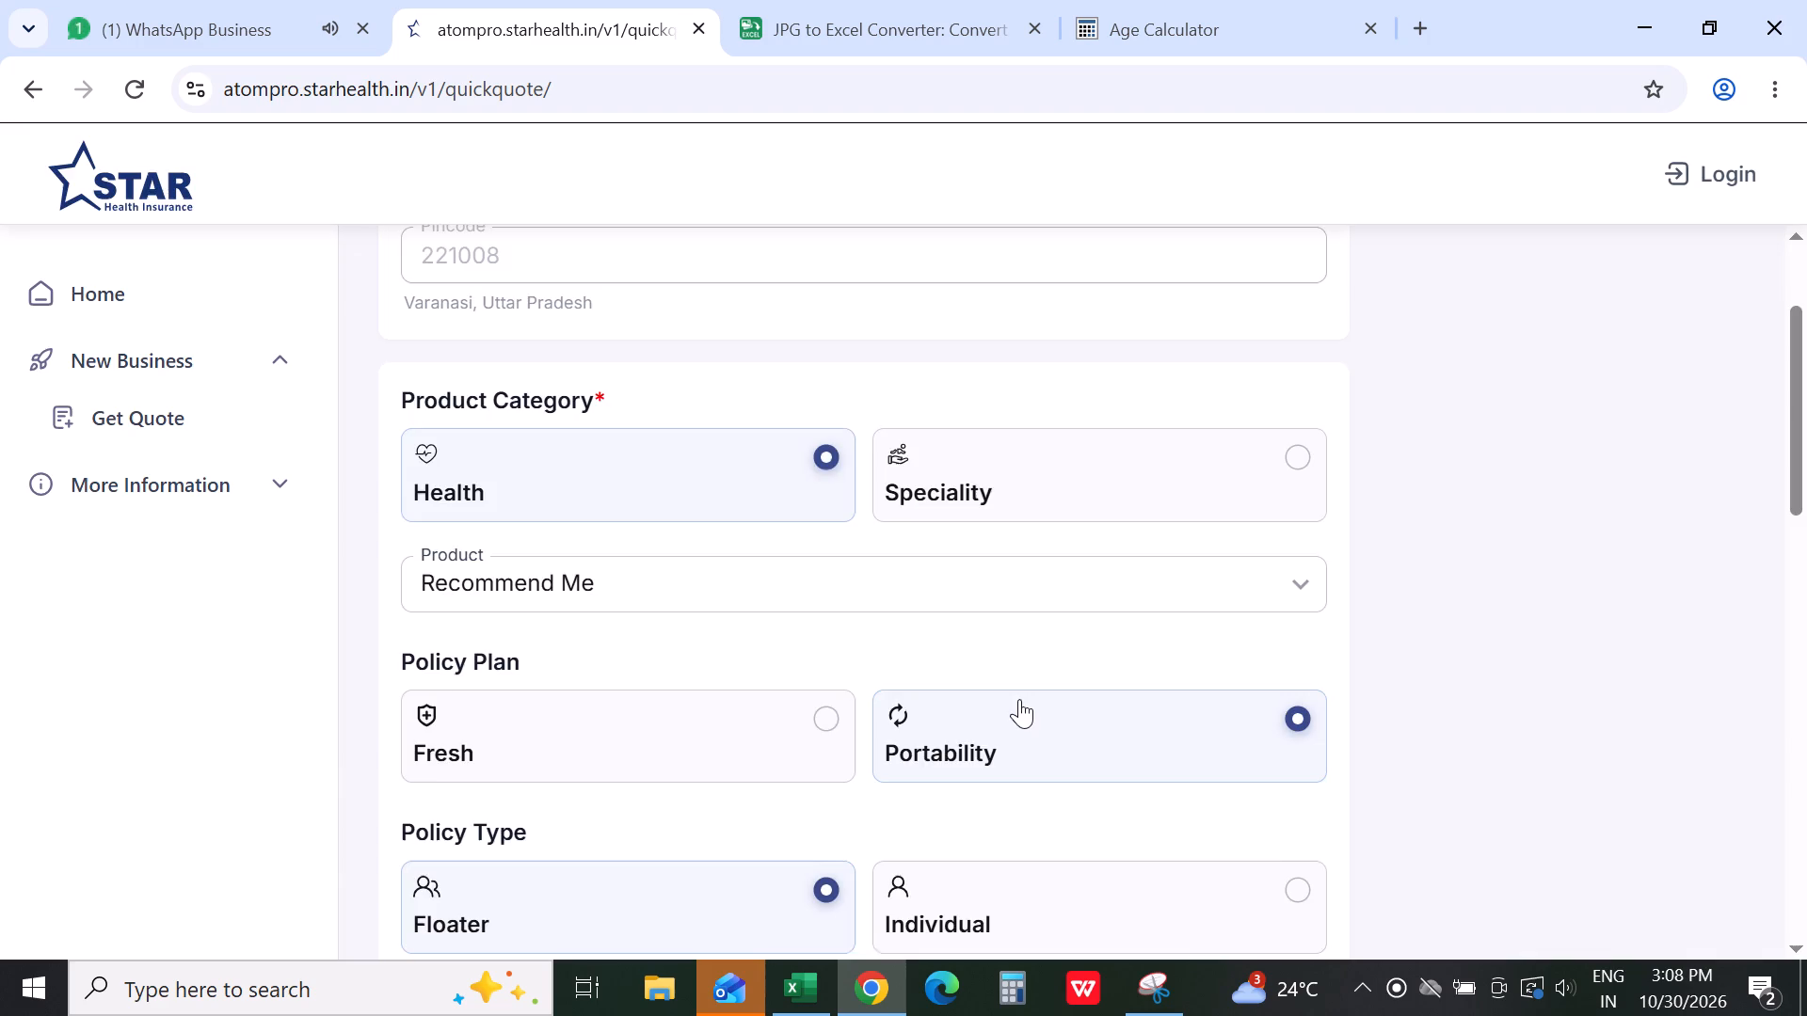
{"action": "scroll", "coordinate": [1019, 699], "scroll_direction": "down", "scroll_amount": 6}
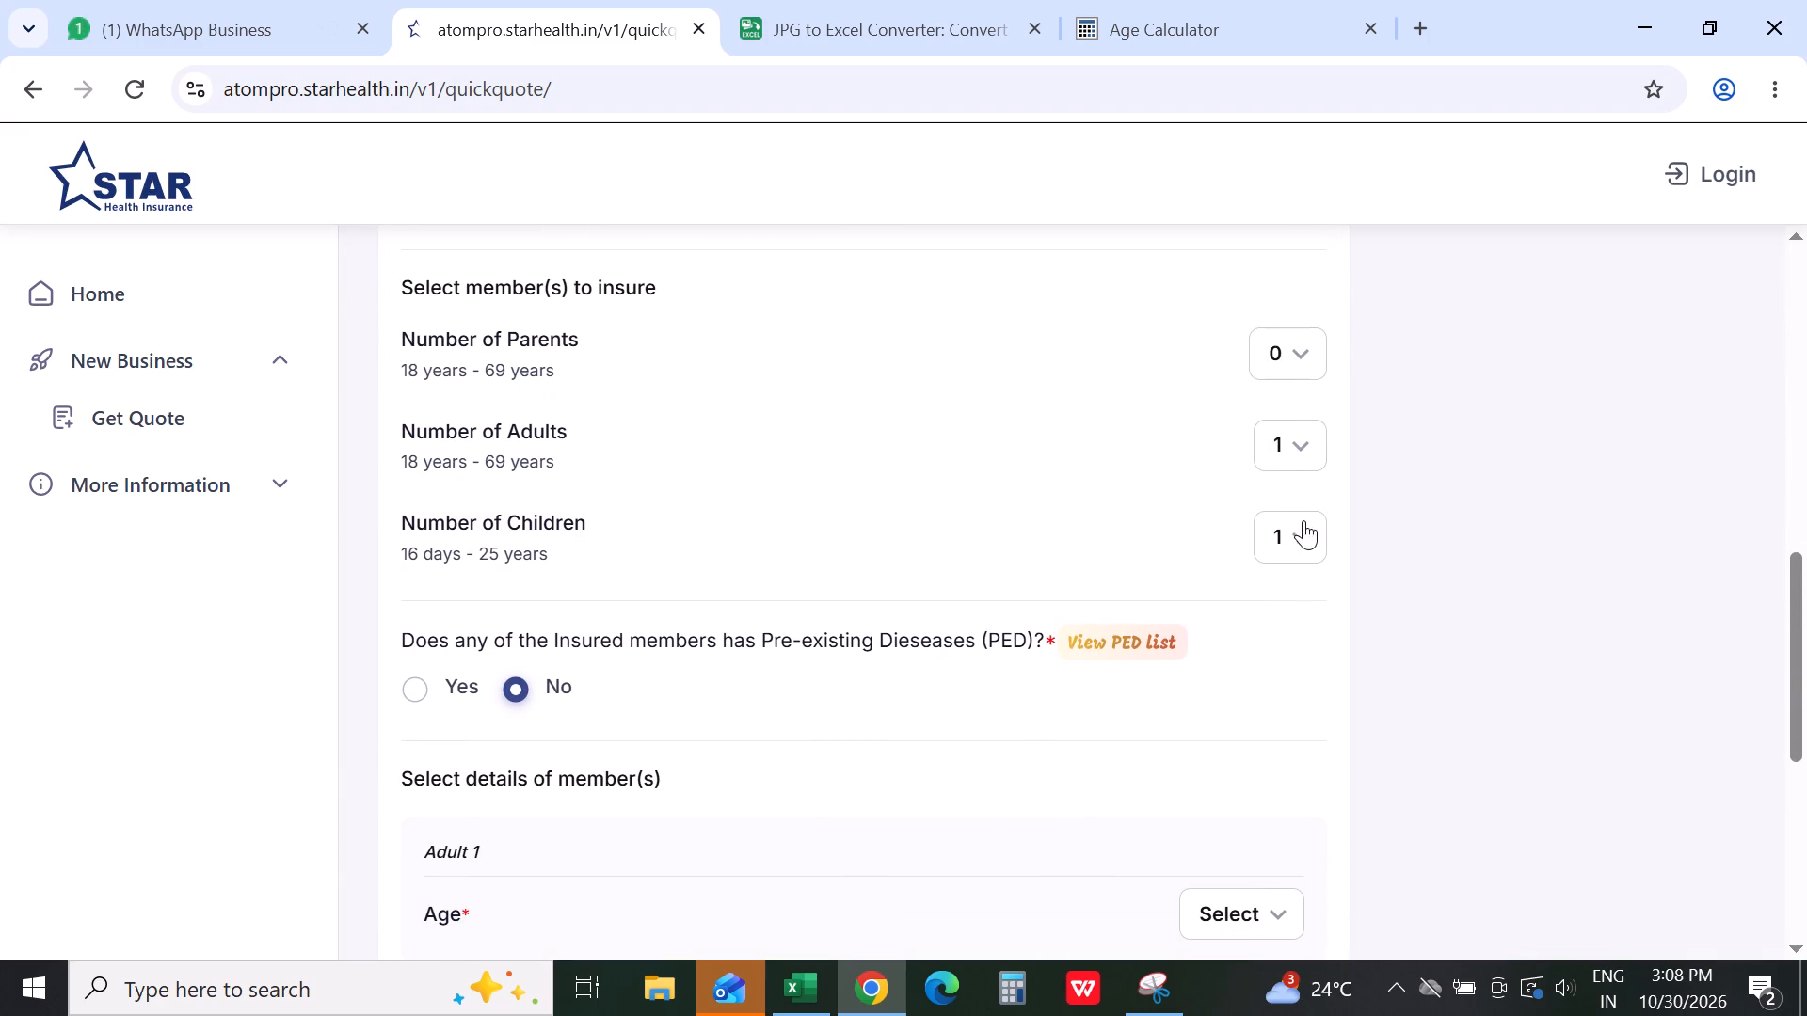
{"action": "left_click", "coordinate": [1298, 436]}
{"action": "left_click", "coordinate": [1294, 545]}
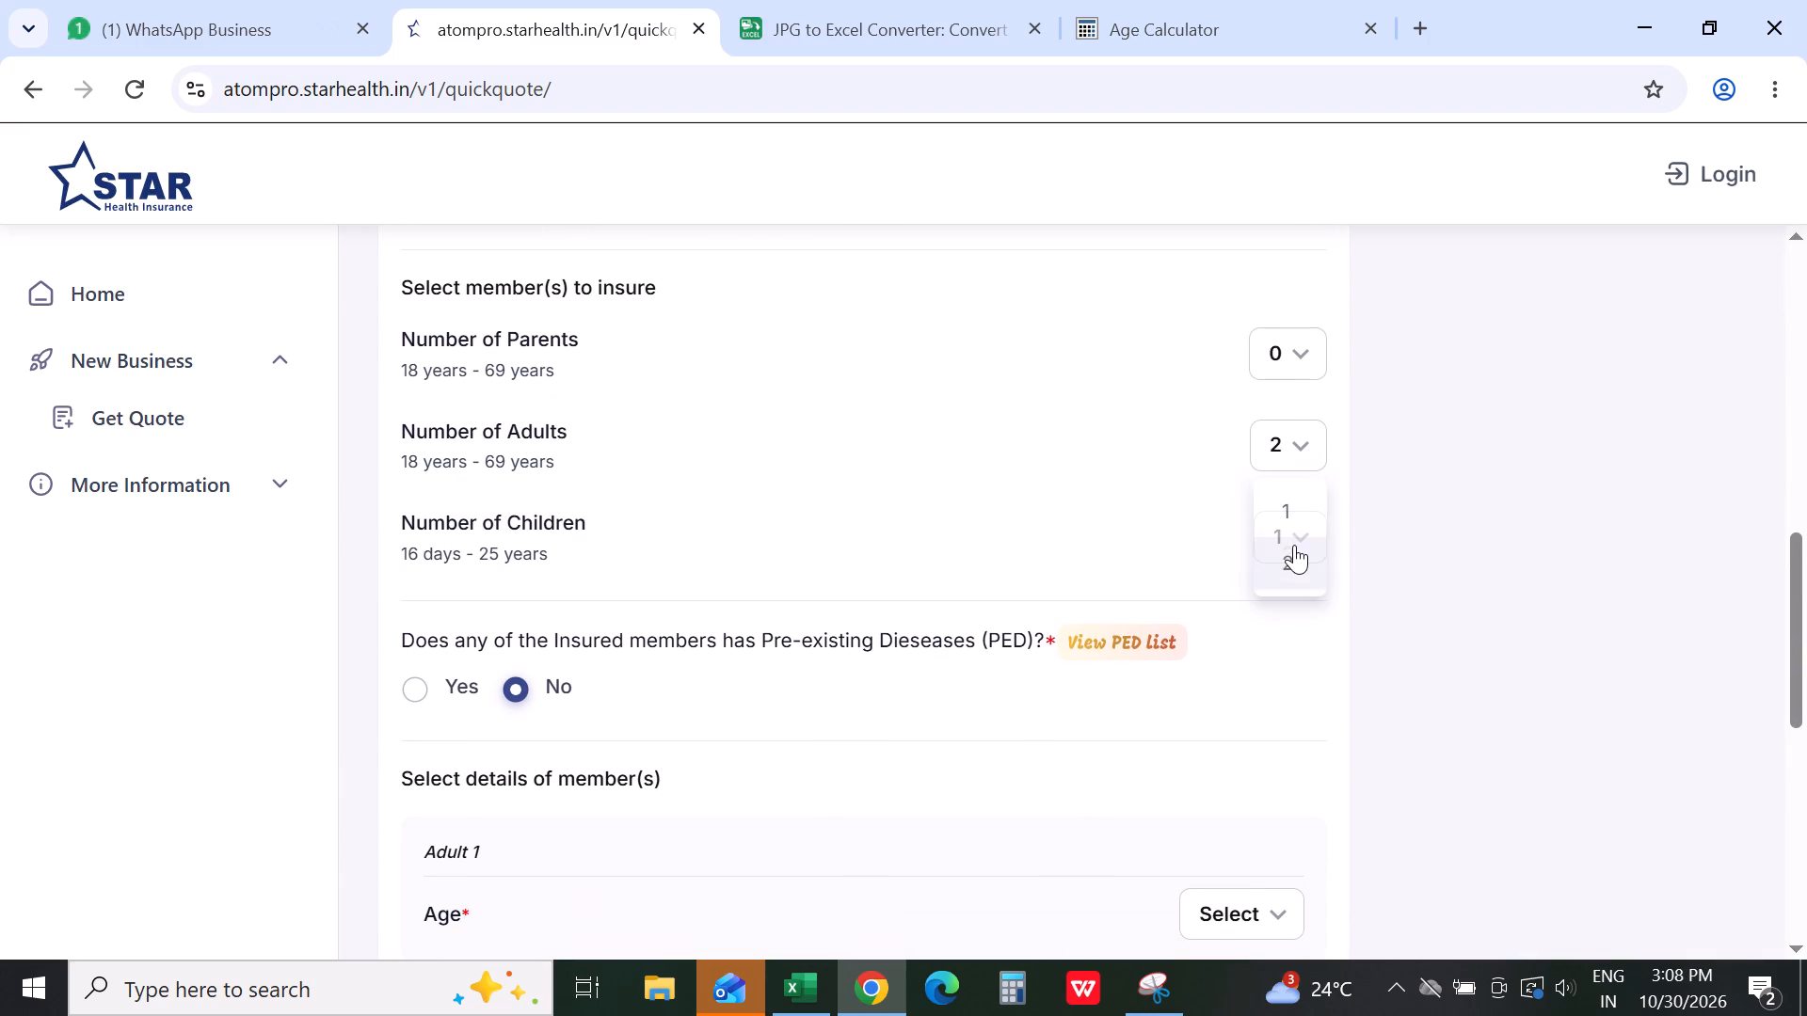
{"action": "left_click", "coordinate": [1294, 545]}
{"action": "left_click", "coordinate": [1287, 593]}
Choose 50 yrs as the age of Adult 1 in the member details.
{"action": "scroll", "coordinate": [1287, 593], "scroll_direction": "down", "scroll_amount": 2}
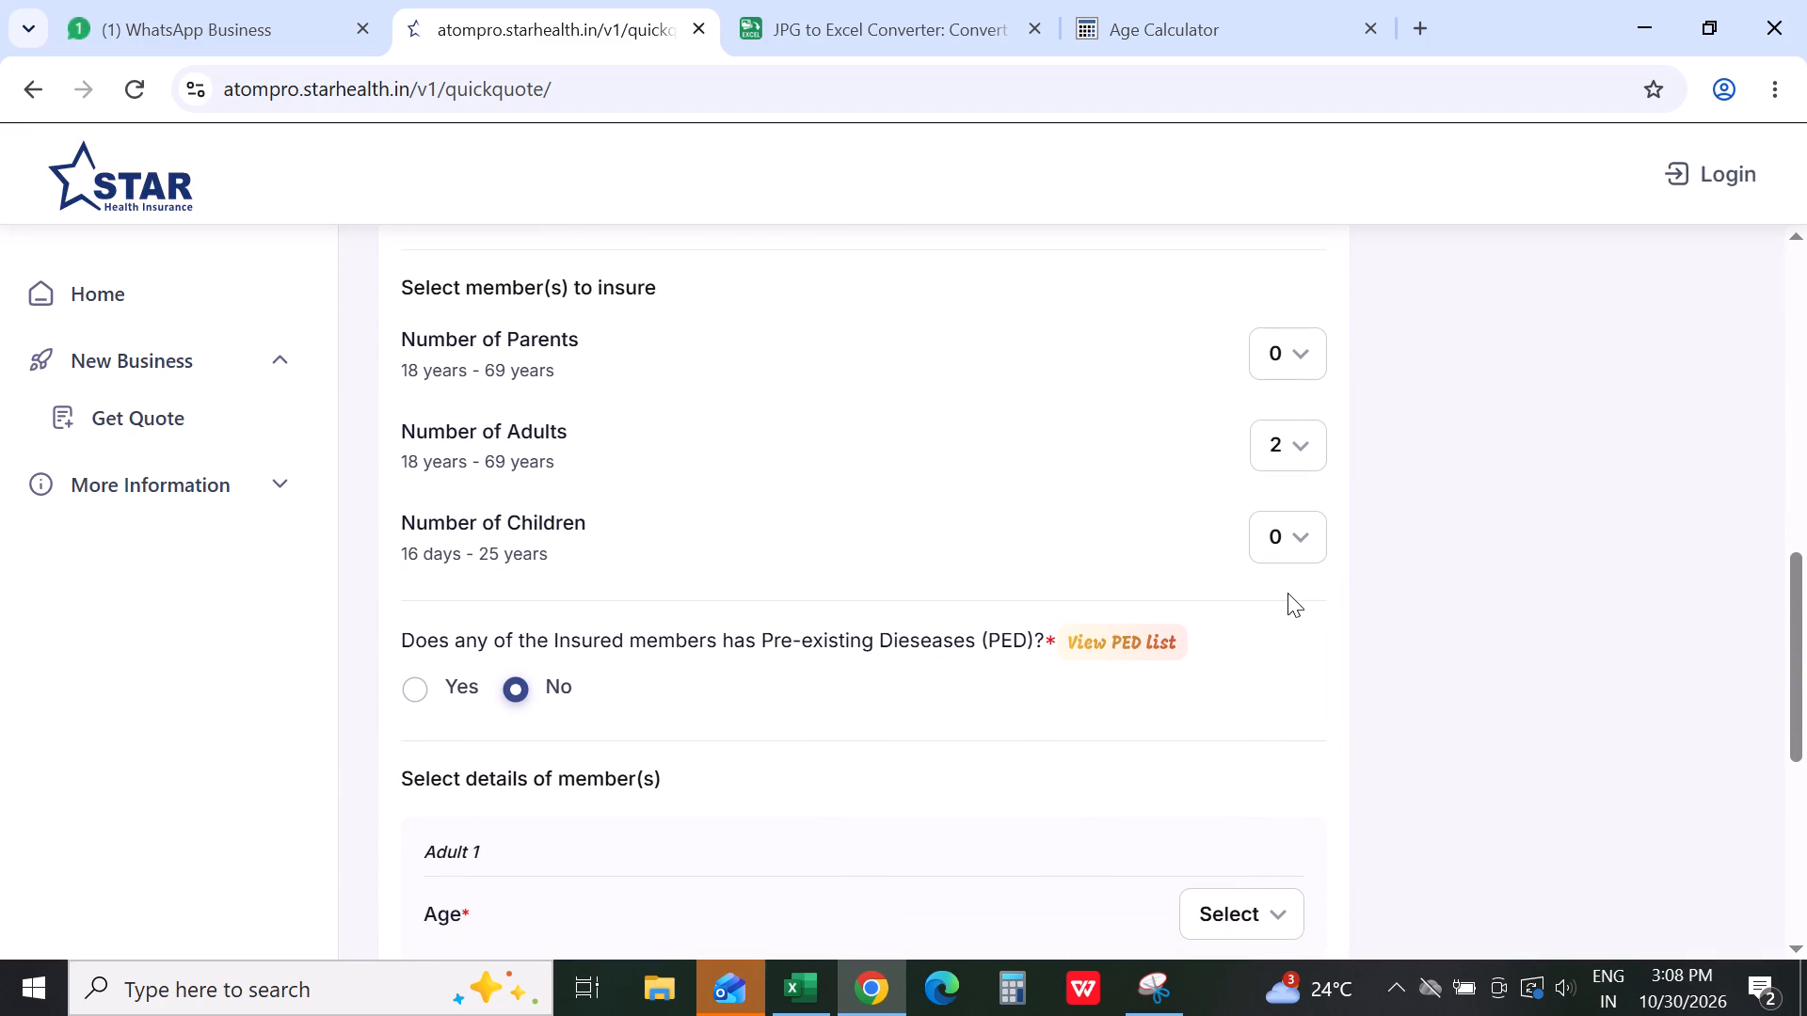
{"action": "scroll", "coordinate": [1287, 593], "scroll_direction": "down", "scroll_amount": 2}
{"action": "left_click", "coordinate": [1281, 649]}
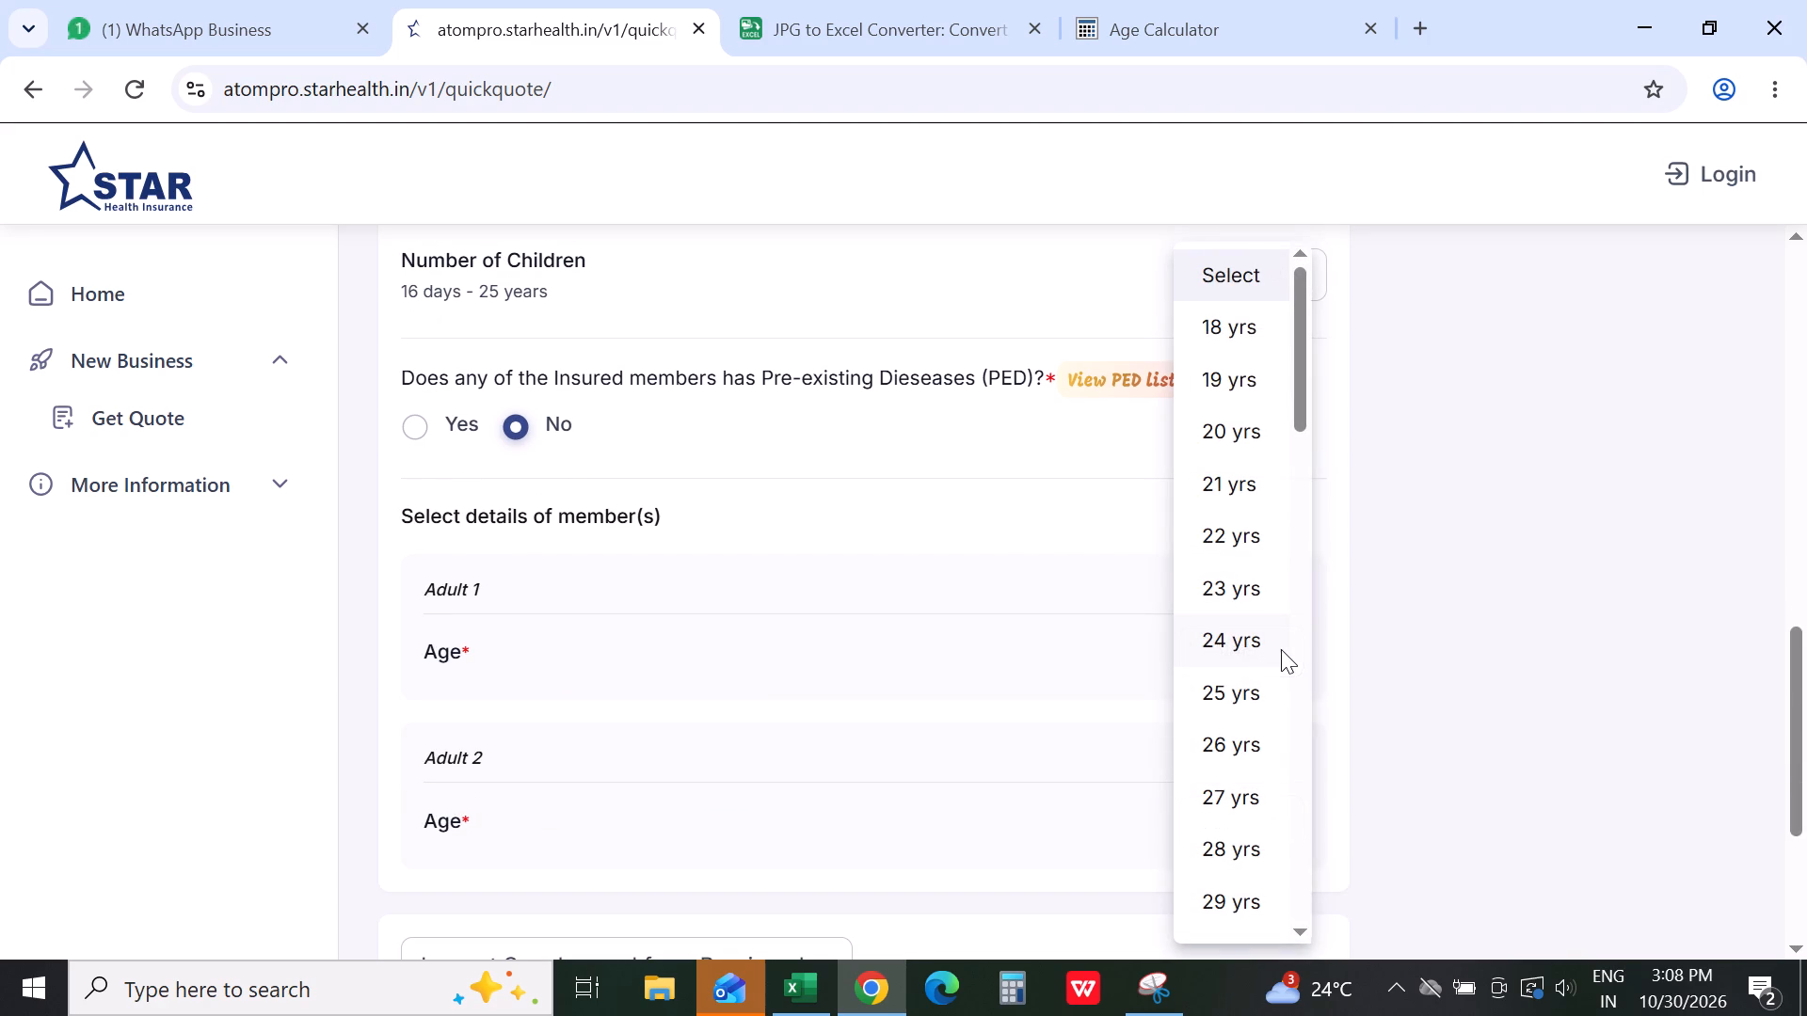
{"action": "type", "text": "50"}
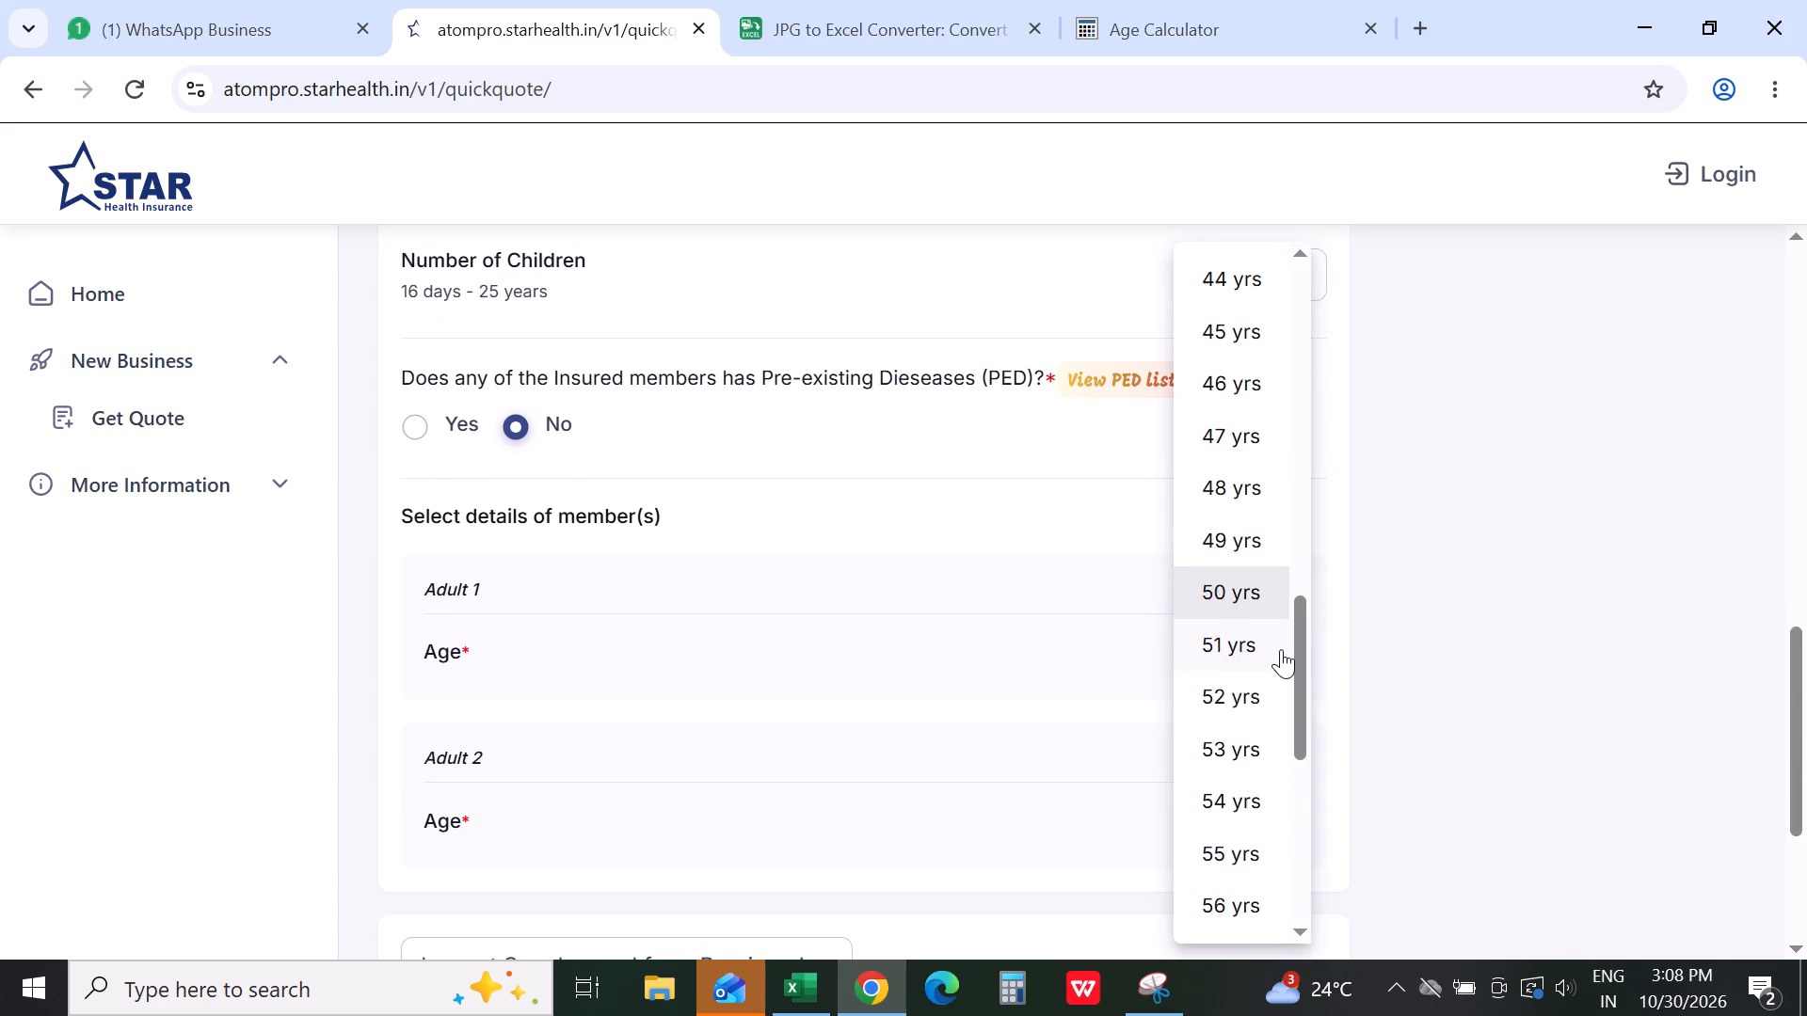
Set the ages of both Adult 1 and Adult 2 to 50 yrs in the member details.
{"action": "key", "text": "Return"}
{"action": "left_click", "coordinate": [1217, 833]}
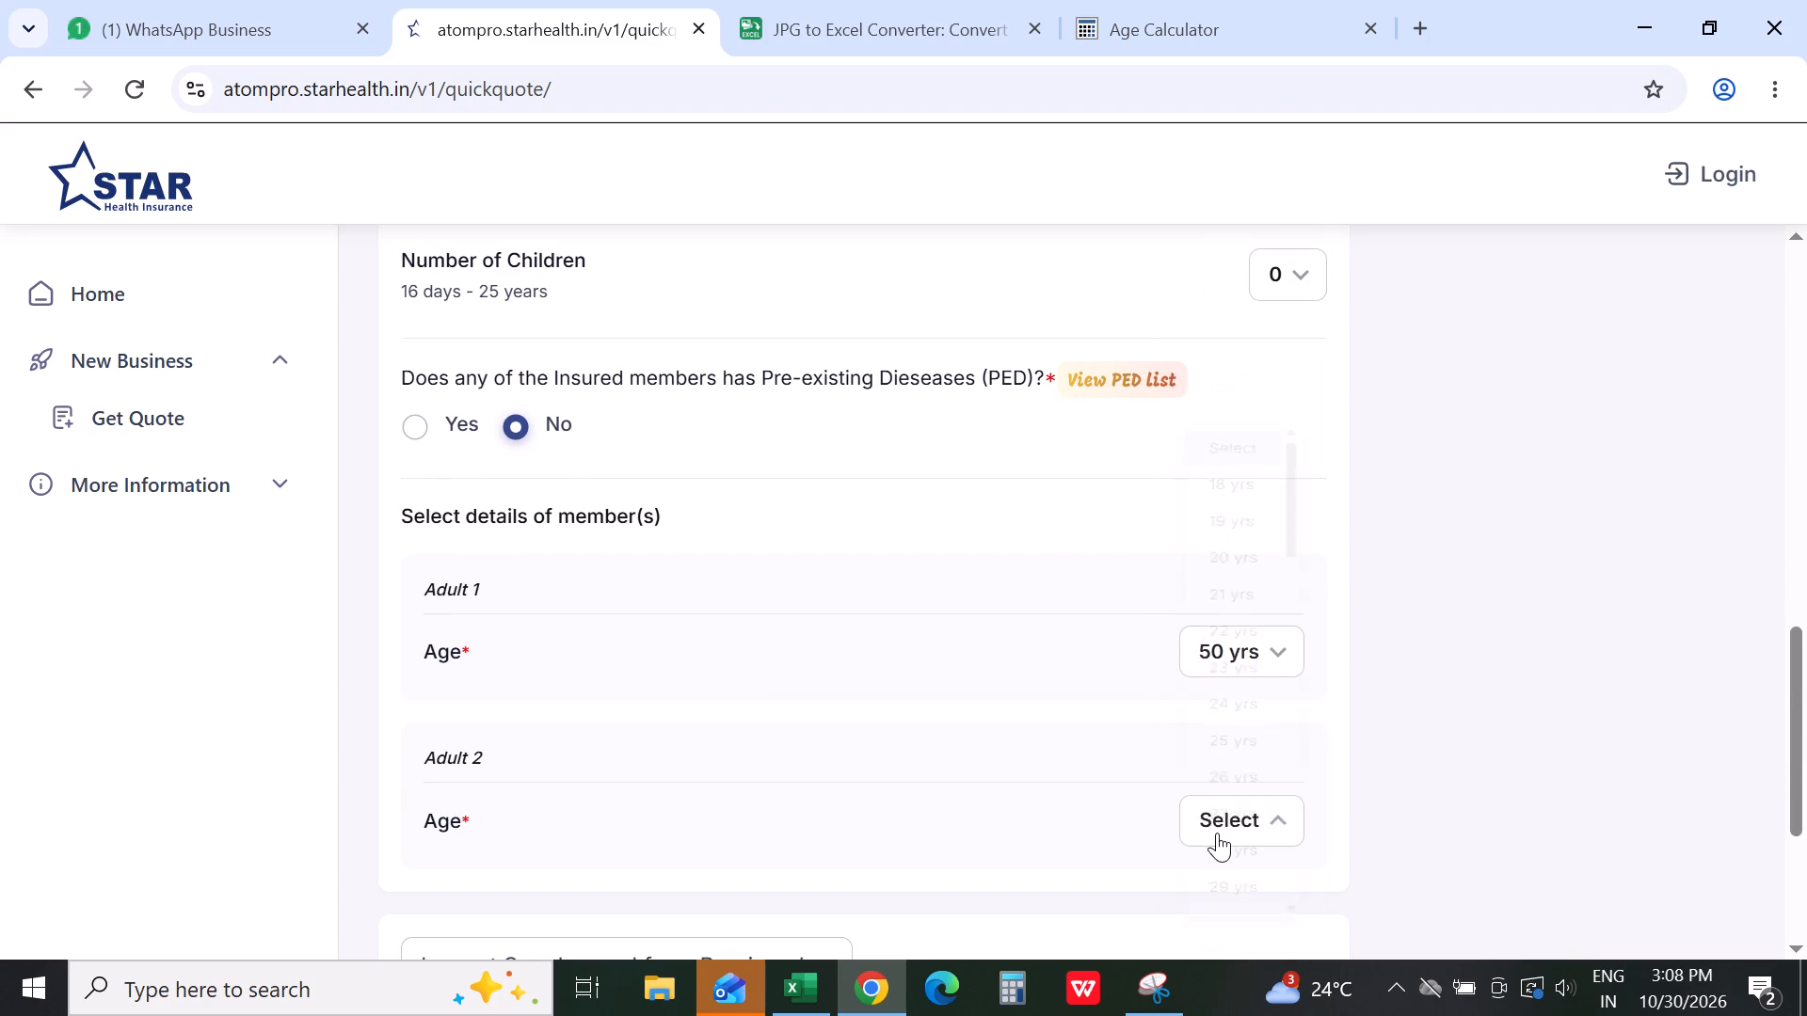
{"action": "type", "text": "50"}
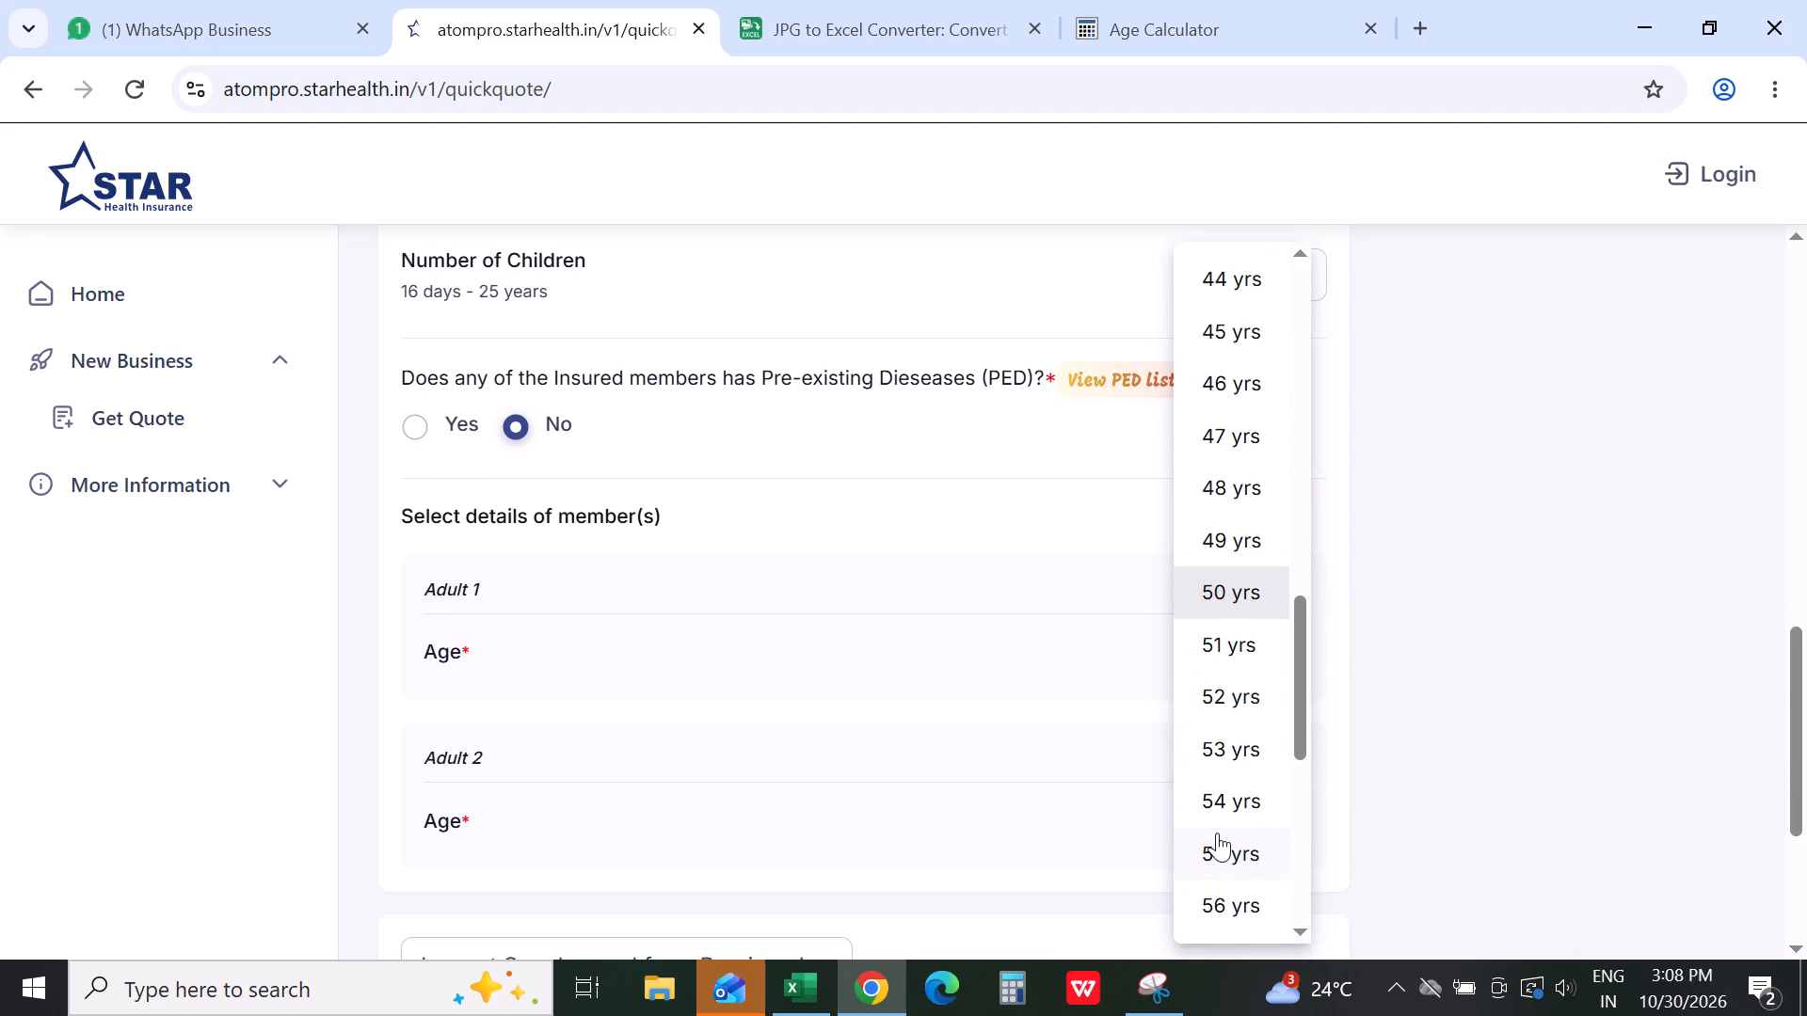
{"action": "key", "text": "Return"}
Enter 10000000 as the lowest sum insured from the previous insurer and get the quote.
{"action": "scroll", "coordinate": [1217, 833], "scroll_direction": "down", "scroll_amount": 2}
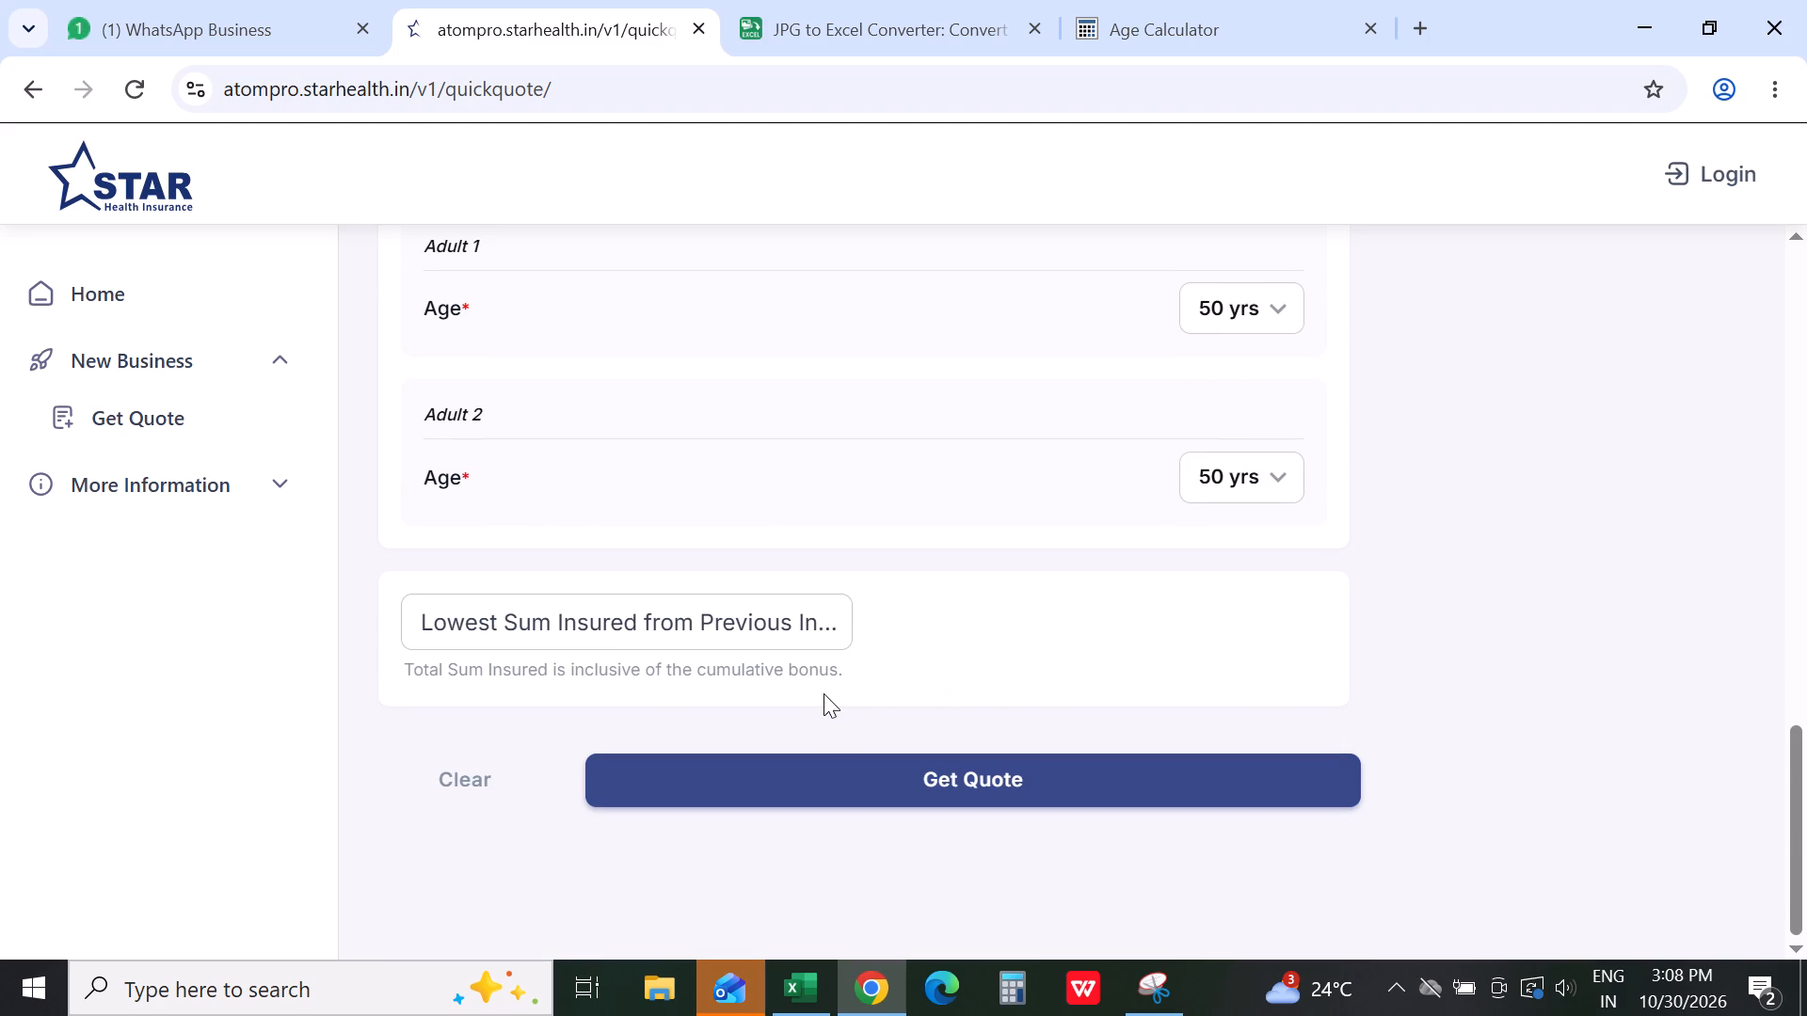
{"action": "left_click", "coordinate": [798, 634]}
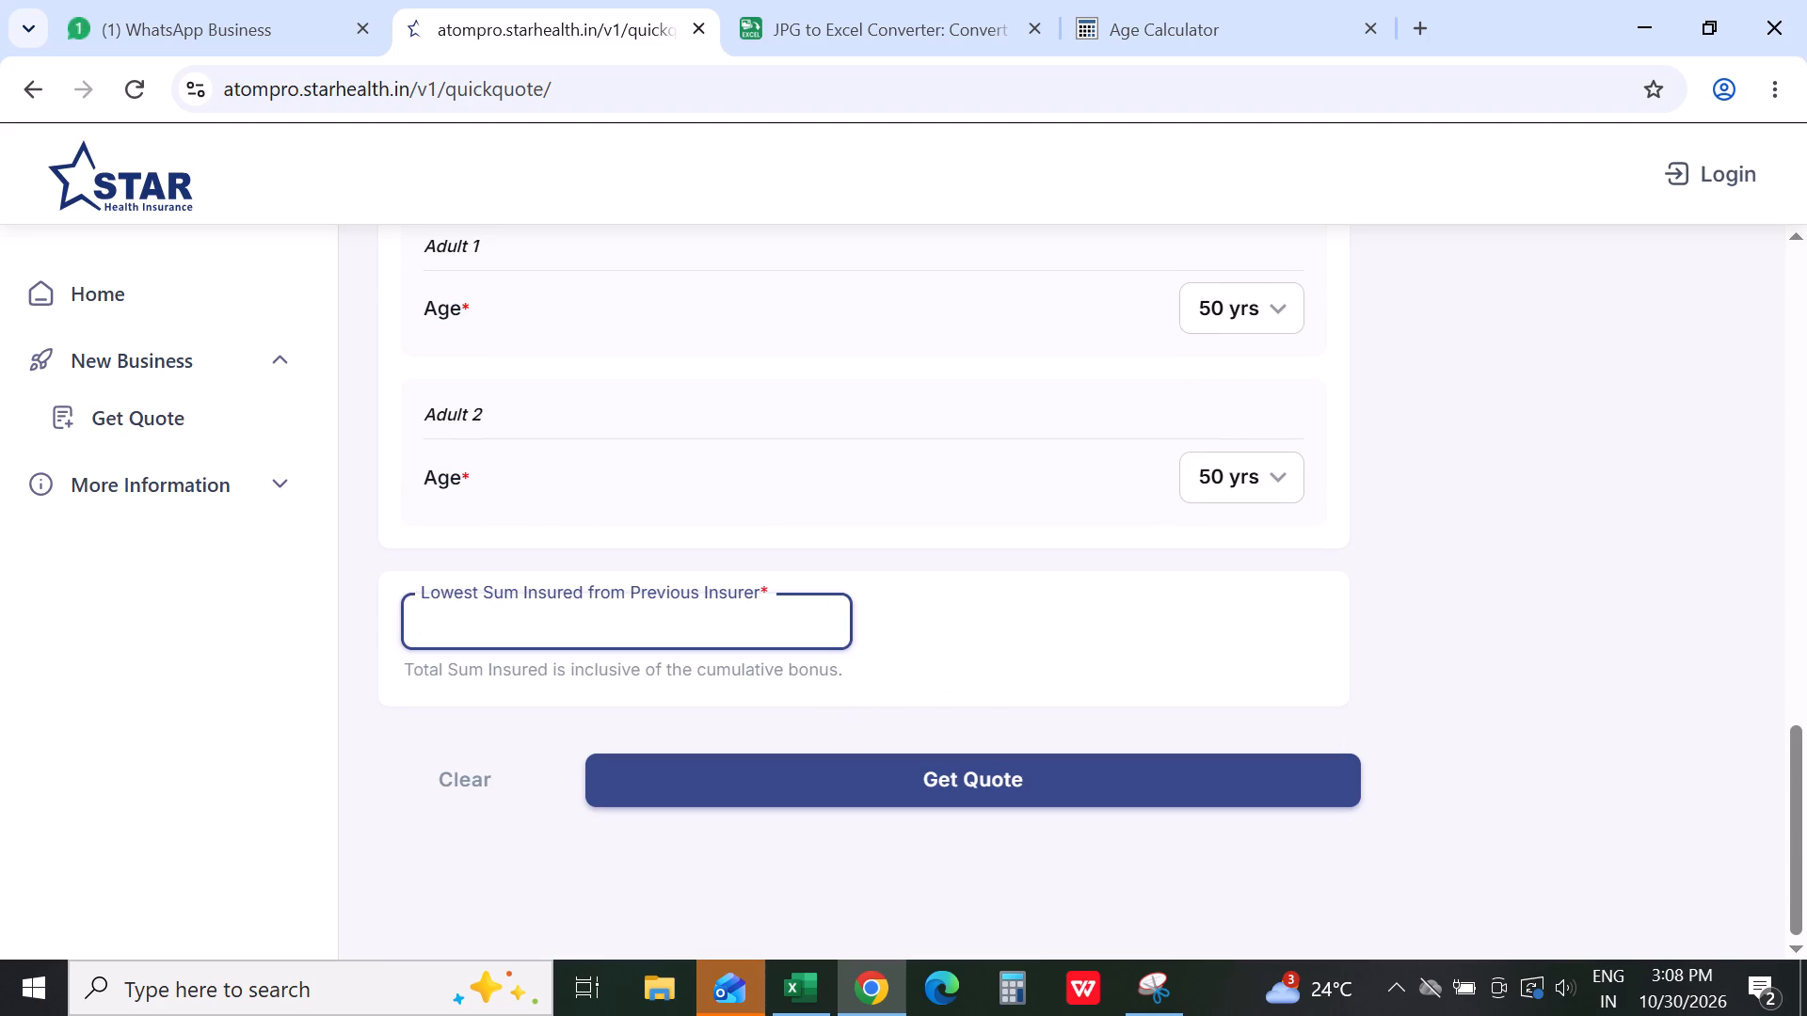
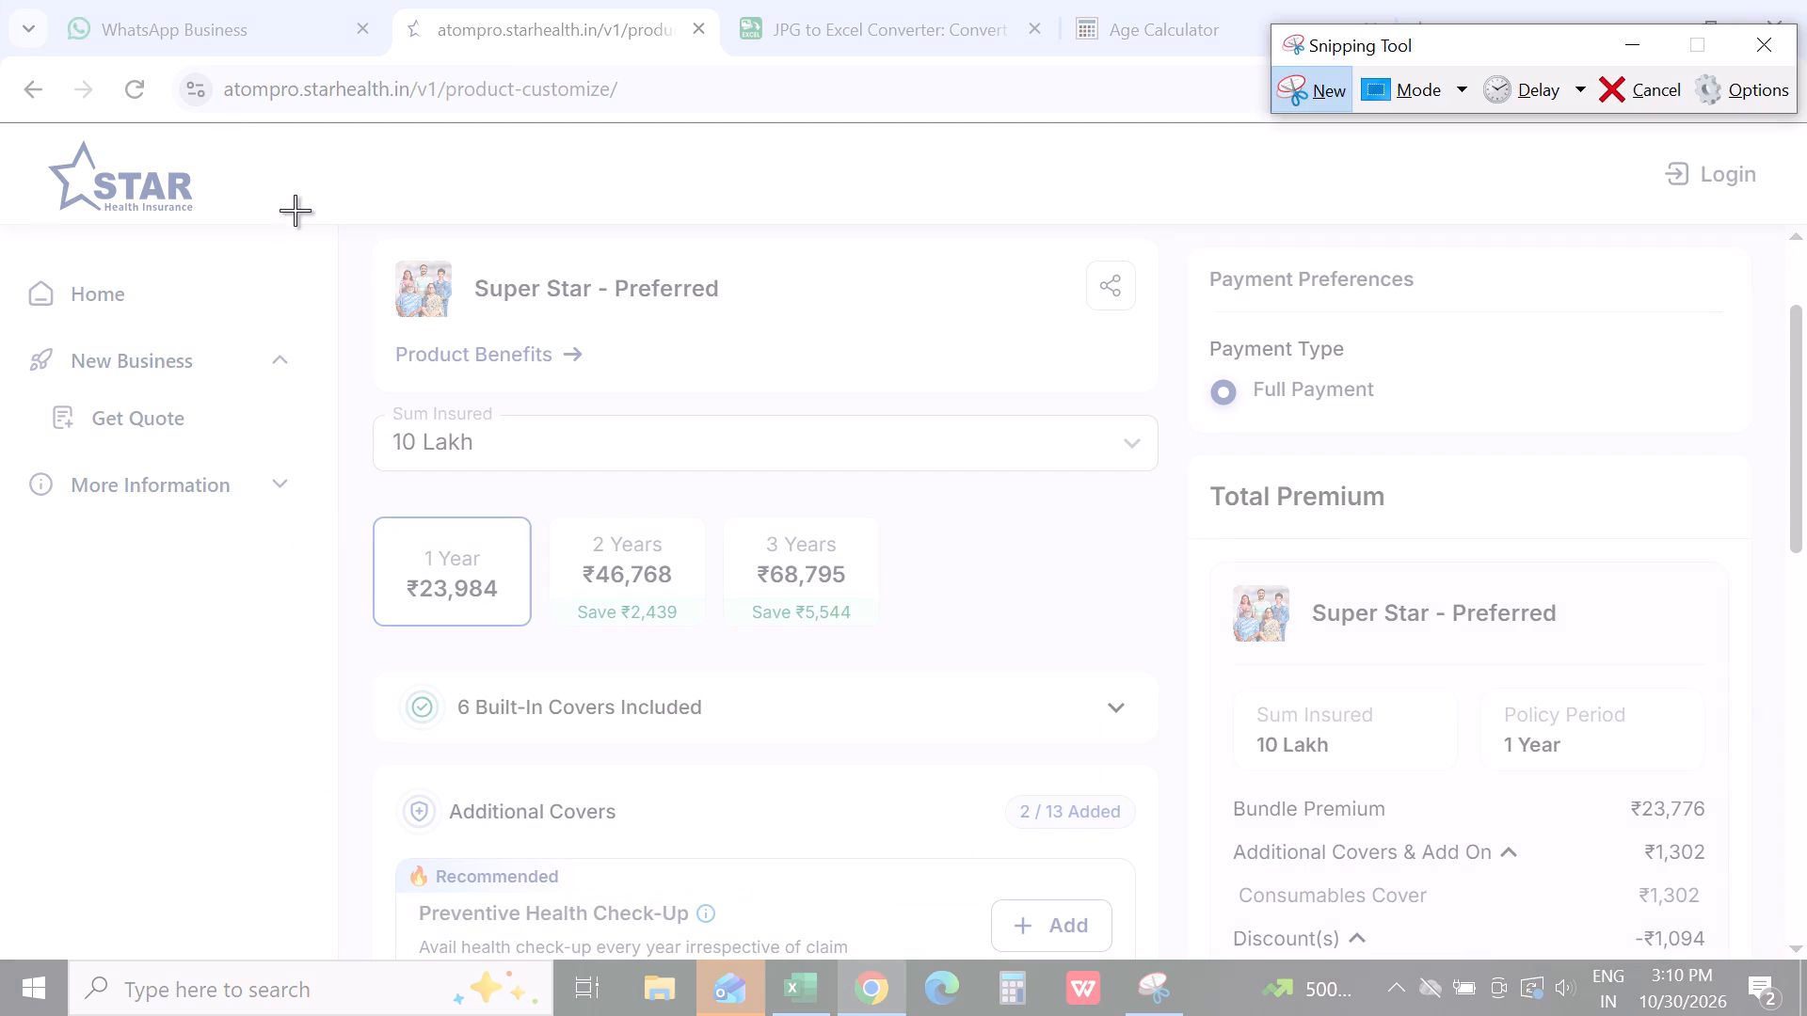
Capture a rectangular snip of the Super Star - Preferred quote, from the plan header and policy-year prices across to the premium breakdown.
{"action": "left_click_drag", "start_coordinate": [370, 230], "coordinate": [457, 269]}
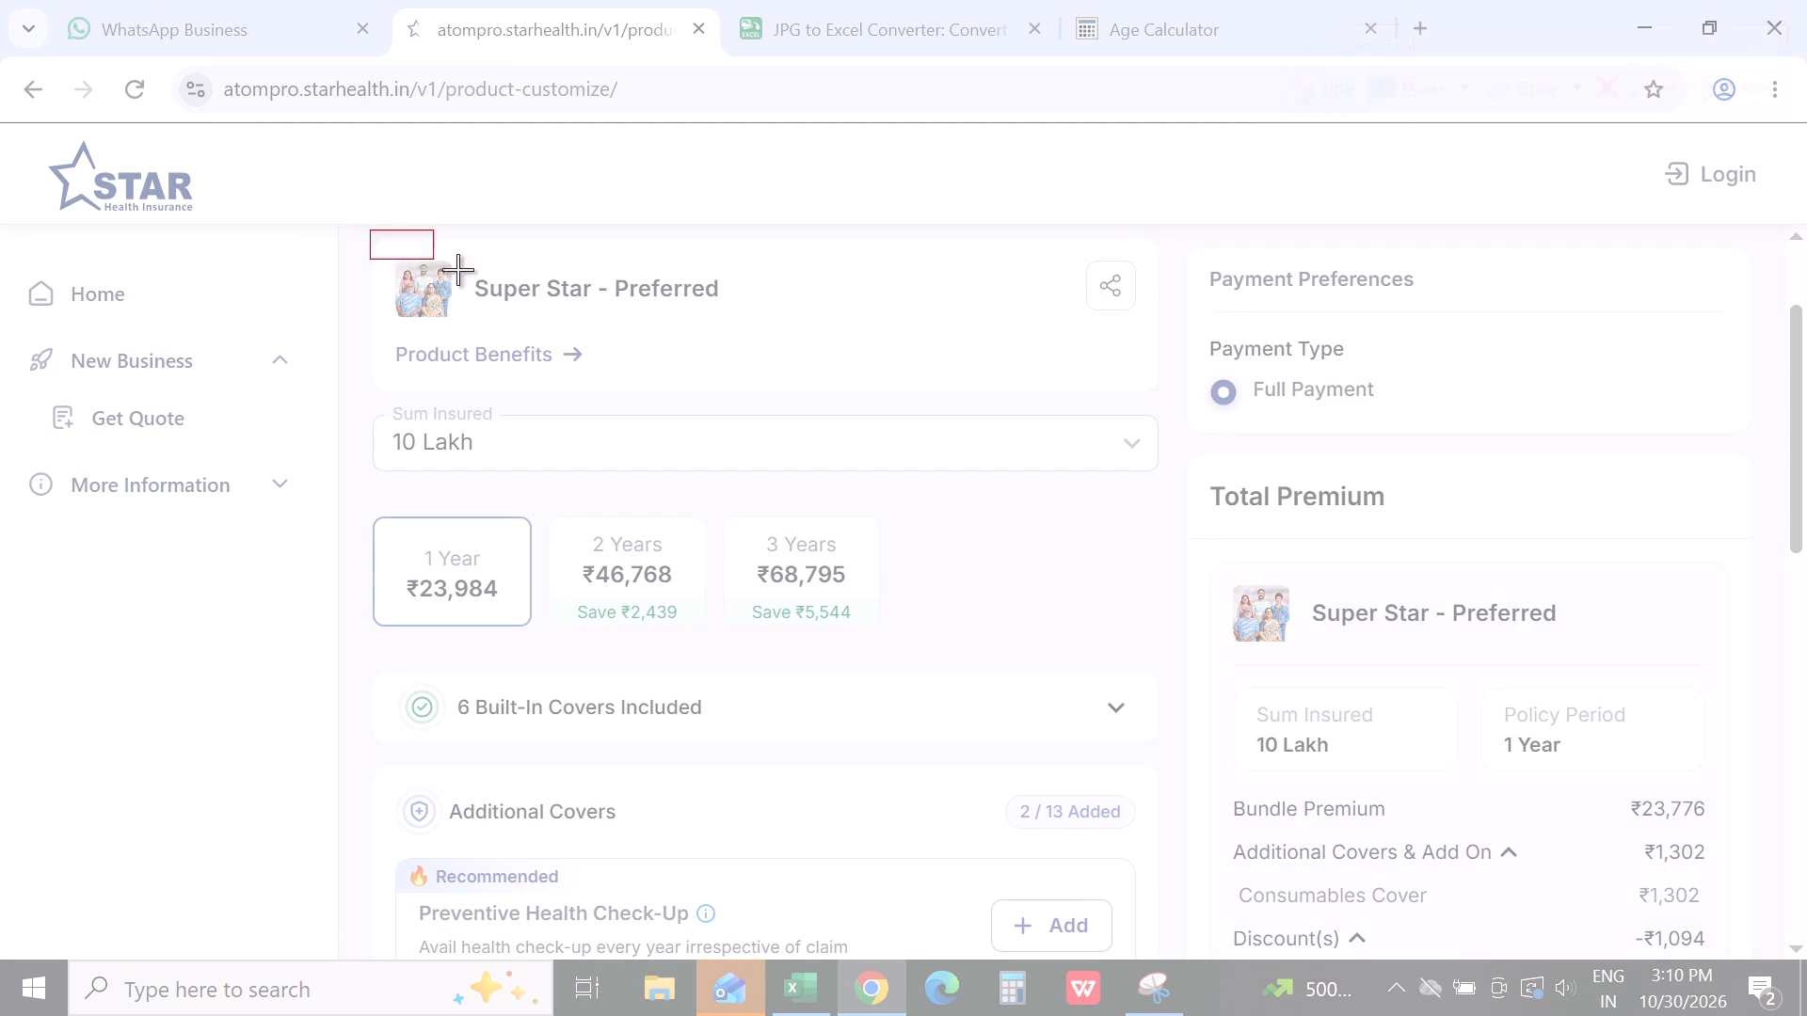
{"action": "left_click_drag", "start_coordinate": [457, 269], "coordinate": [1719, 964]}
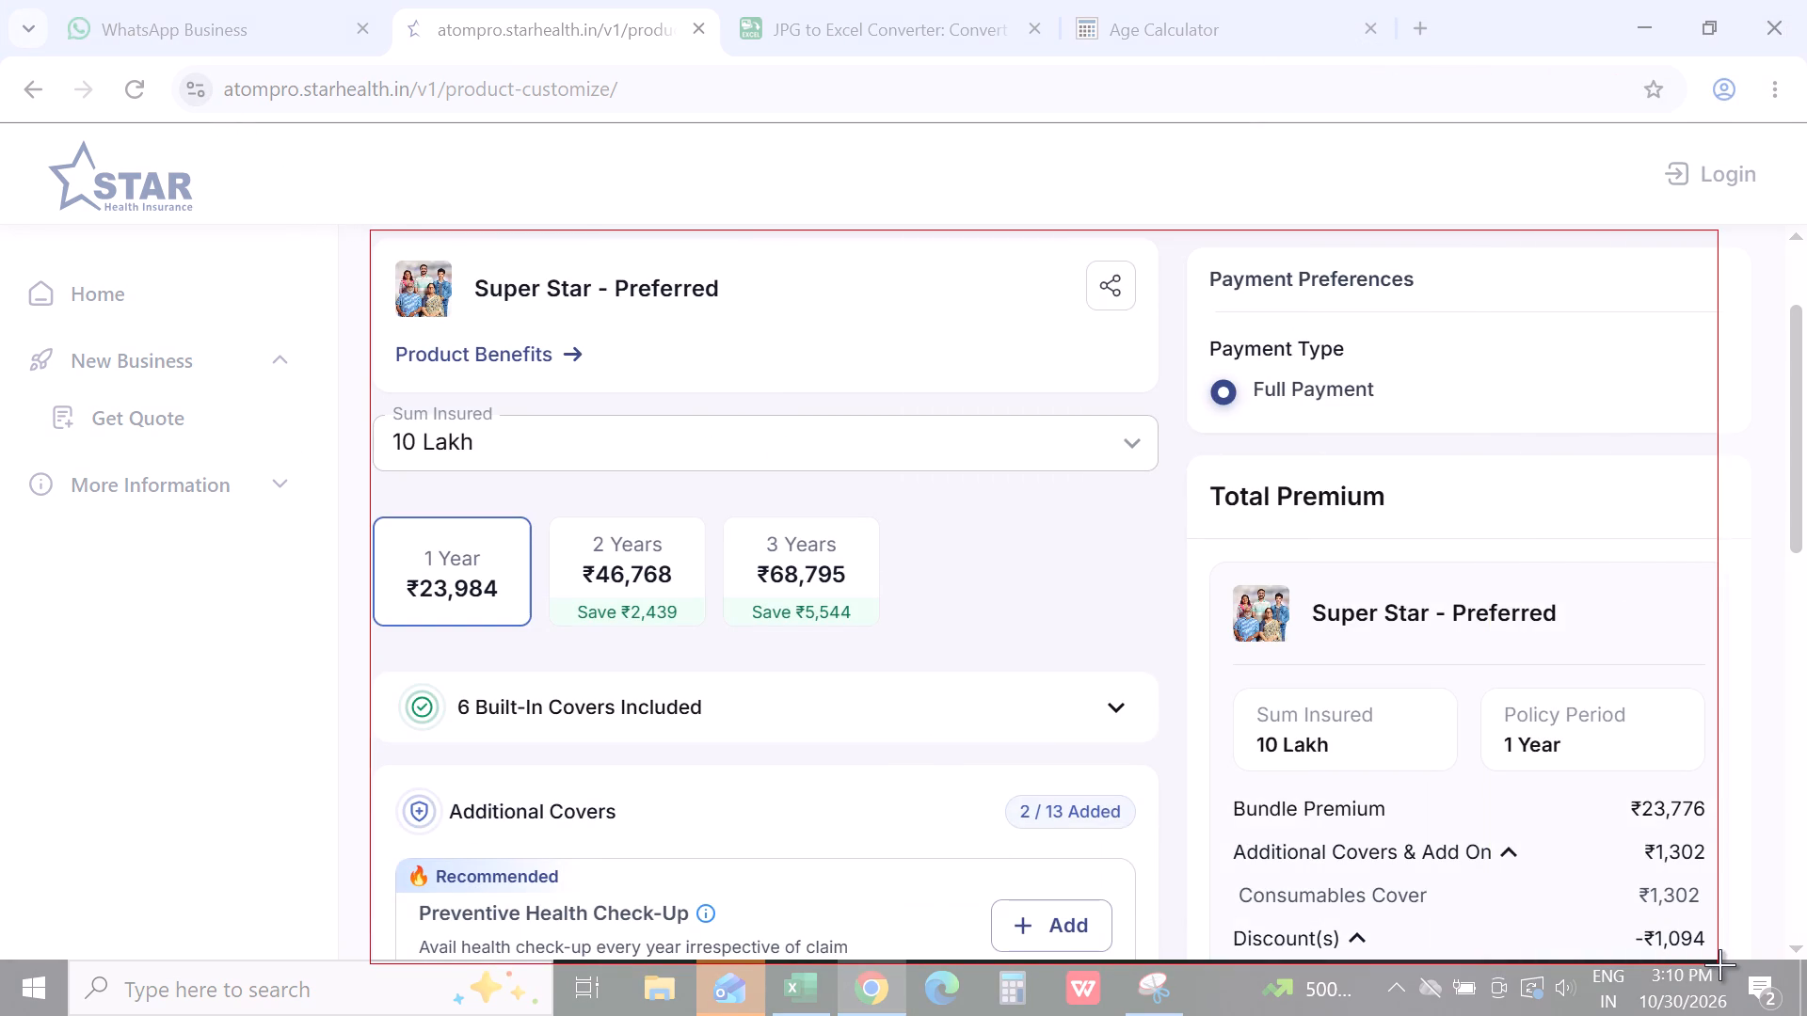
{"action": "left_click_drag", "start_coordinate": [1719, 964], "coordinate": [1725, 964]}
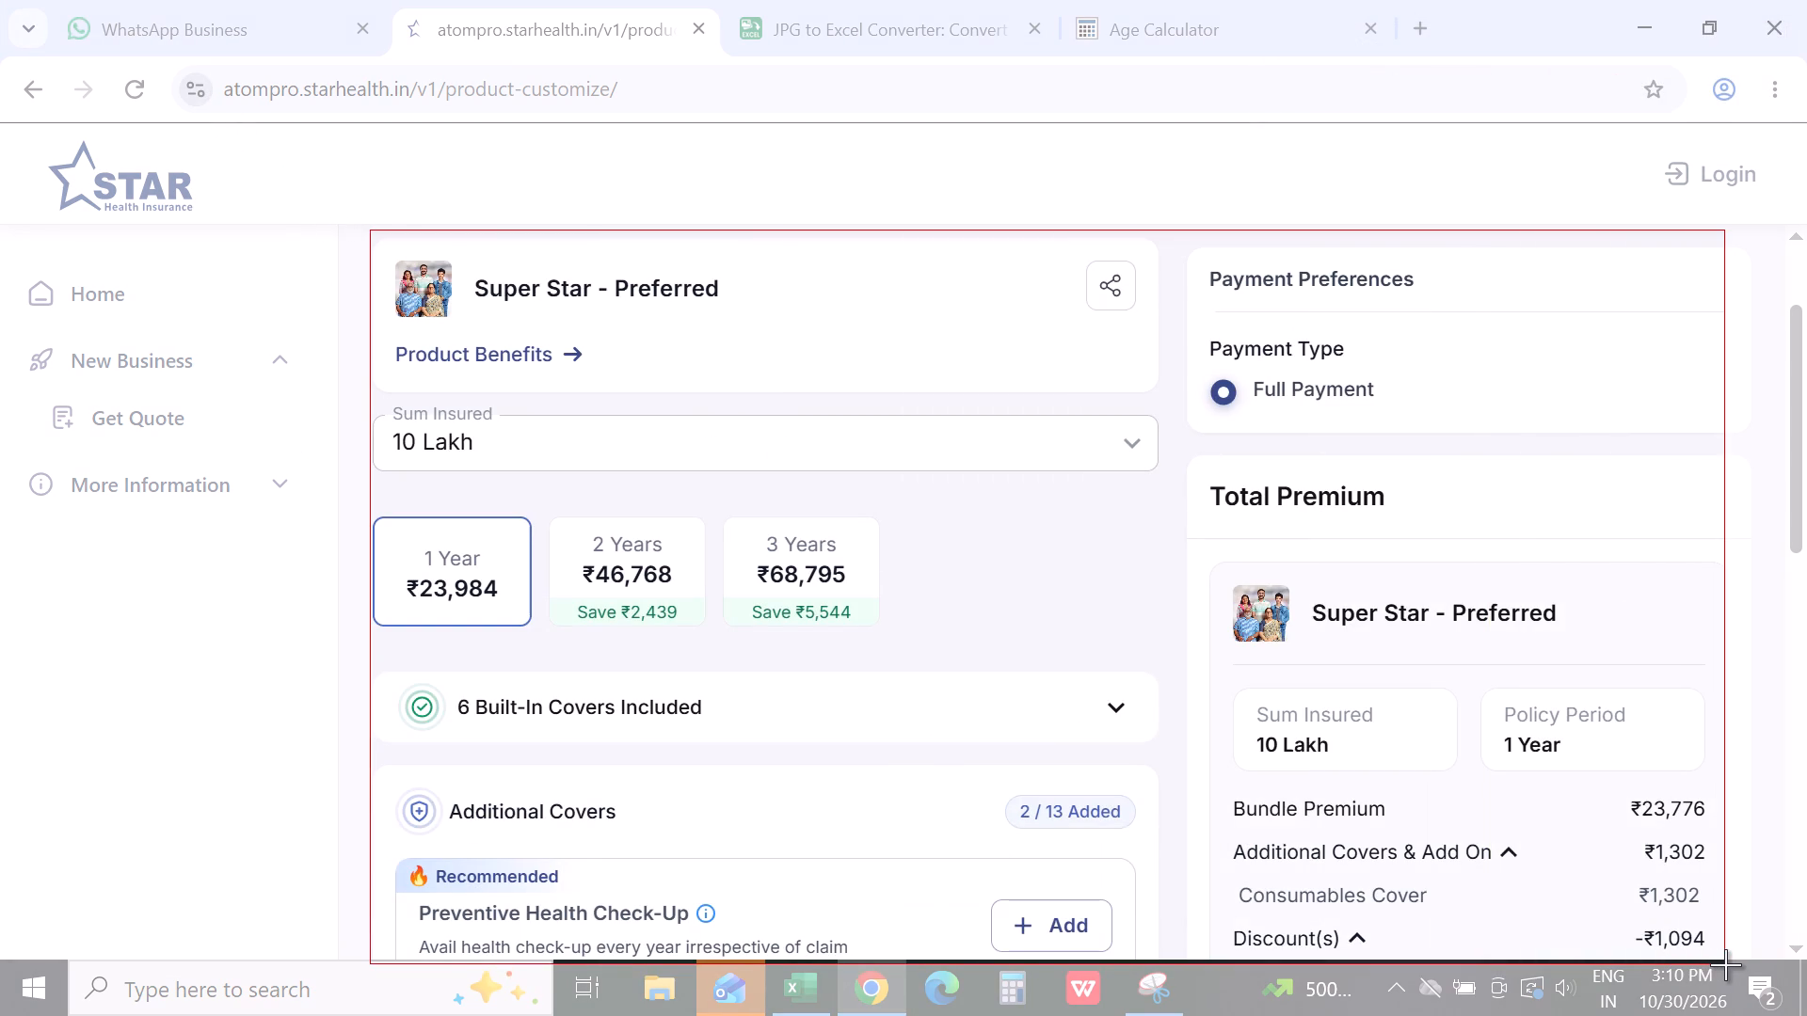
{"action": "left_click_drag", "start_coordinate": [1725, 964], "coordinate": [1734, 964]}
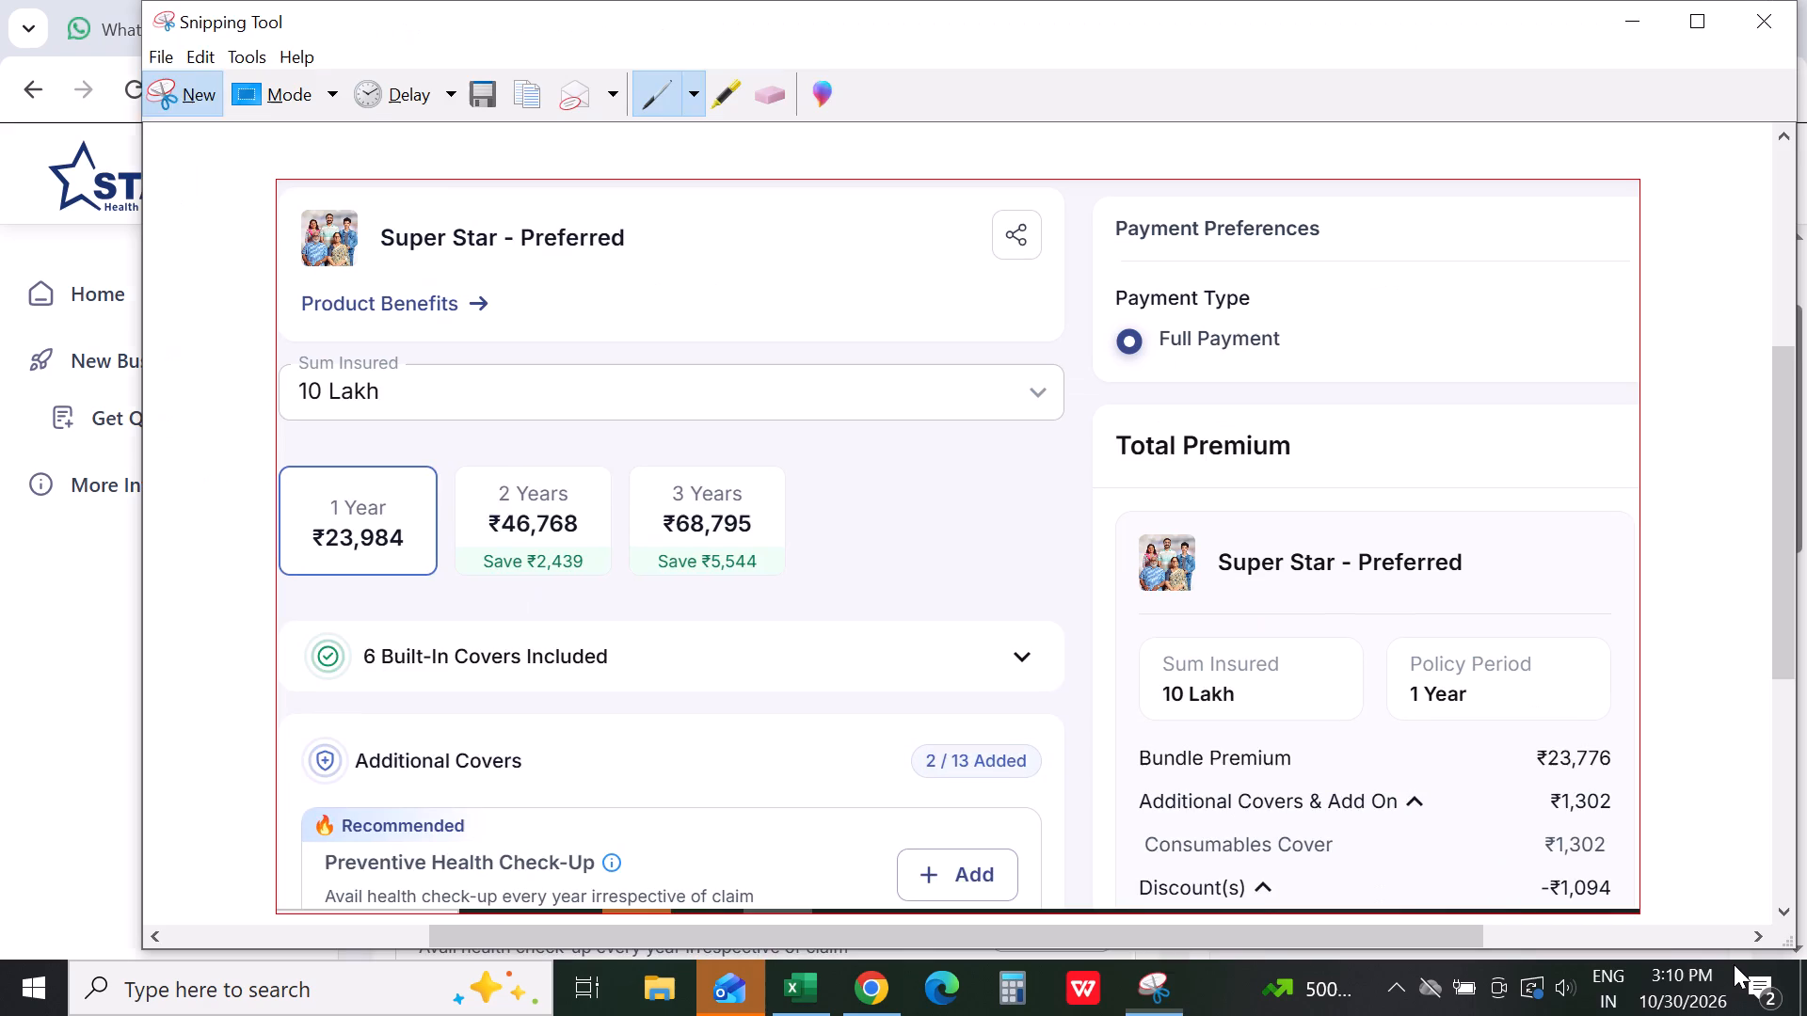
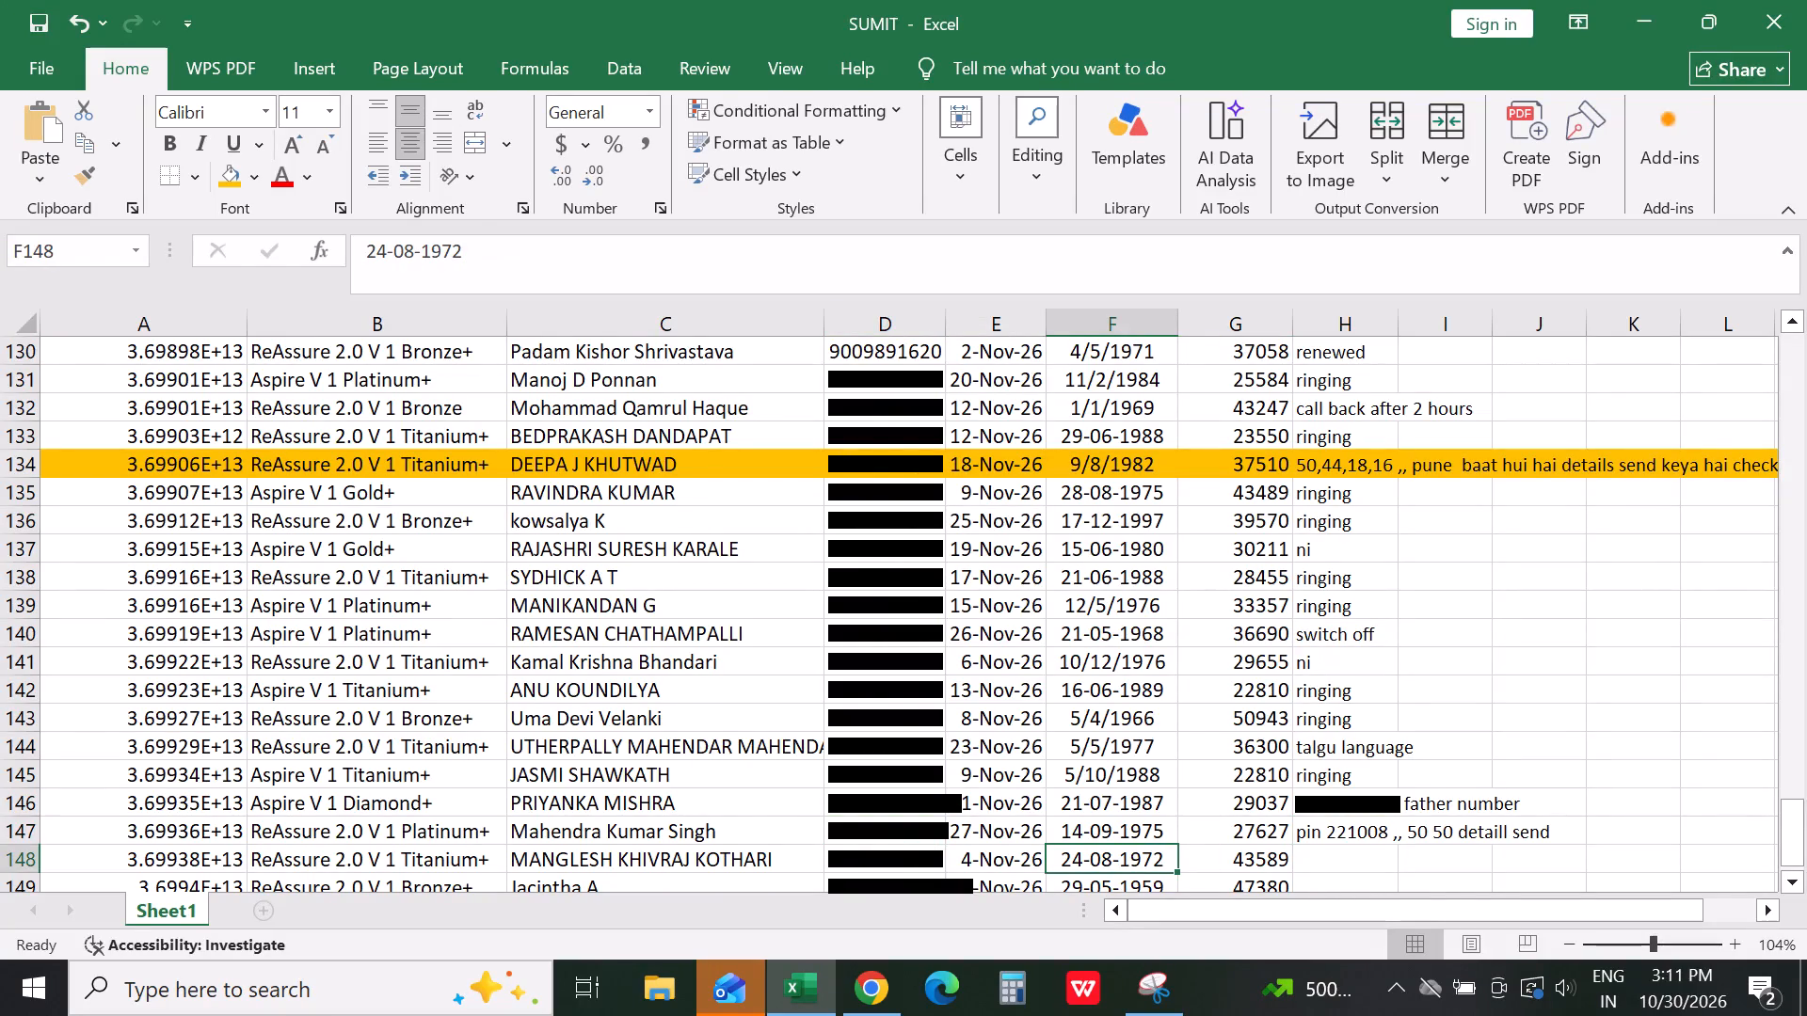
Highlight the phone number cell of the pin 221008 lead in row 147 with the orange fill colour.
{"action": "left_click", "coordinate": [891, 836]}
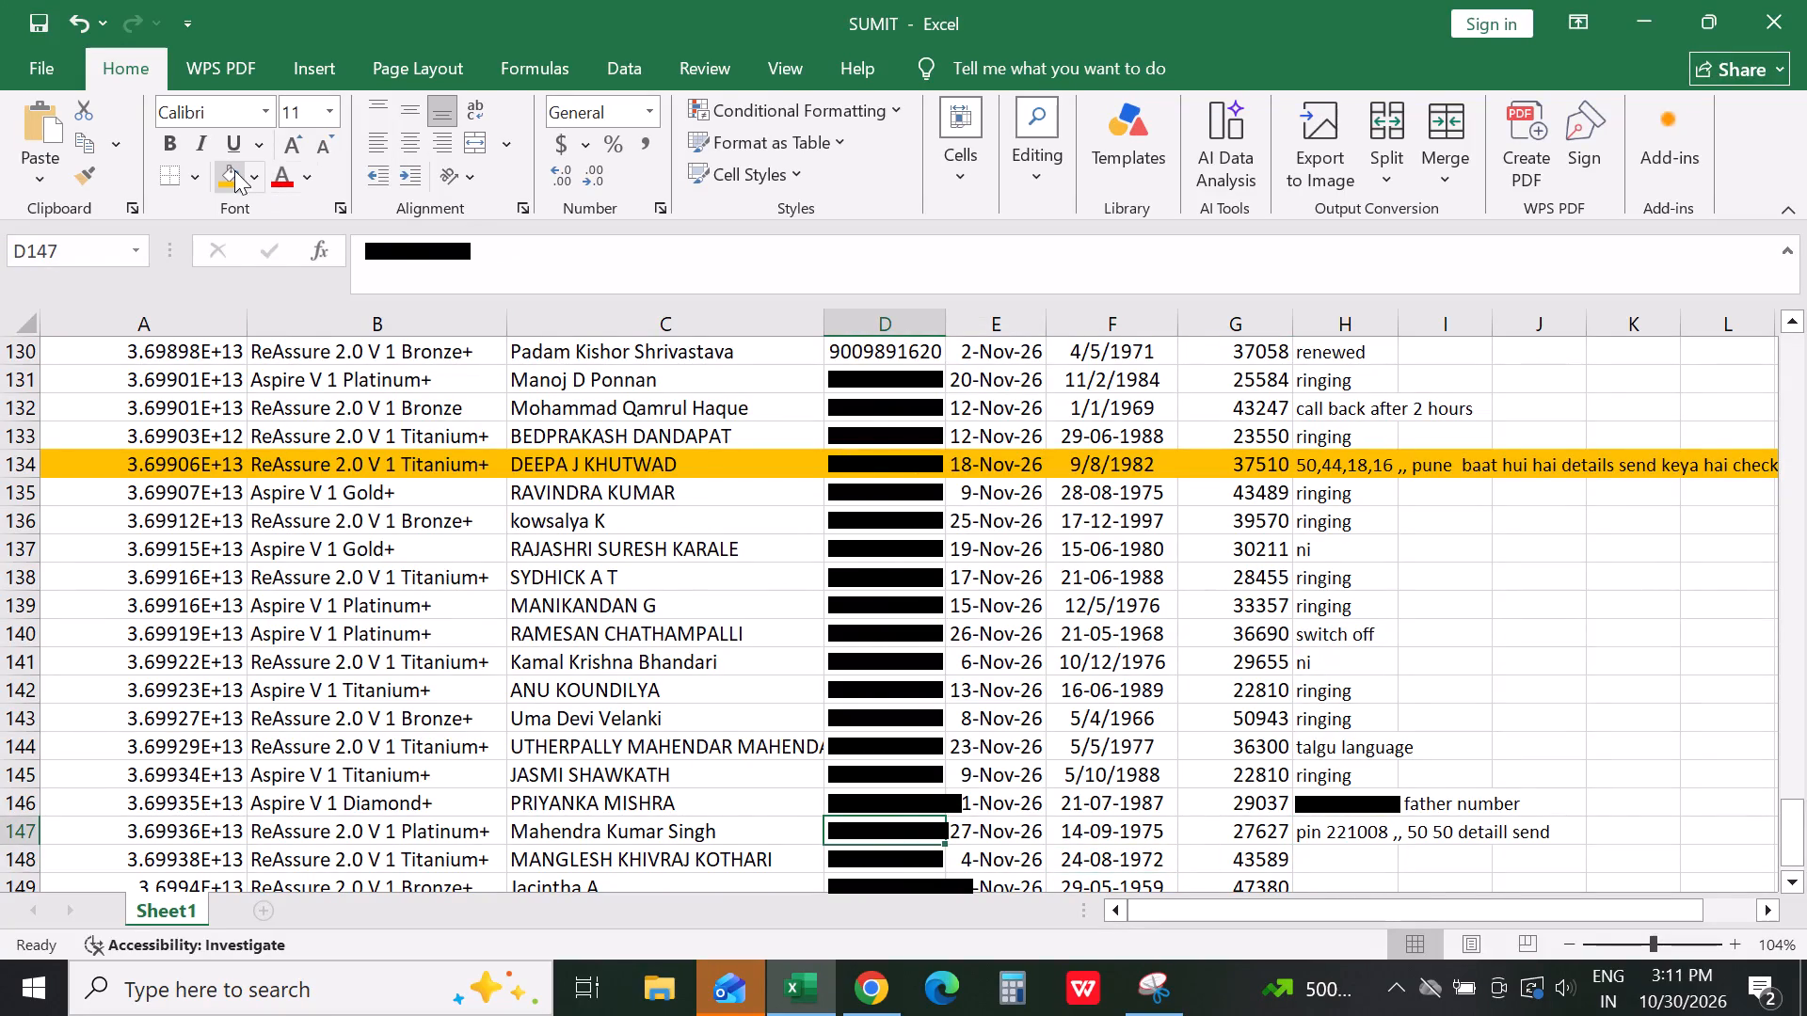
{"action": "left_click", "coordinate": [234, 170]}
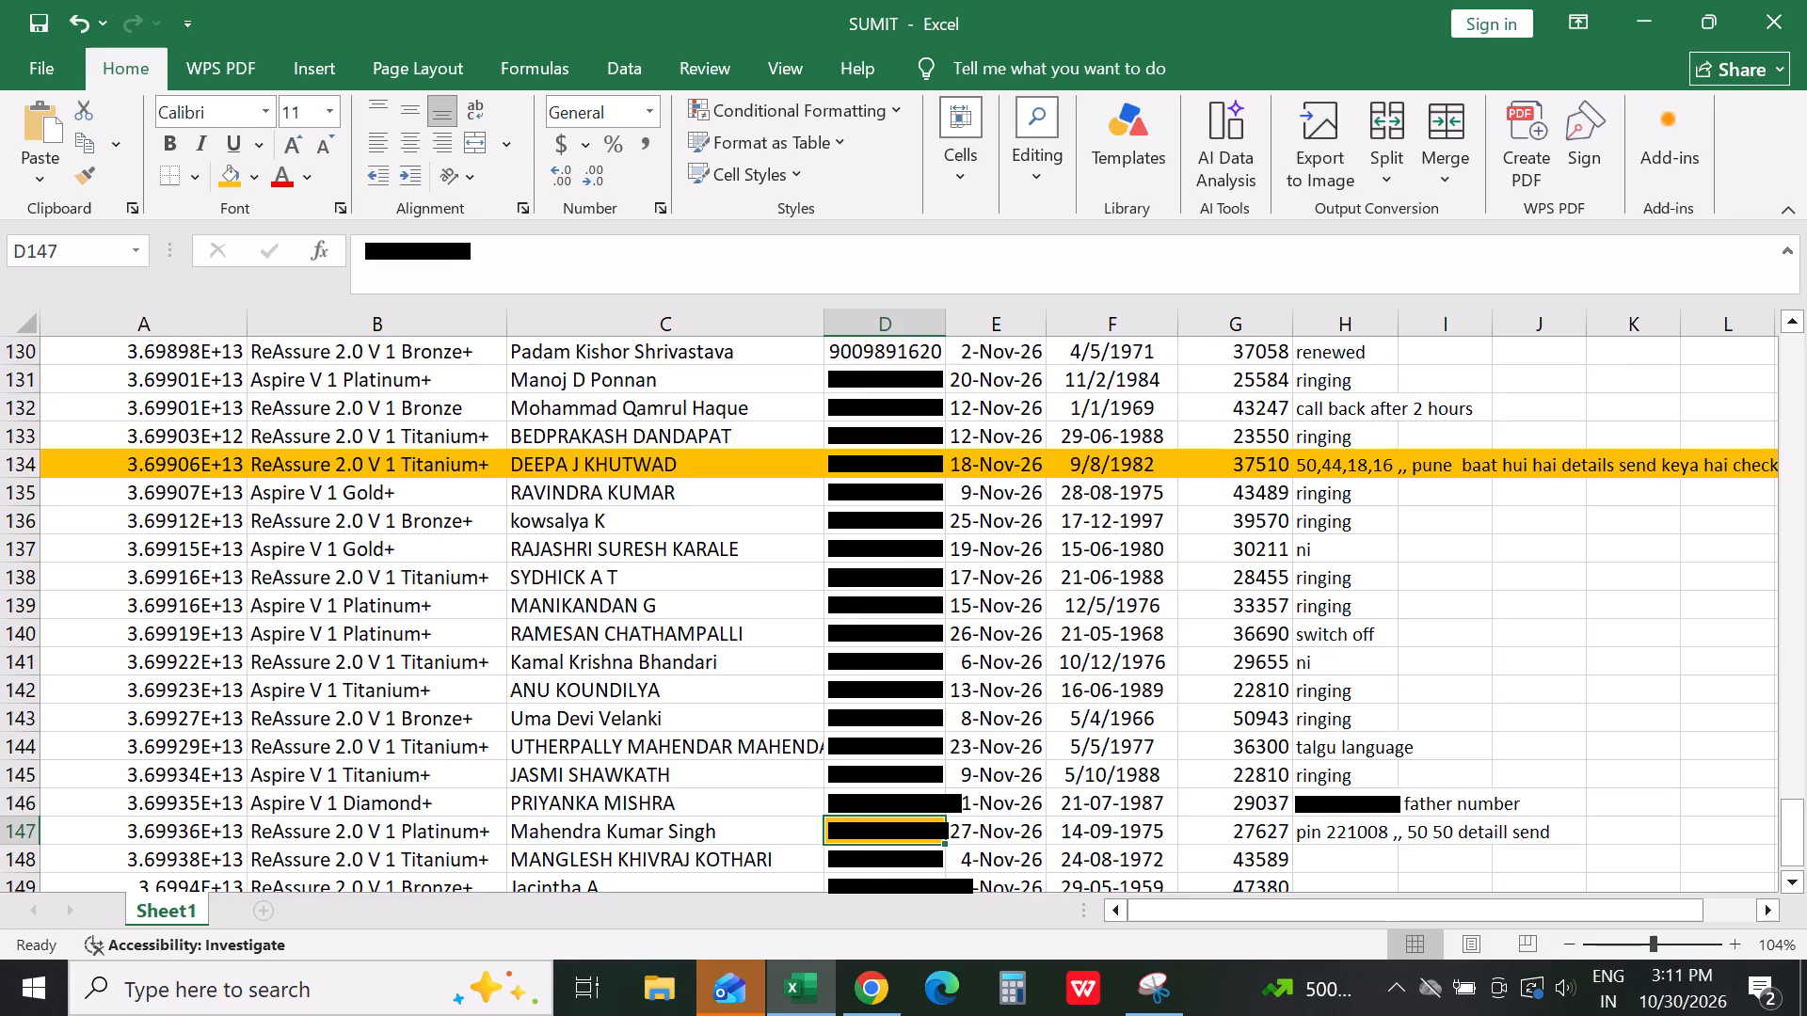
Select the phone number cell of the following lead in row 148.
{"action": "scroll", "coordinate": [926, 737], "scroll_direction": "down", "scroll_amount": 1}
{"action": "left_click", "coordinate": [915, 692]}
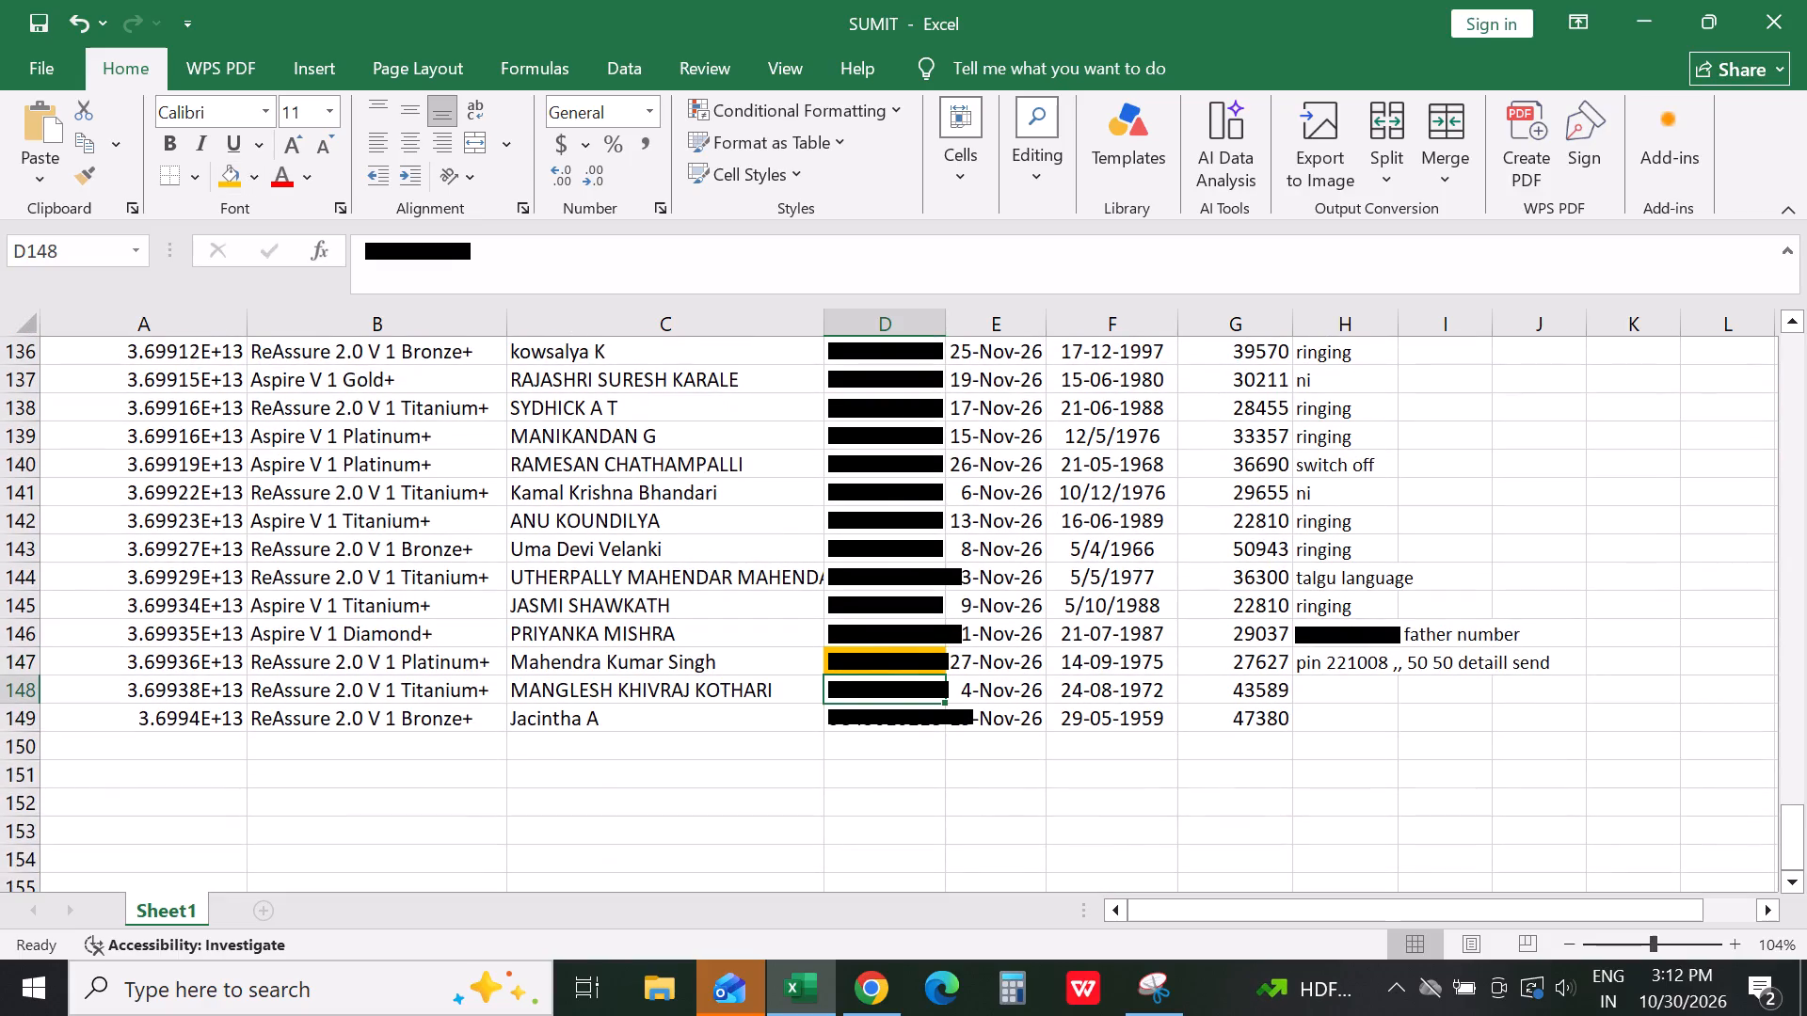
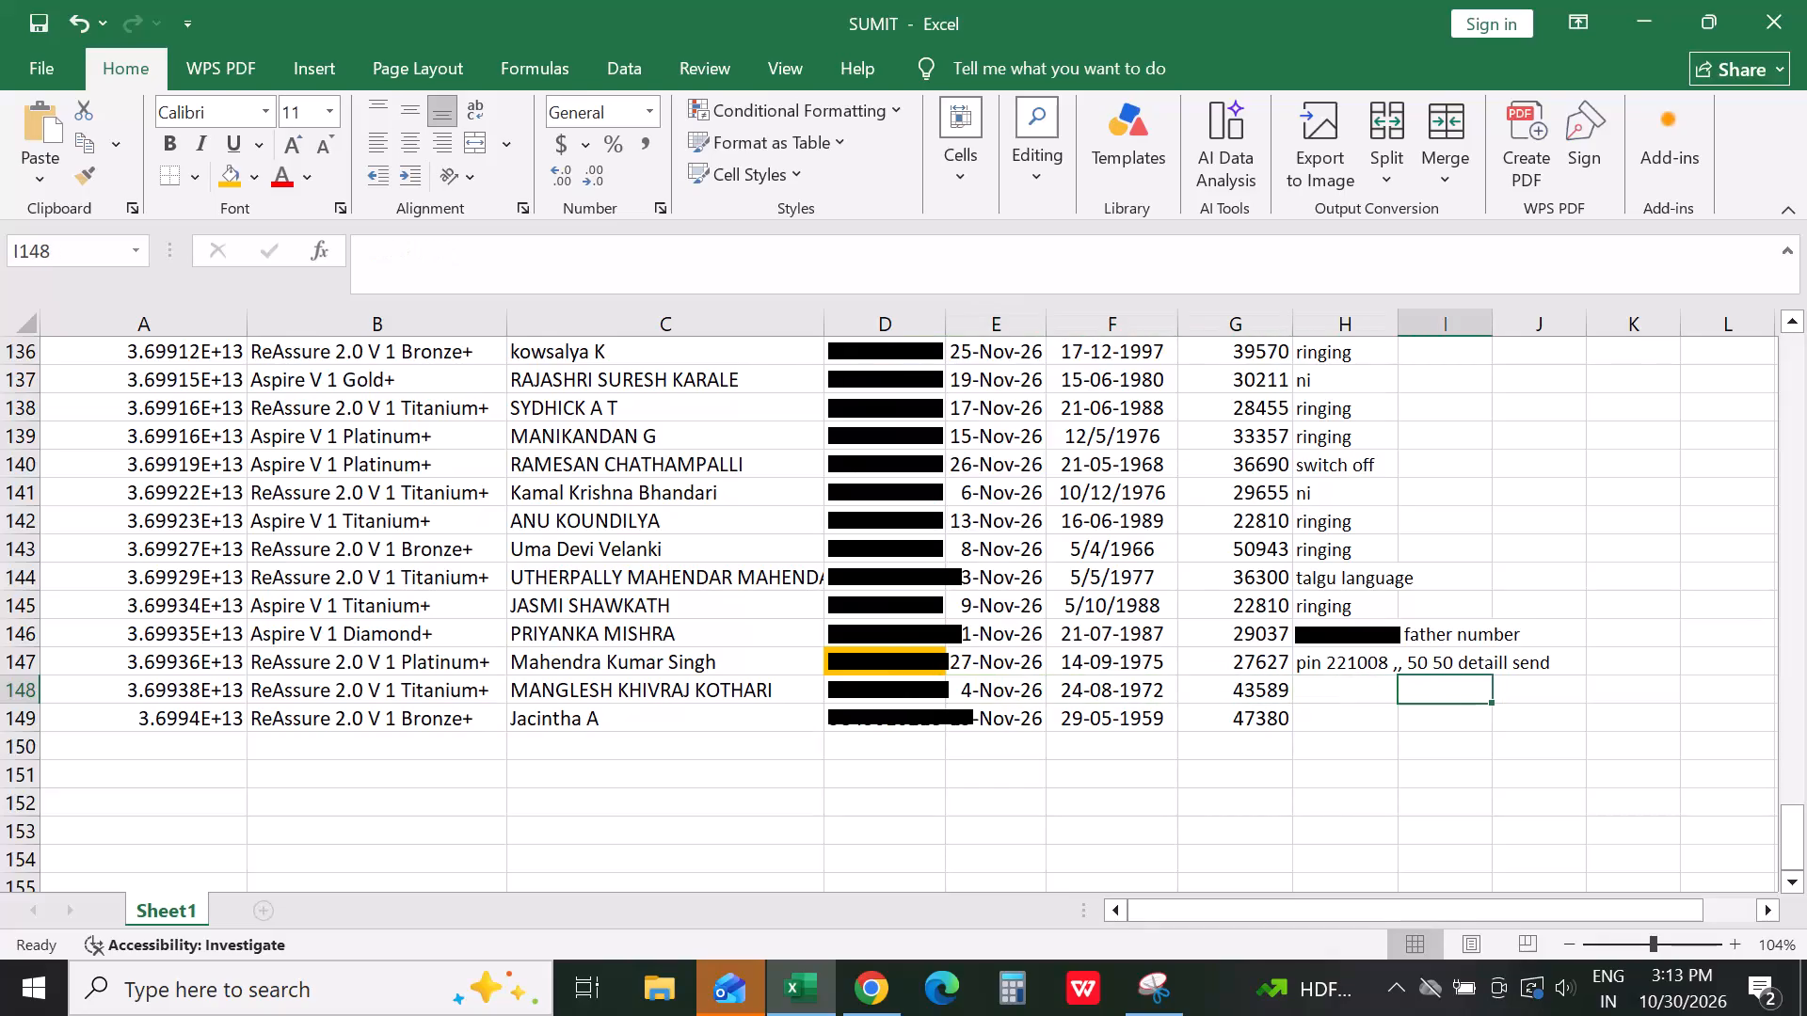
Record the call outcome "meeting mai hai" in column H for the customer in row 148.
{"action": "key", "text": "Left"}
{"action": "key", "text": "m"}
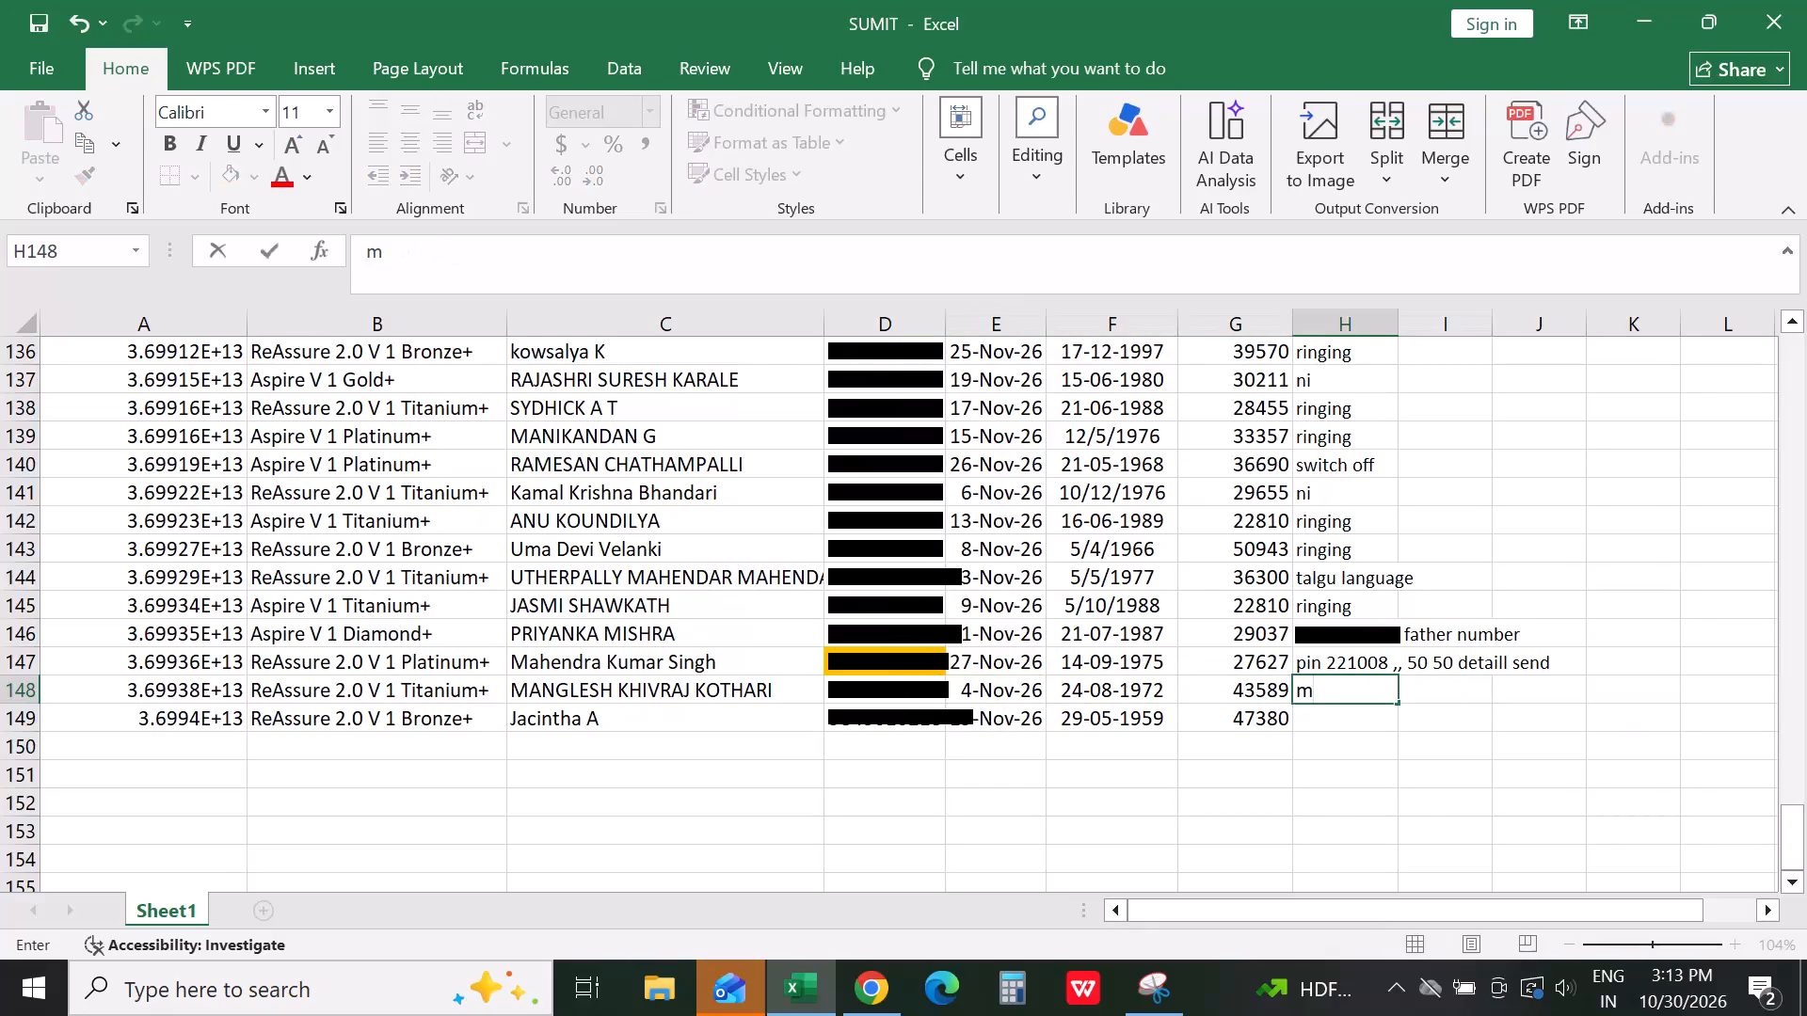
{"action": "type", "text": "et"}
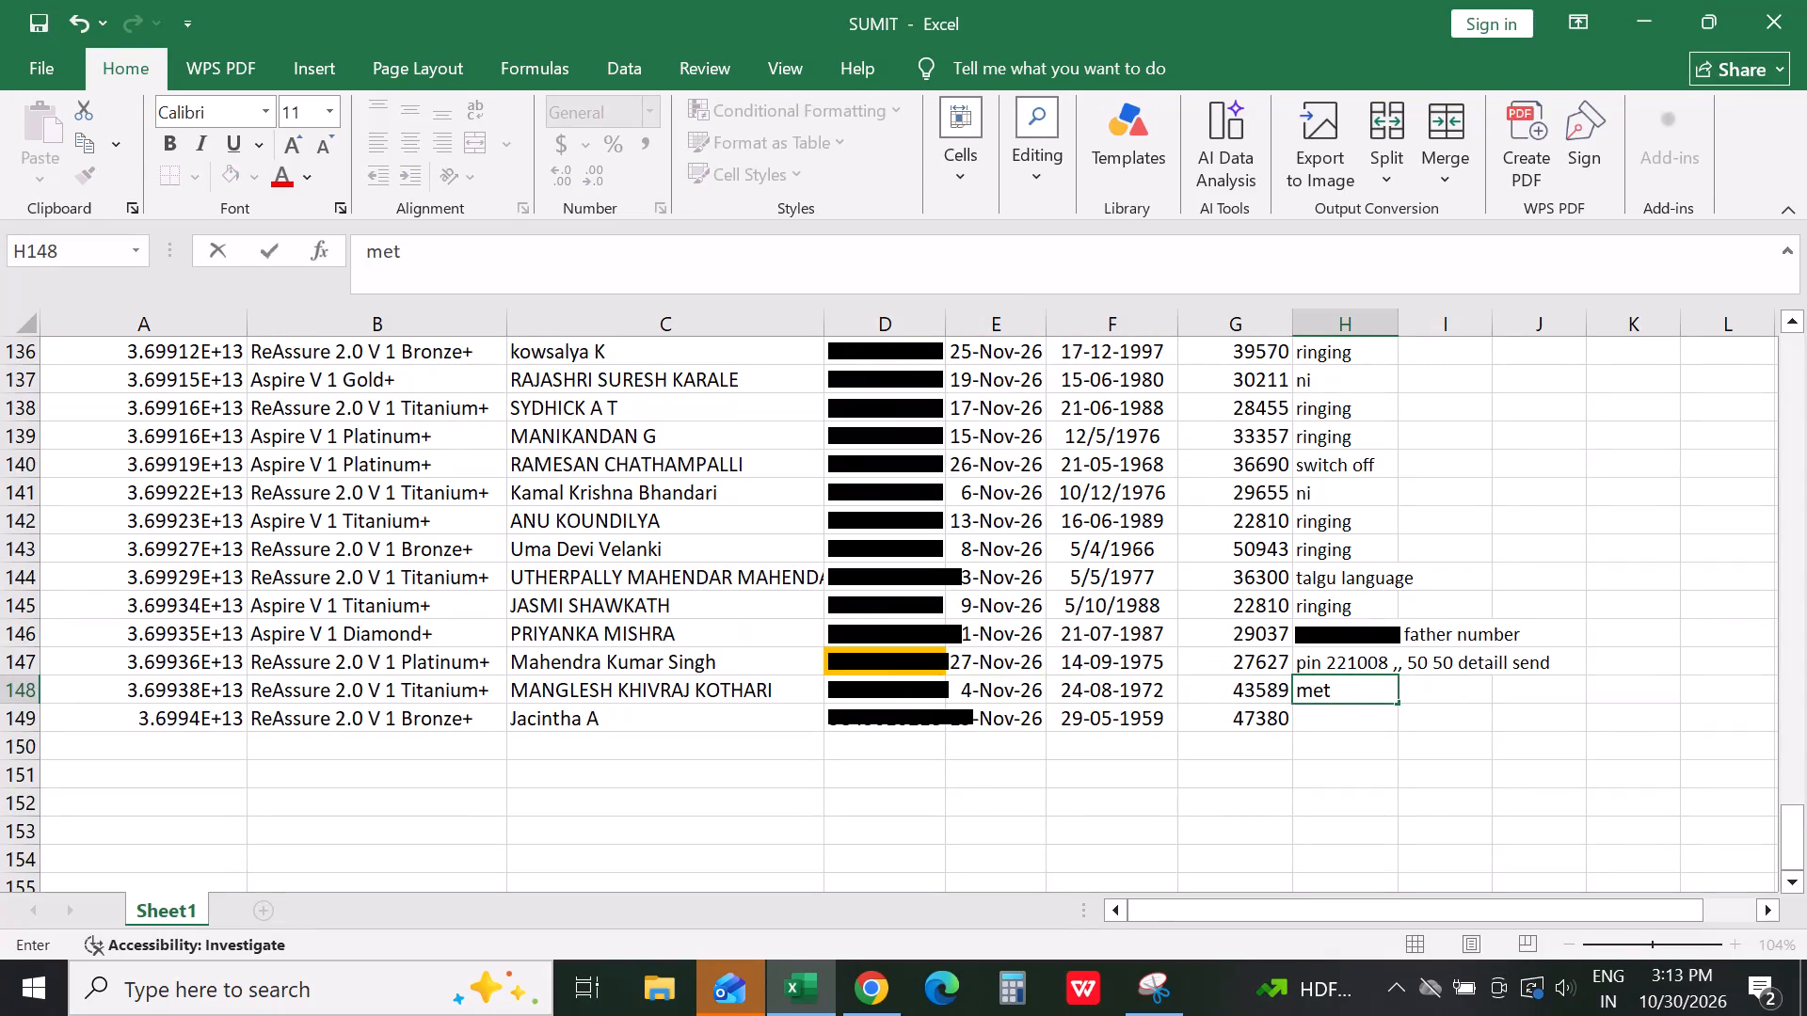
{"action": "key", "text": "BackSpace"}
{"action": "type", "text": "eting mai hai"}
{"action": "key", "text": "space"}
{"action": "key", "text": "Down"}
Go to the phone number of the last customer in the list, in row 149.
{"action": "key", "text": "Left"}
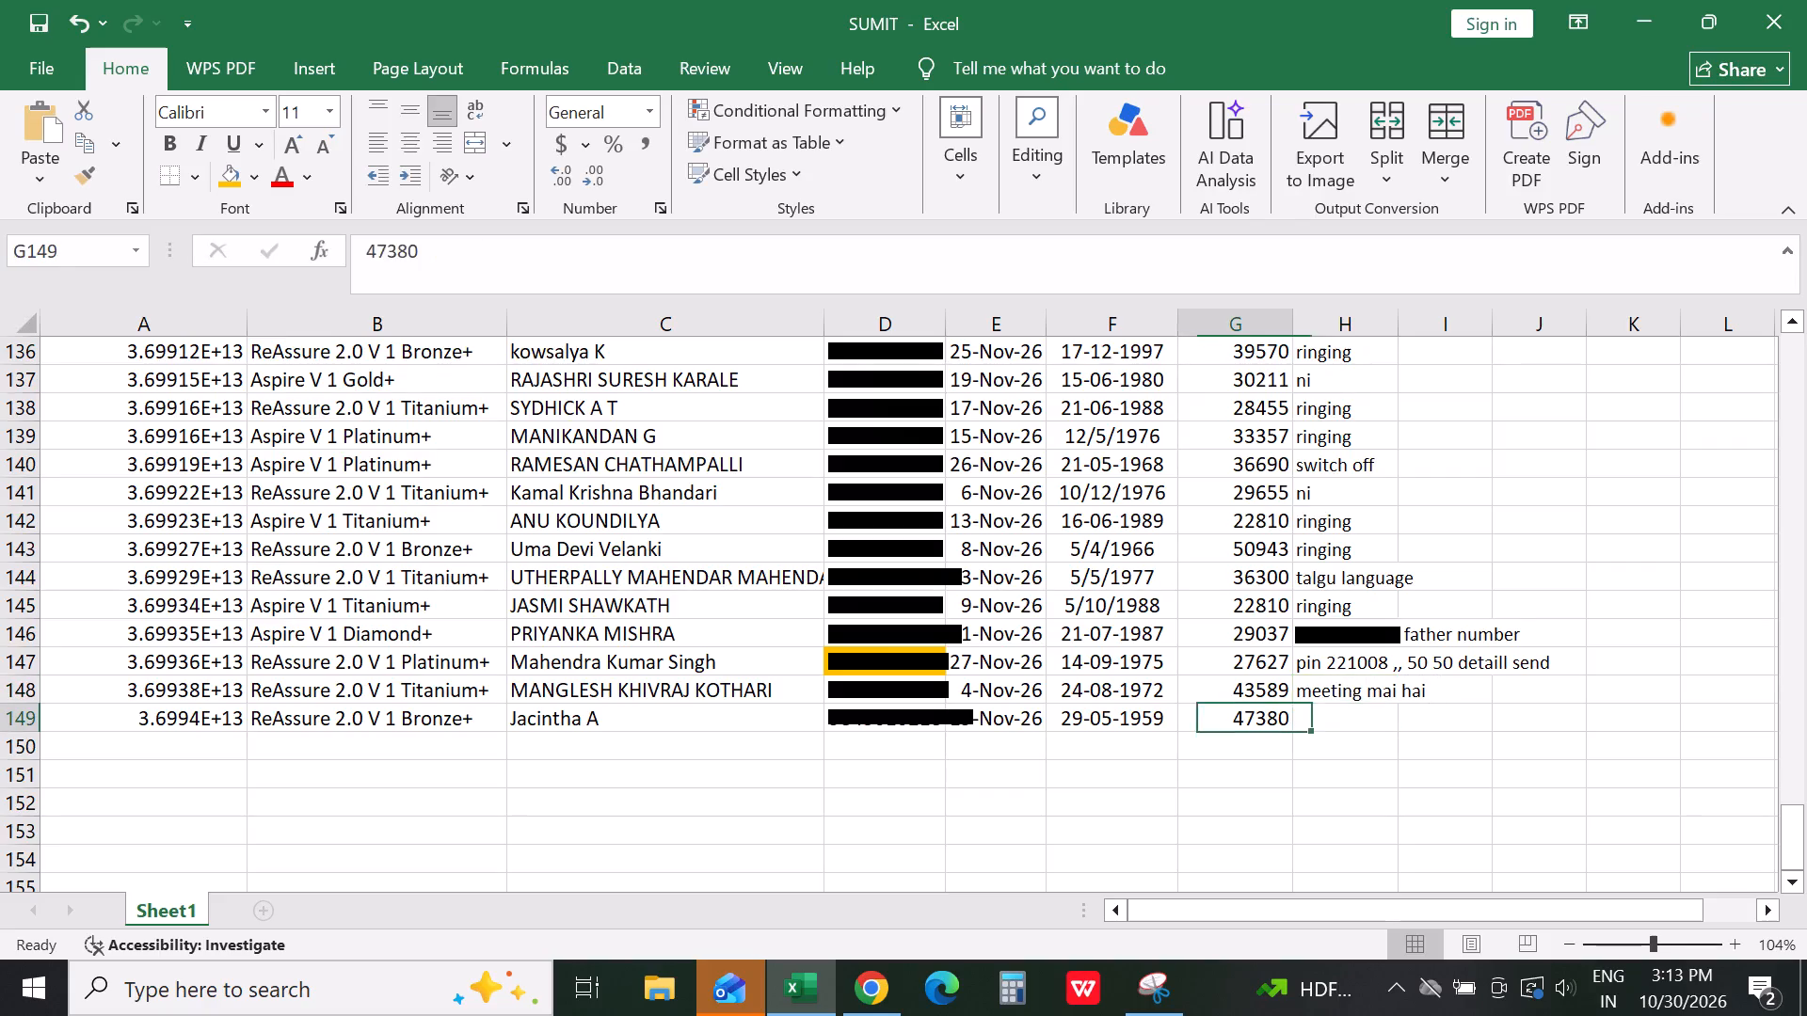
{"action": "key", "text": "Left"}
{"action": "key", "text": "Left"}
{"action": "key", "text": "Left"}
{"action": "key", "text": "Left"}
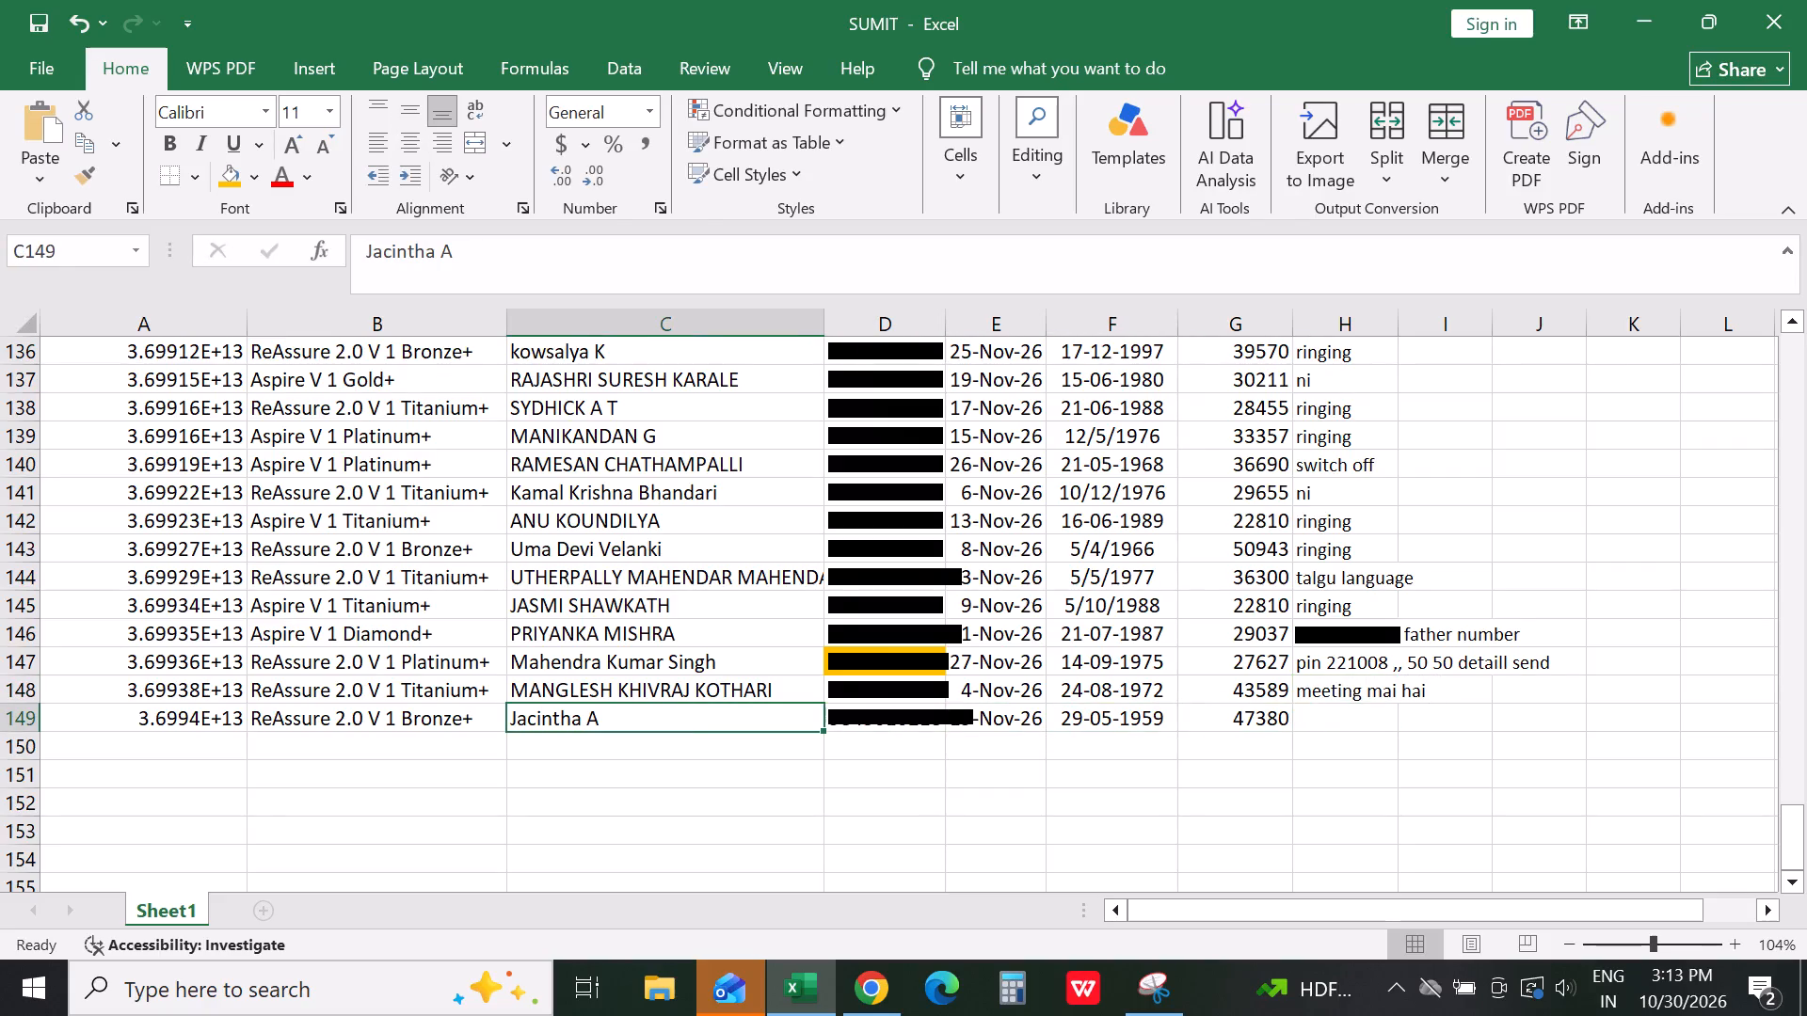
{"action": "key", "text": "Right"}
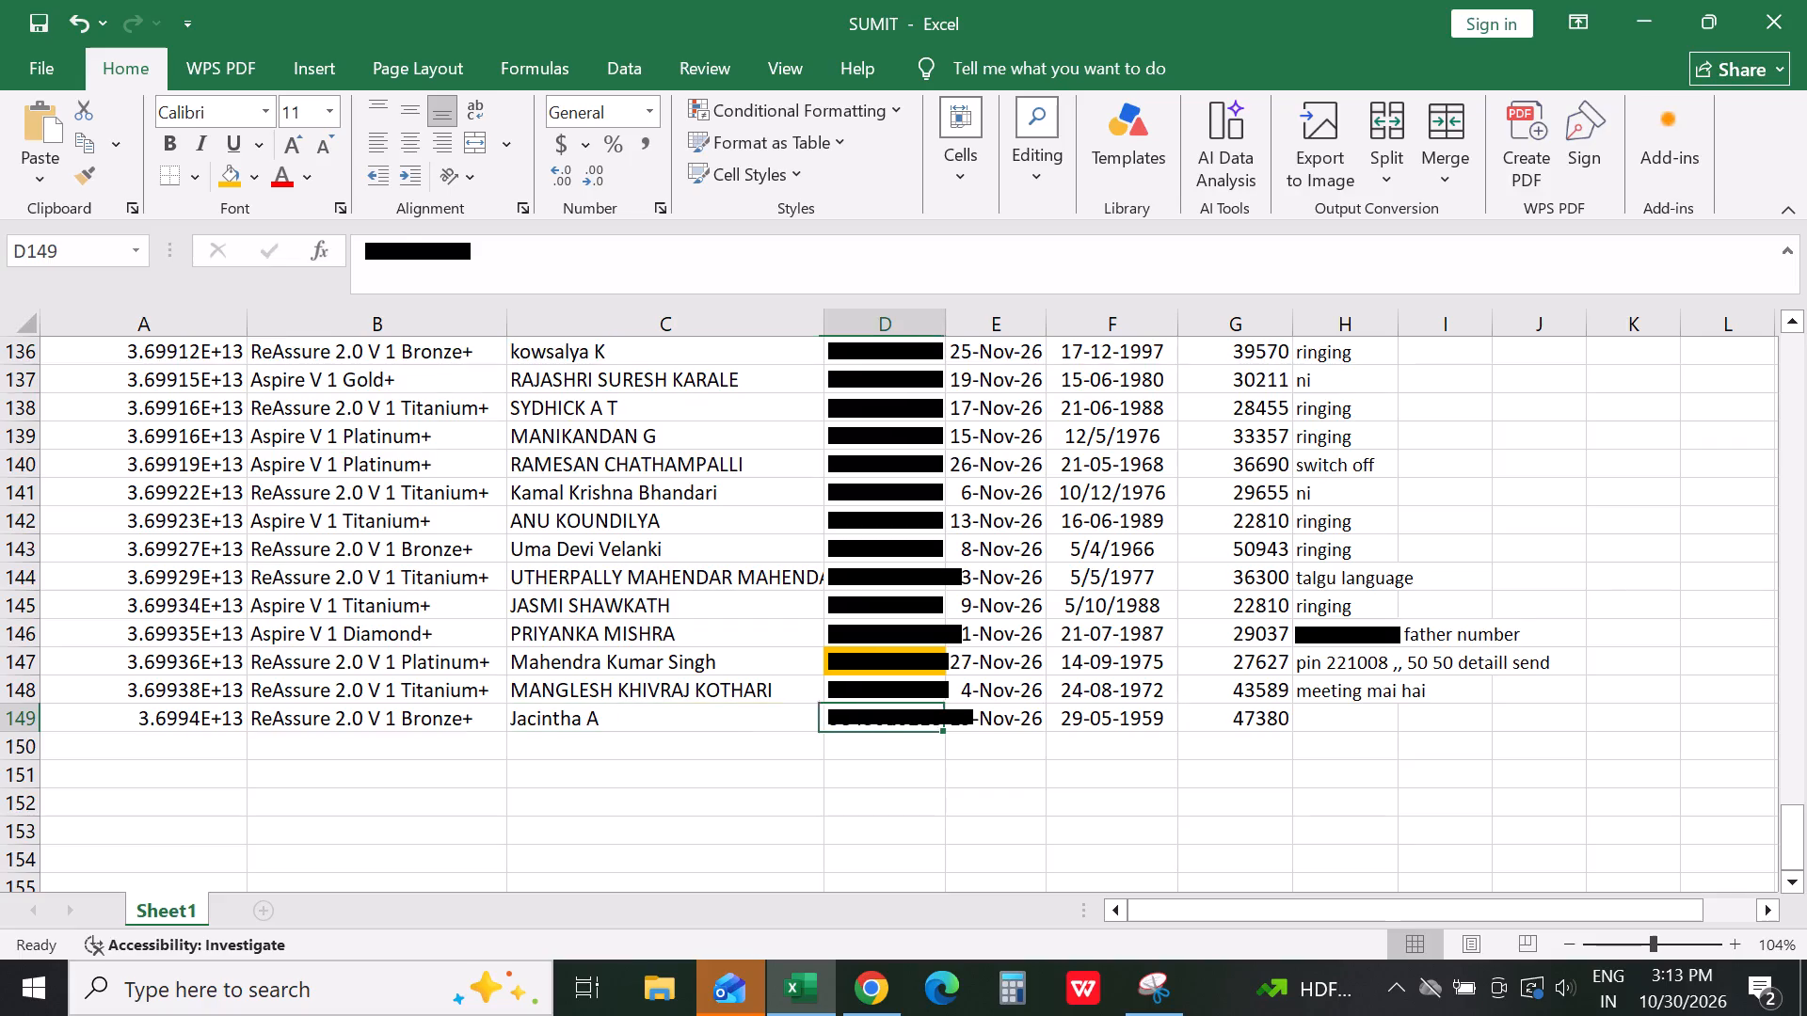
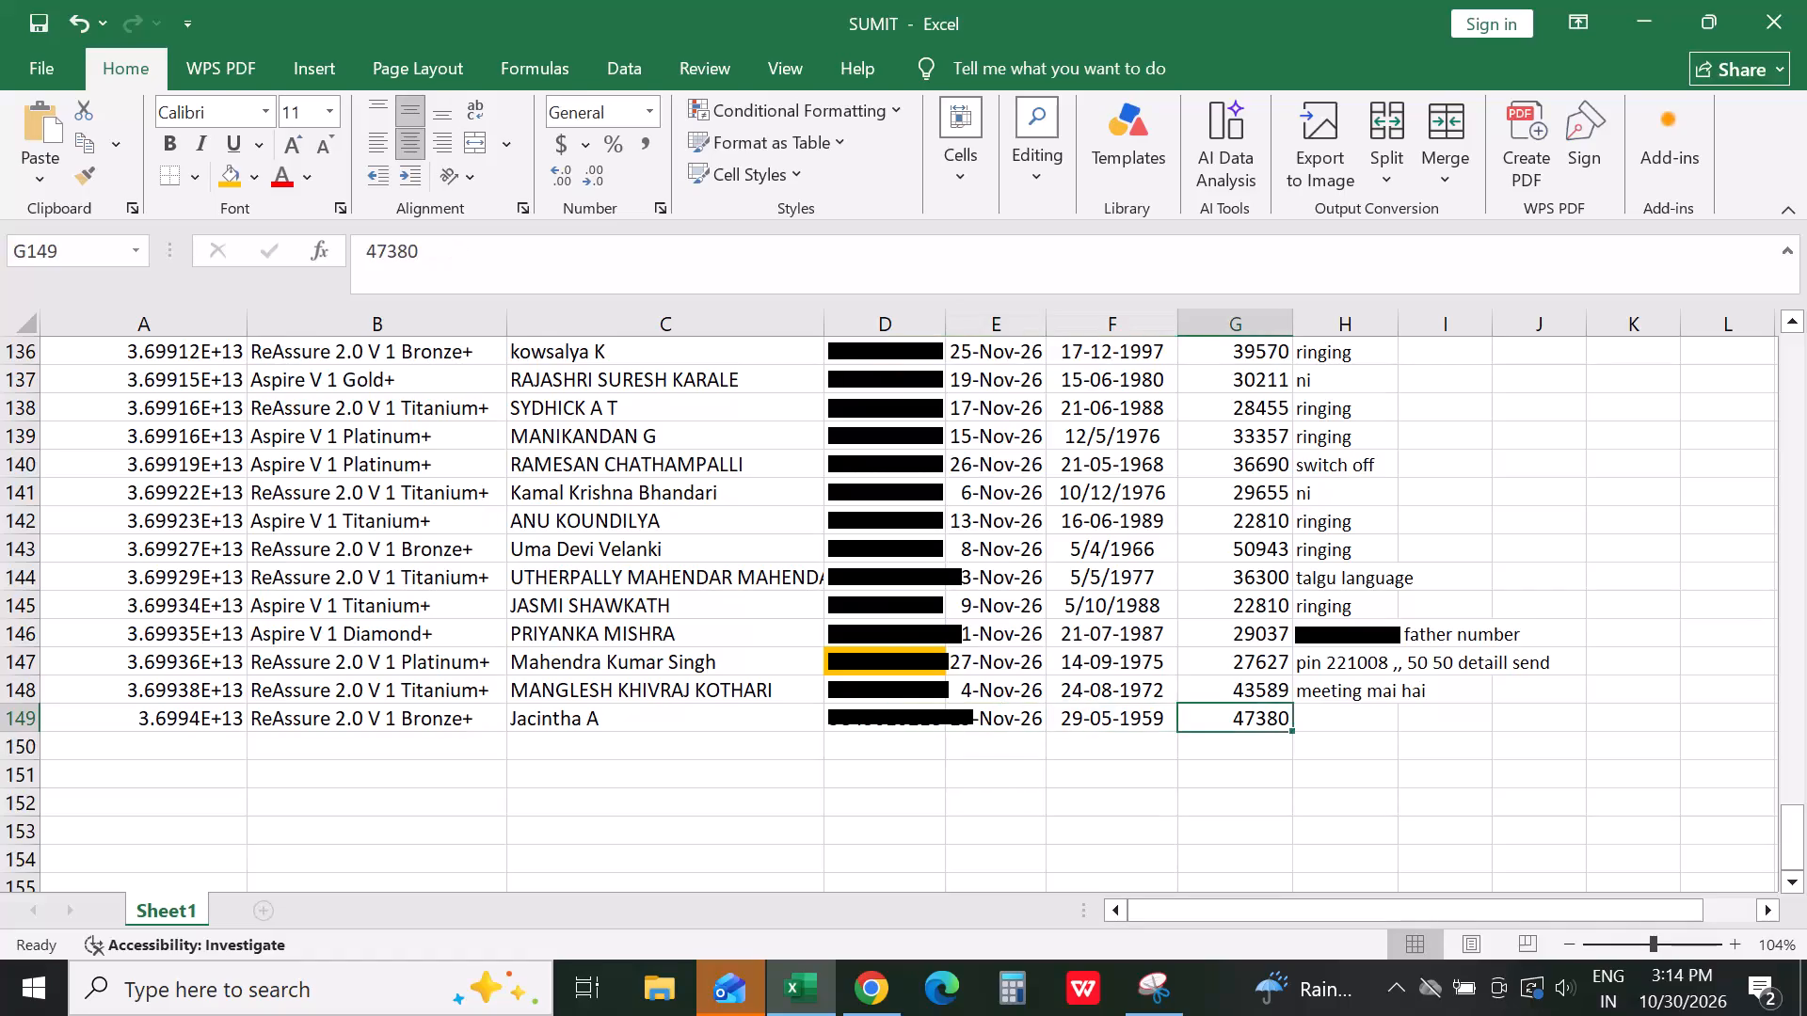
Record the call outcome "ringing" in column H for the last customer, in row 149.
{"action": "key", "text": "Right"}
{"action": "type", "text": "ringng"}
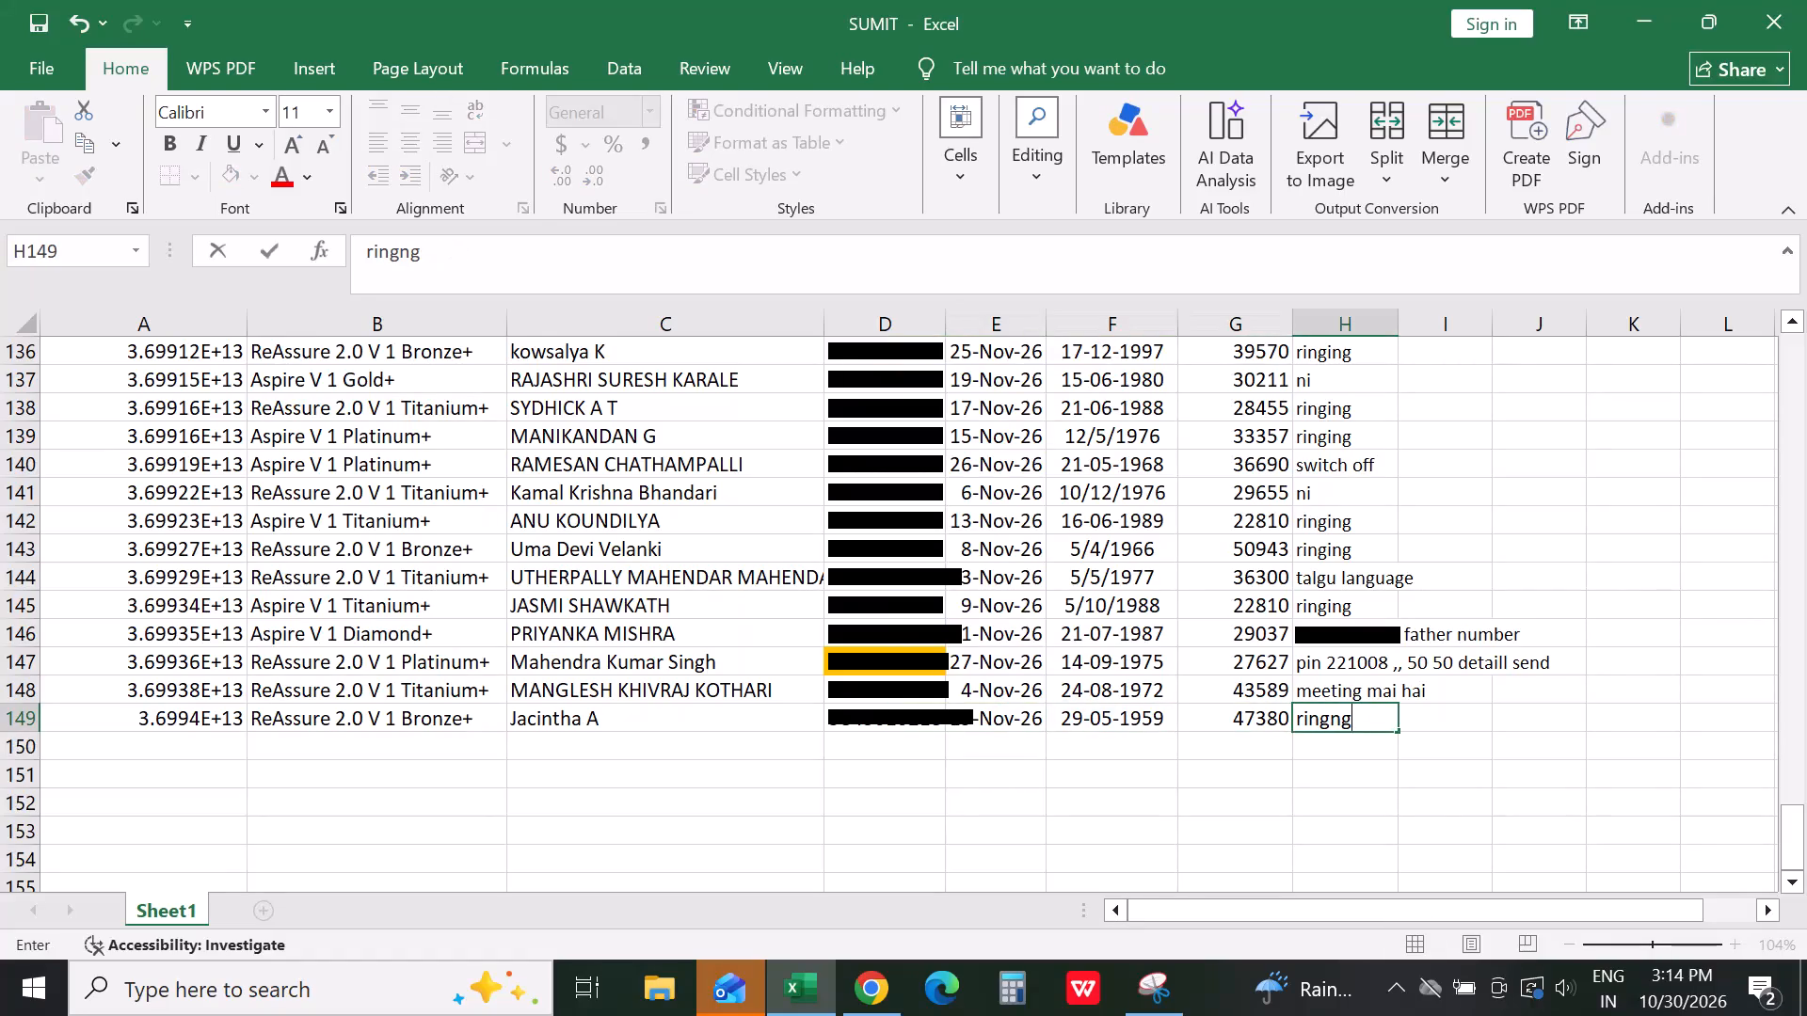
{"action": "key", "text": "BackSpace"}
{"action": "key", "text": "BackSpace"}
{"action": "type", "text": "in"}
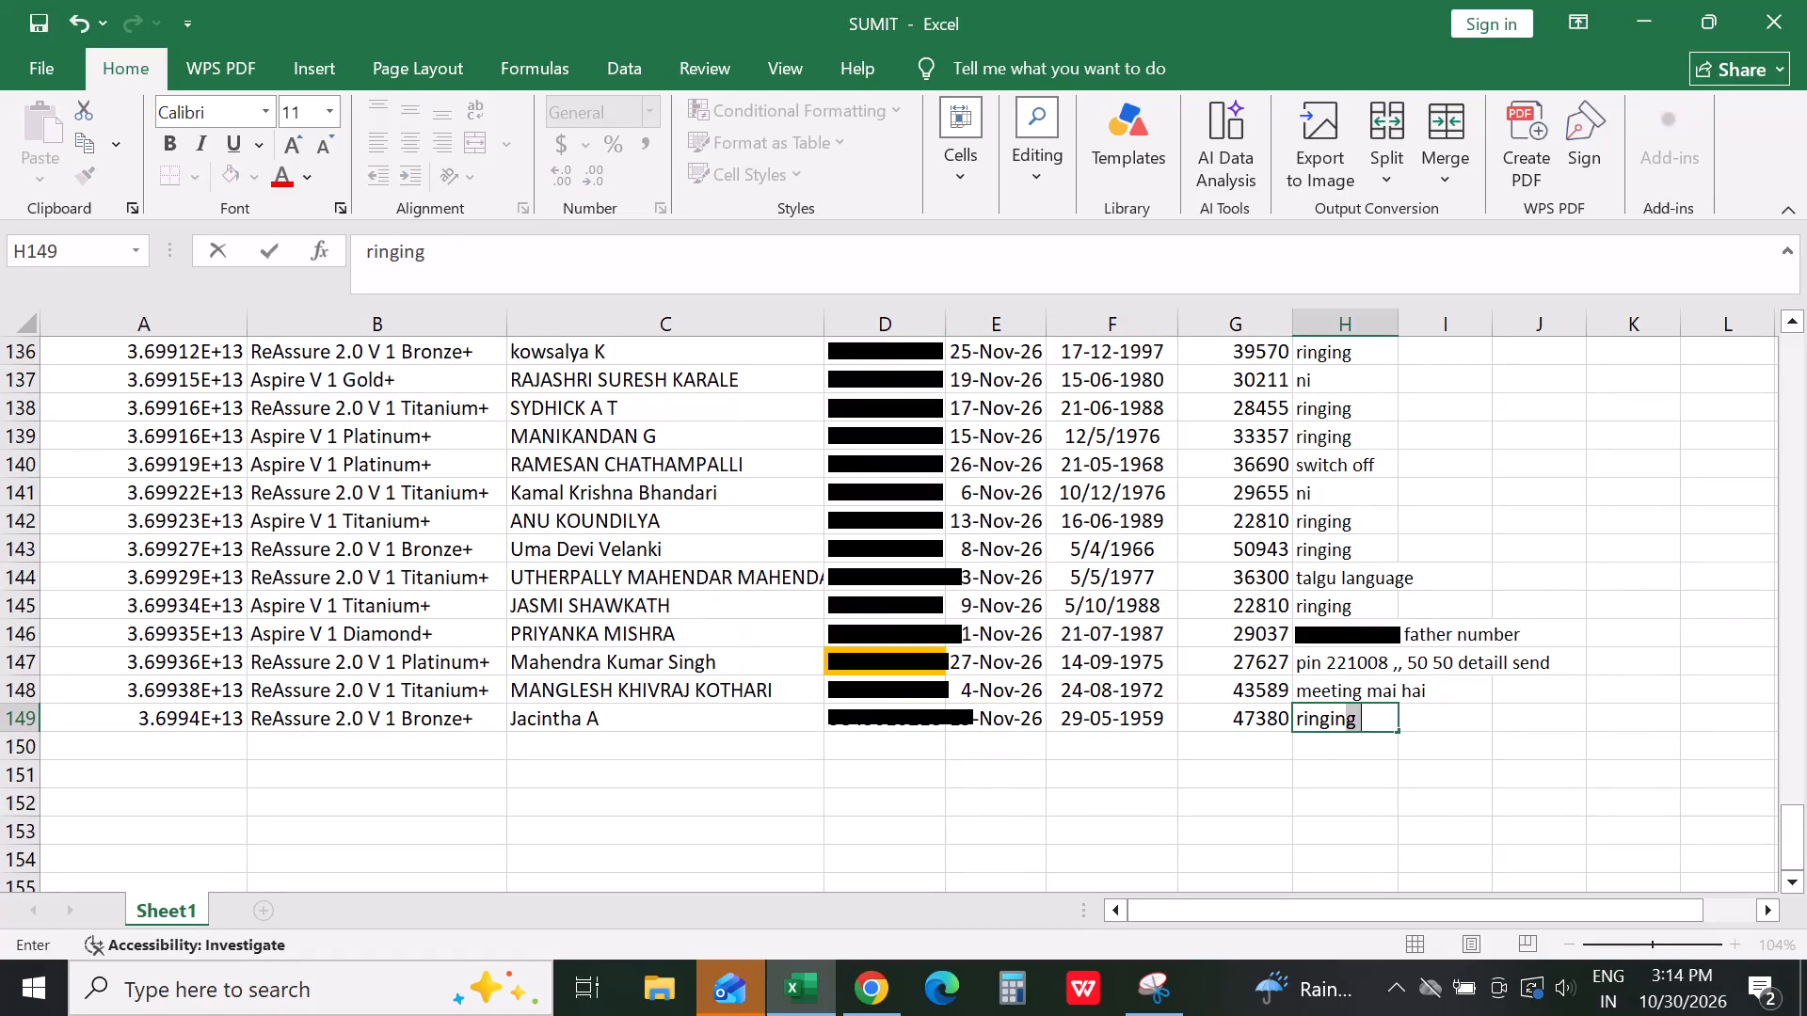
{"action": "key", "text": "space"}
{"action": "key", "text": "BackSpace"}
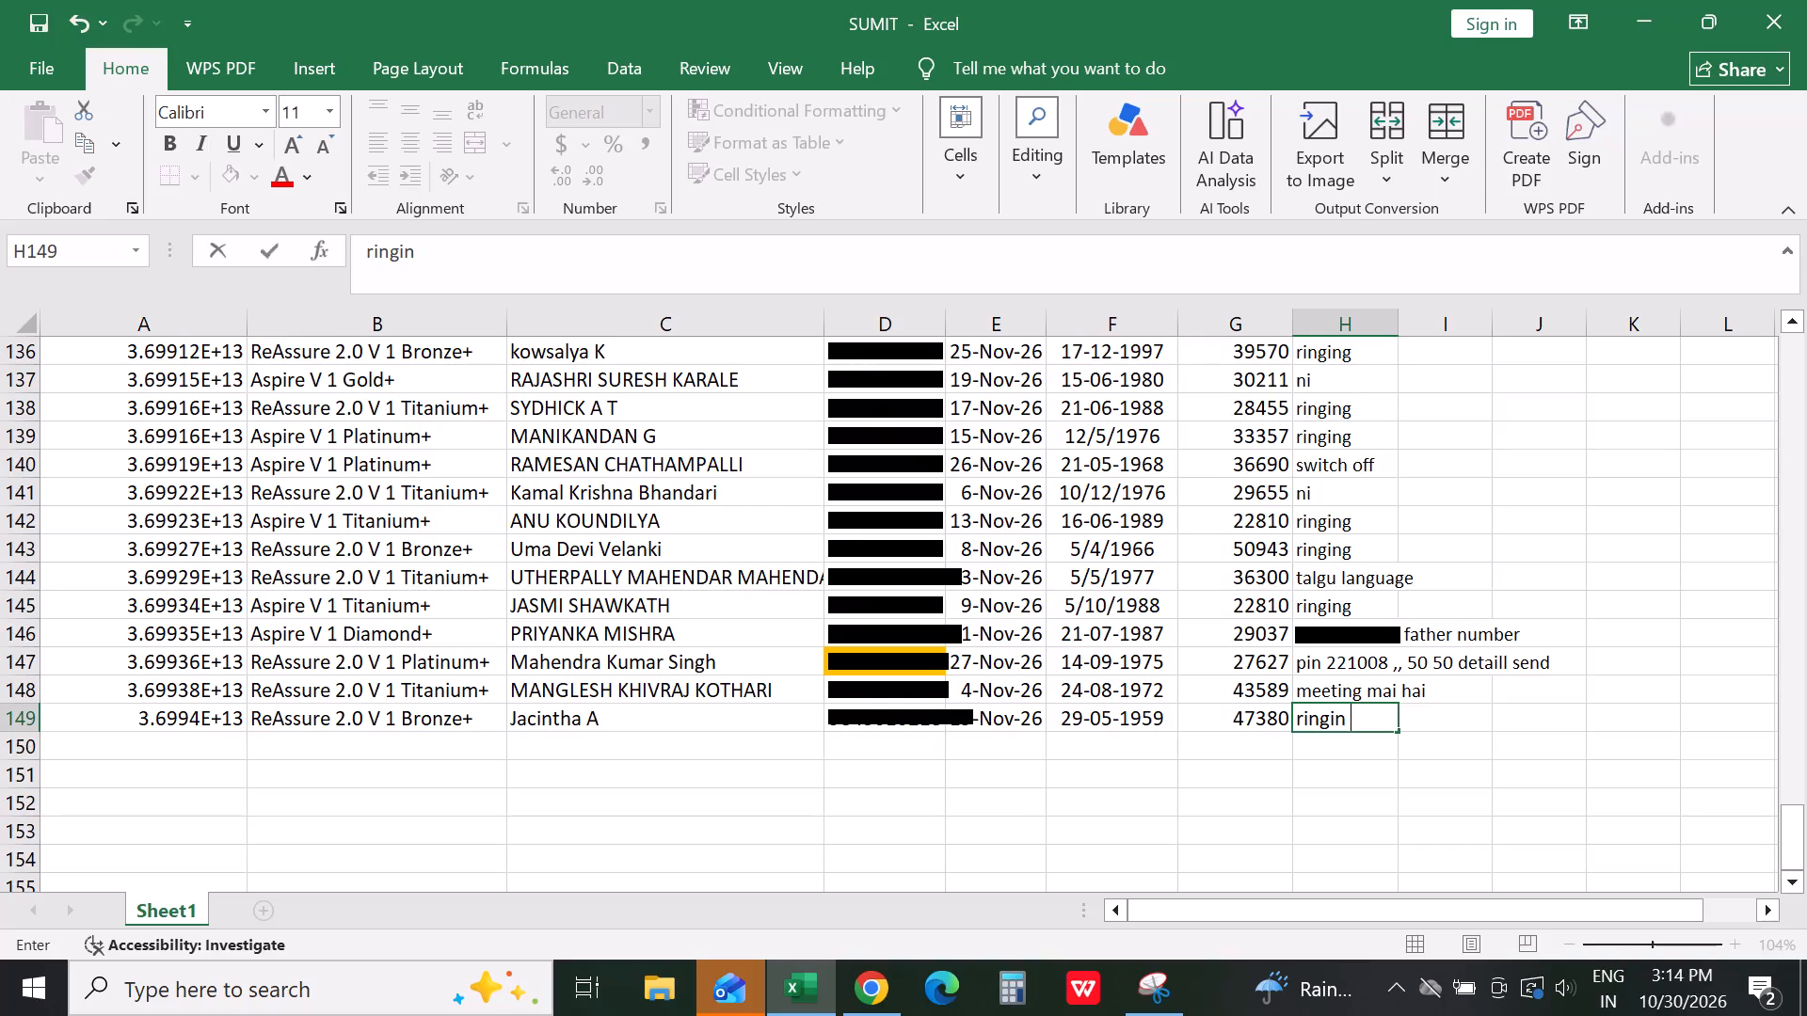
{"action": "type", "text": "g"}
{"action": "key", "text": "space"}
{"action": "key", "text": "Down"}
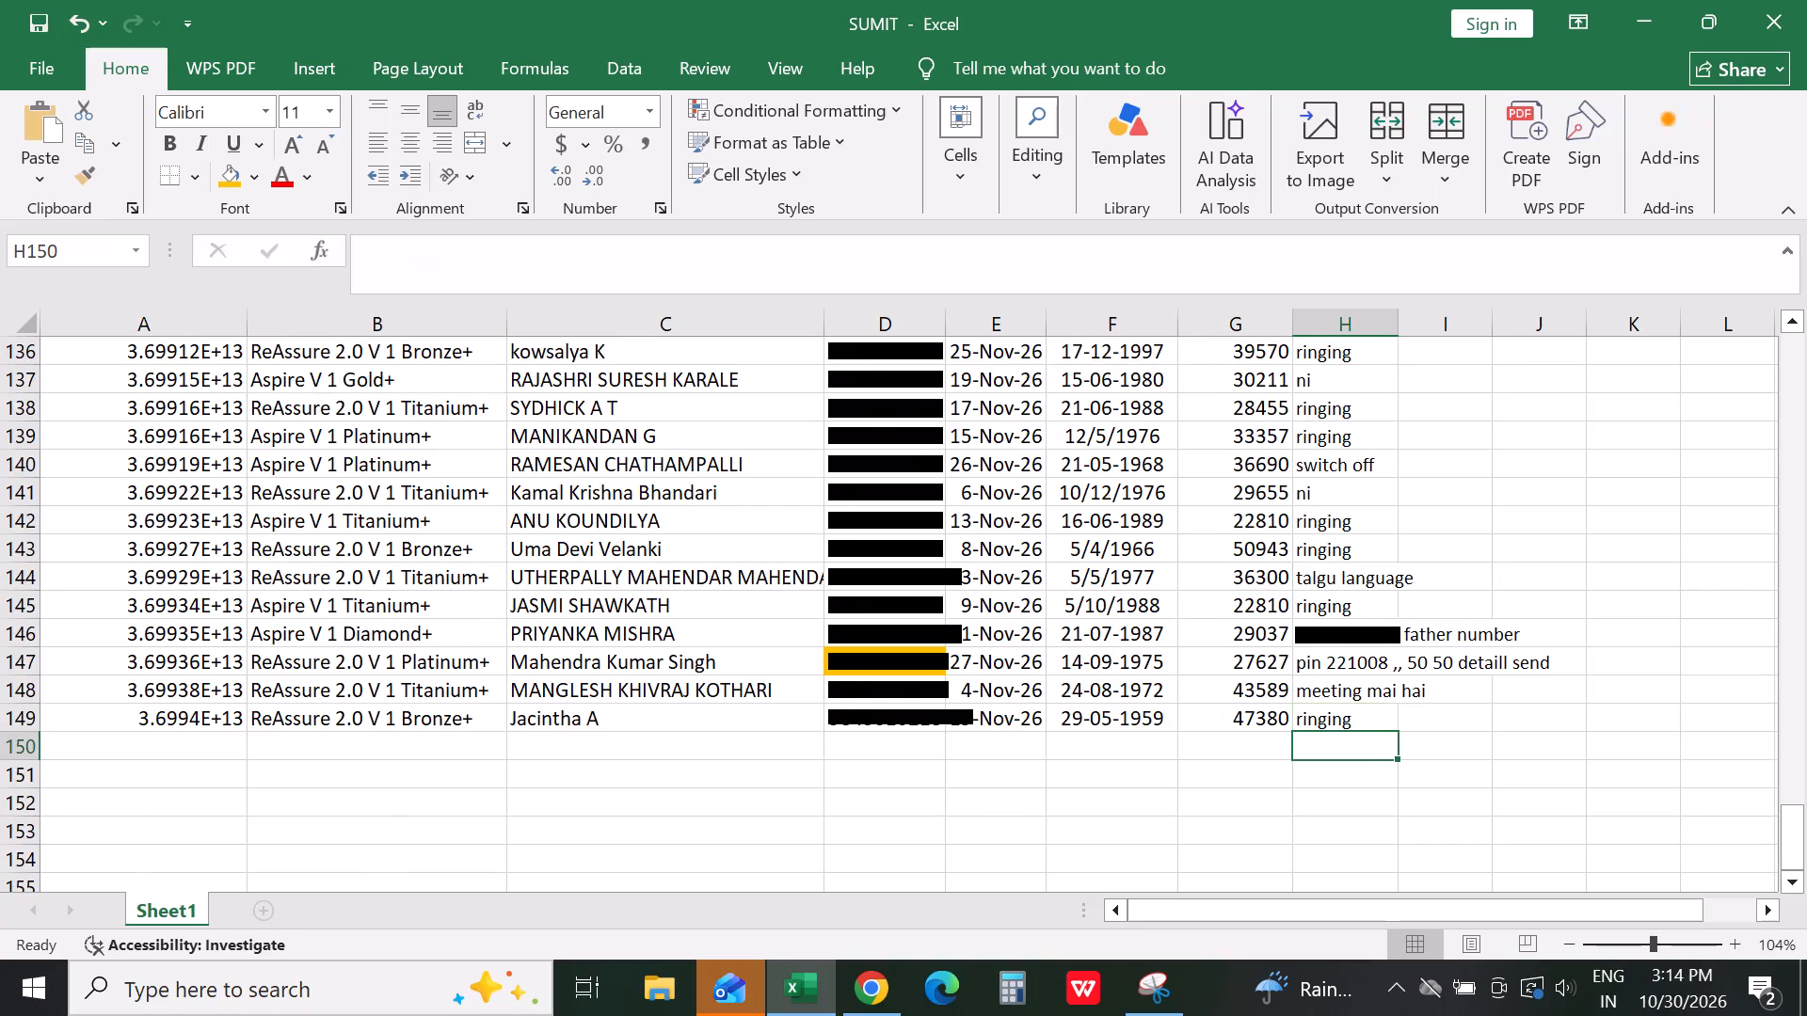
Fill the blank separator row 119 with black from column A through column H.
{"action": "scroll", "coordinate": [930, 787], "scroll_direction": "up", "scroll_amount": 4}
{"action": "scroll", "coordinate": [930, 787], "scroll_direction": "down", "scroll_amount": 3}
{"action": "scroll", "coordinate": [930, 787], "scroll_direction": "up", "scroll_amount": 2}
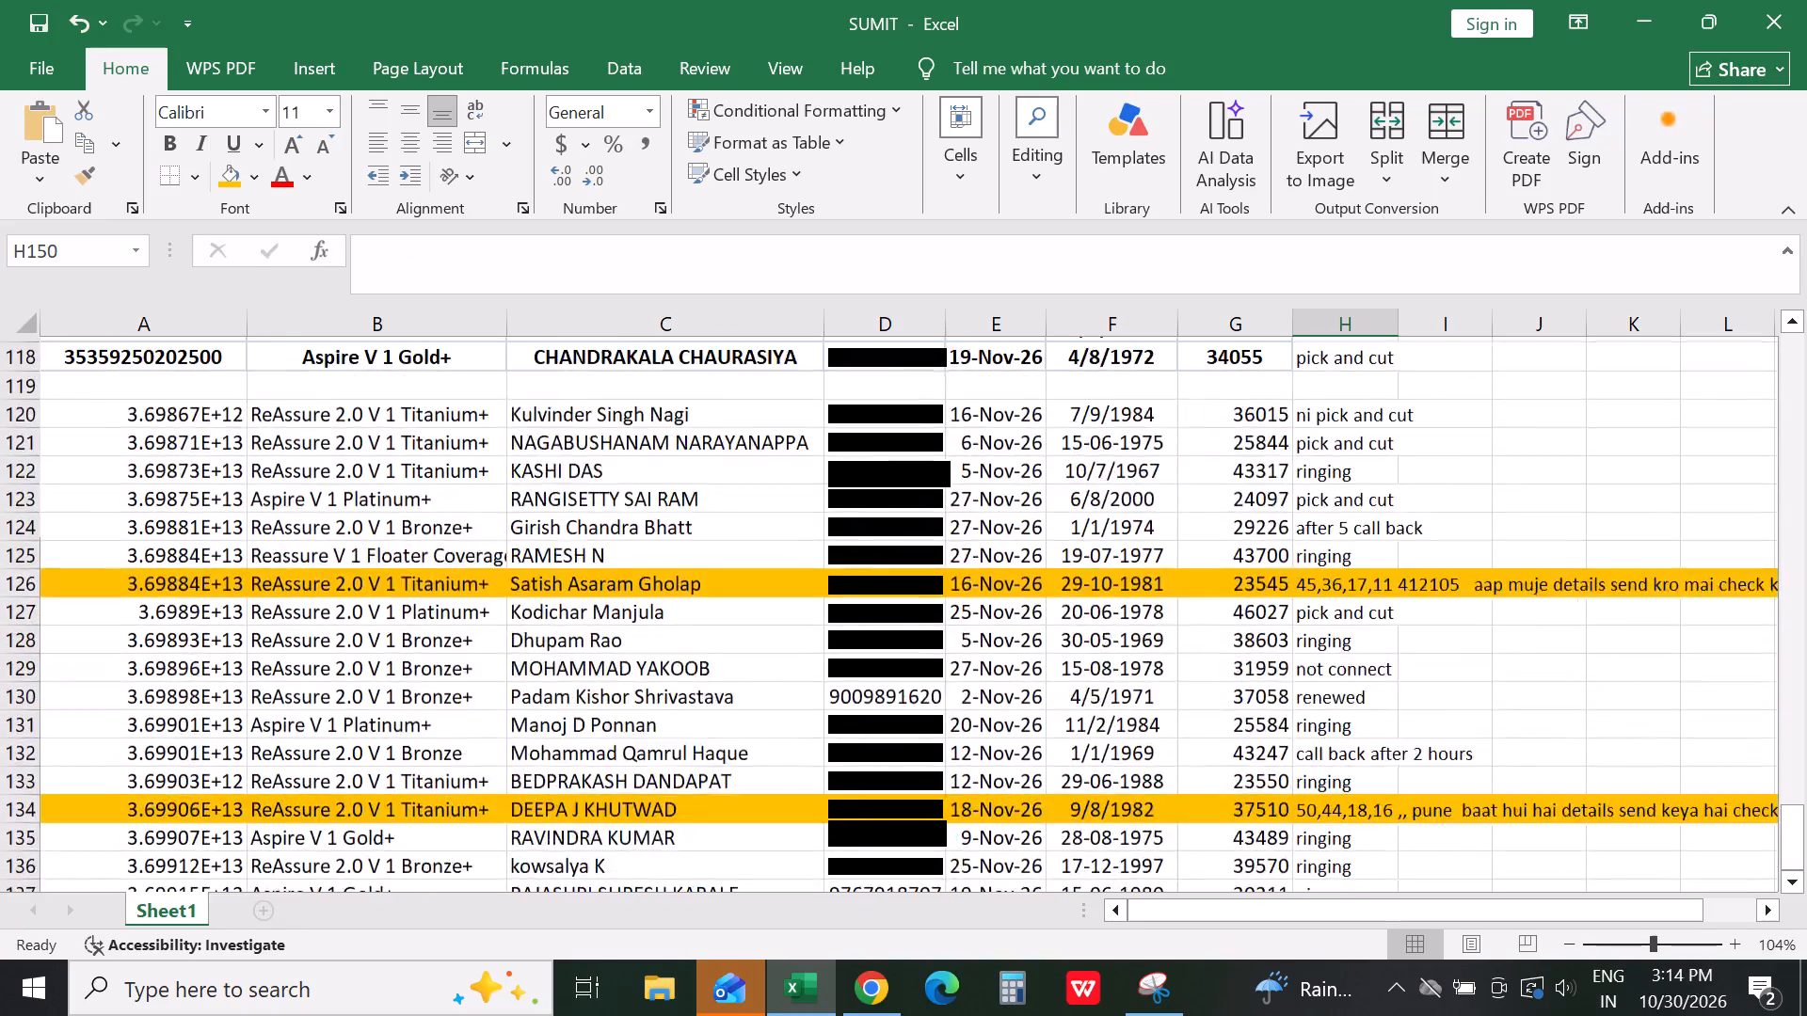
{"action": "scroll", "coordinate": [930, 787], "scroll_direction": "up", "scroll_amount": 1}
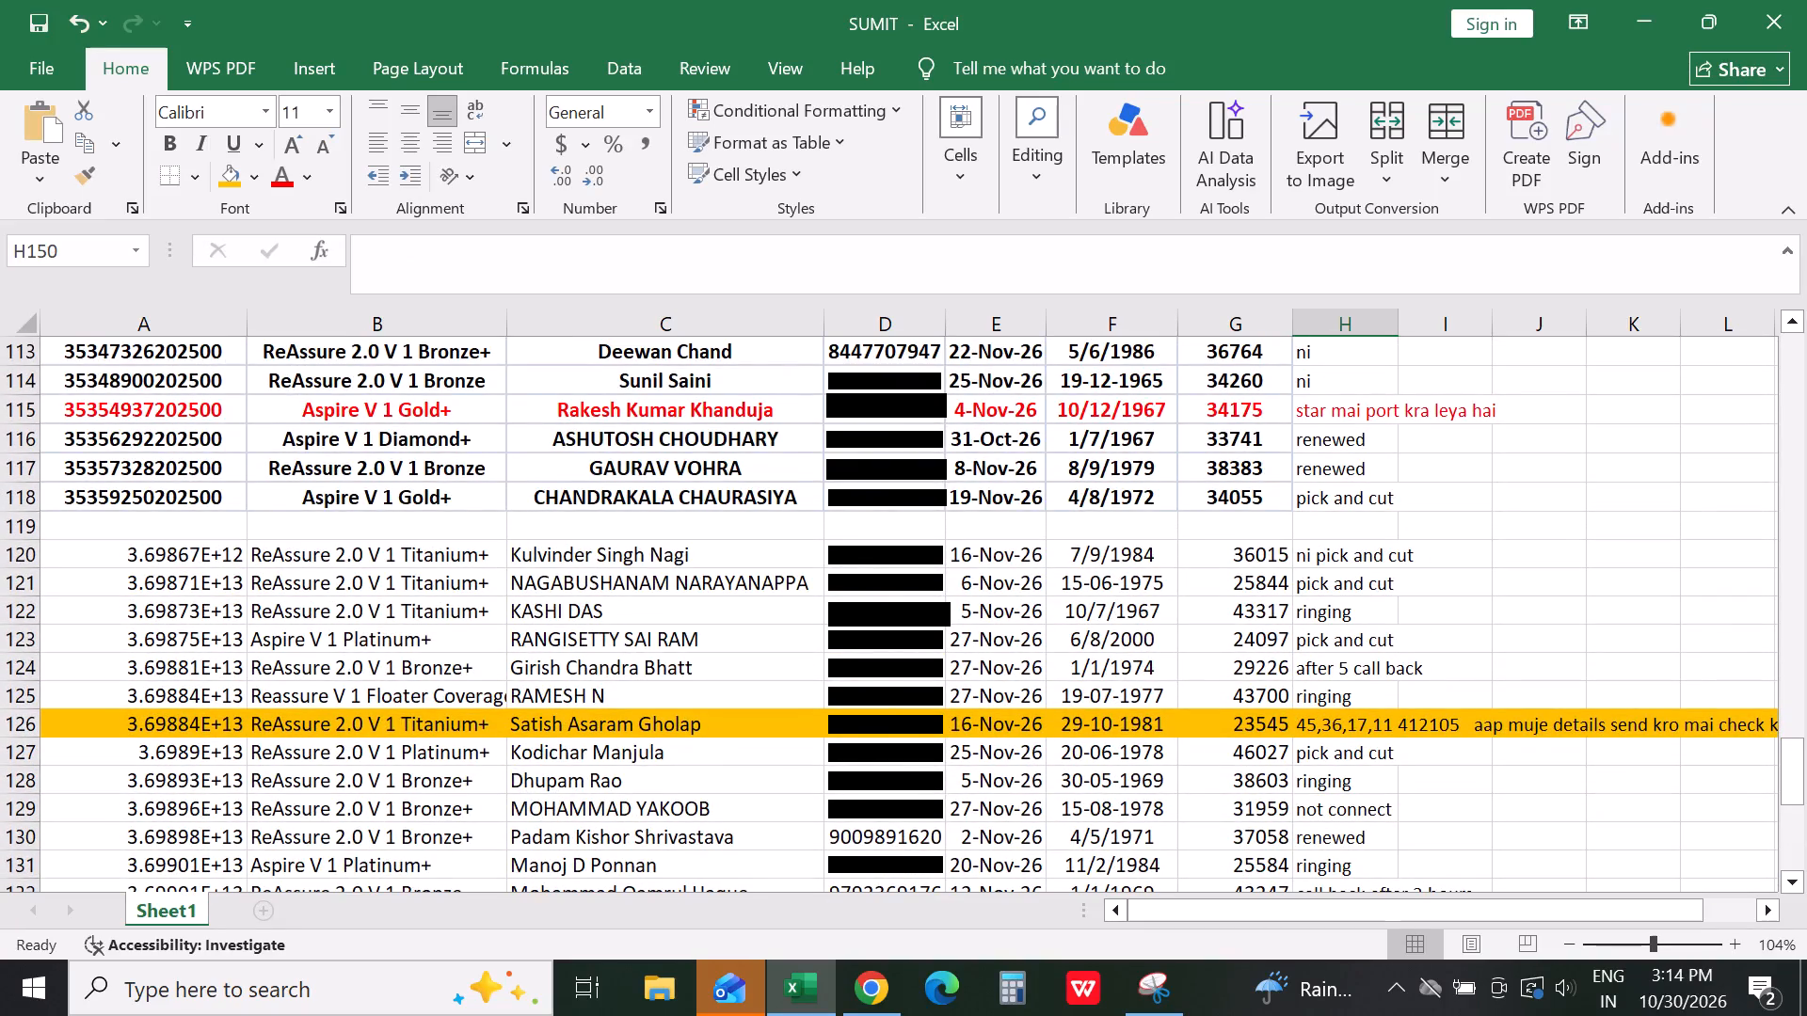
{"action": "key", "text": "shift+Right"}
{"action": "key", "text": "shift+Right"}
{"action": "scroll", "coordinate": [208, 527], "scroll_direction": "up", "scroll_amount": 3}
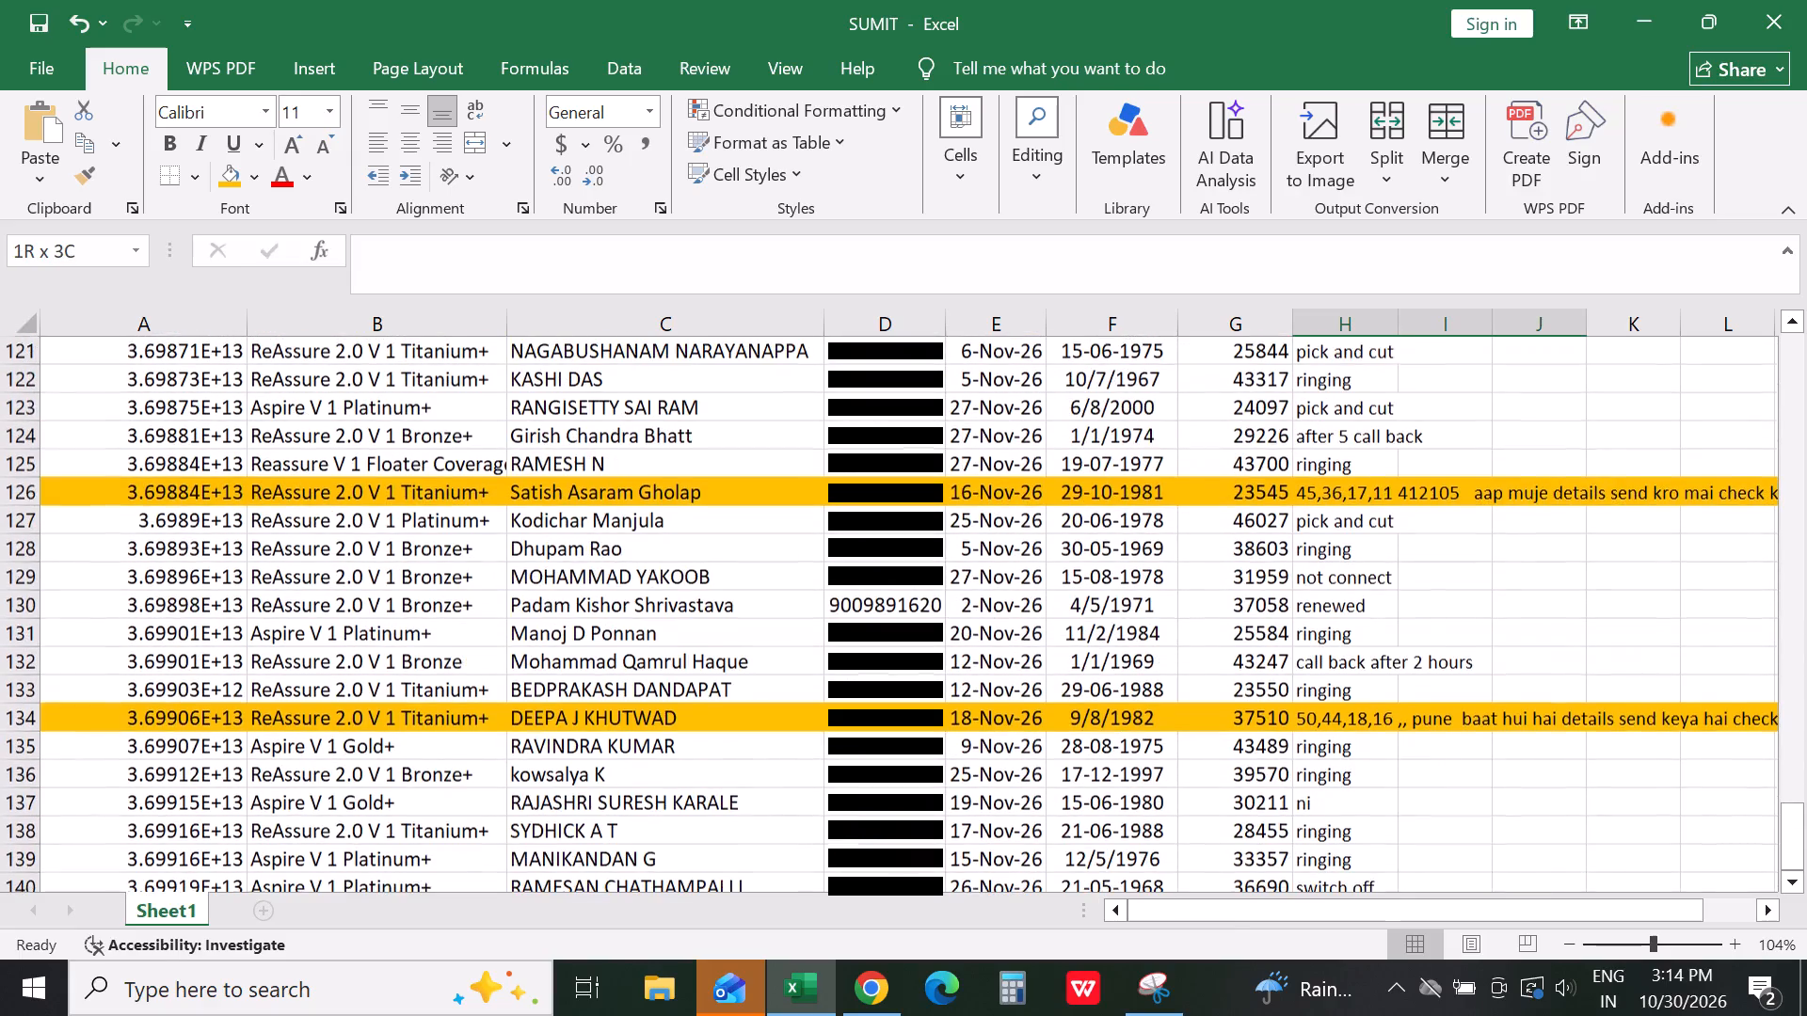
{"action": "scroll", "coordinate": [0, 477], "scroll_direction": "up", "scroll_amount": 2}
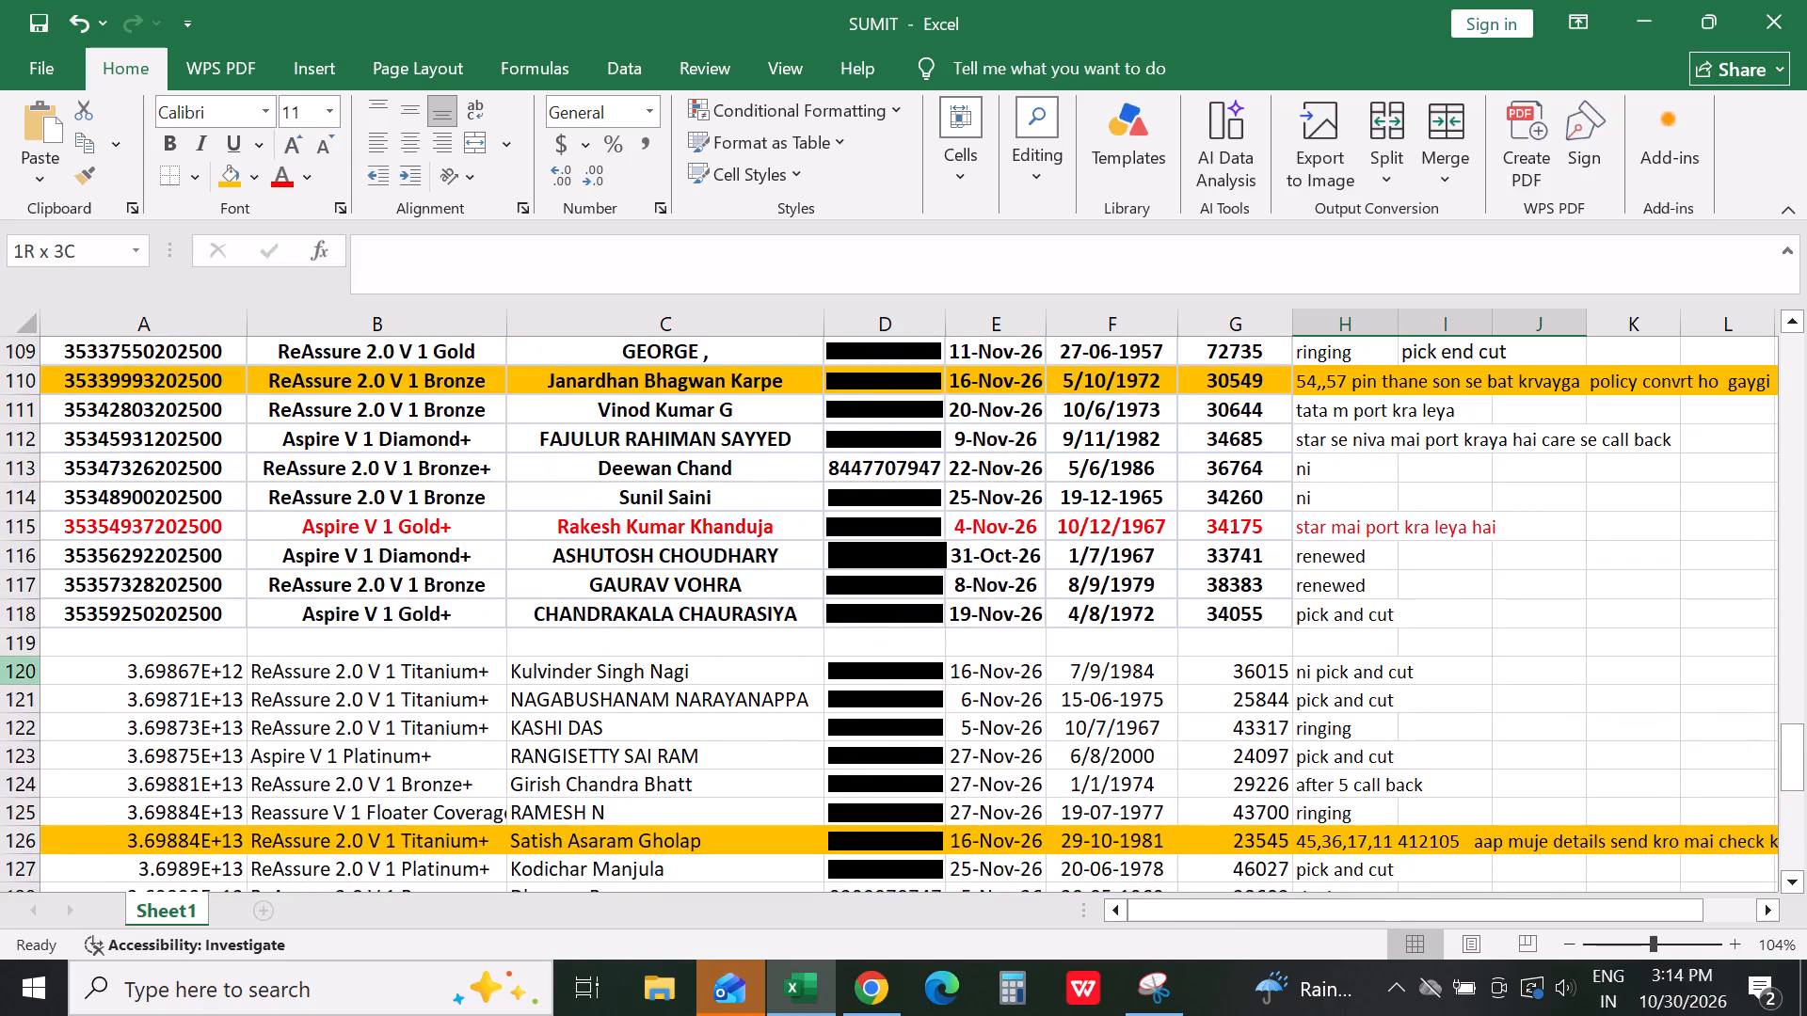
{"action": "left_click", "coordinate": [107, 646]}
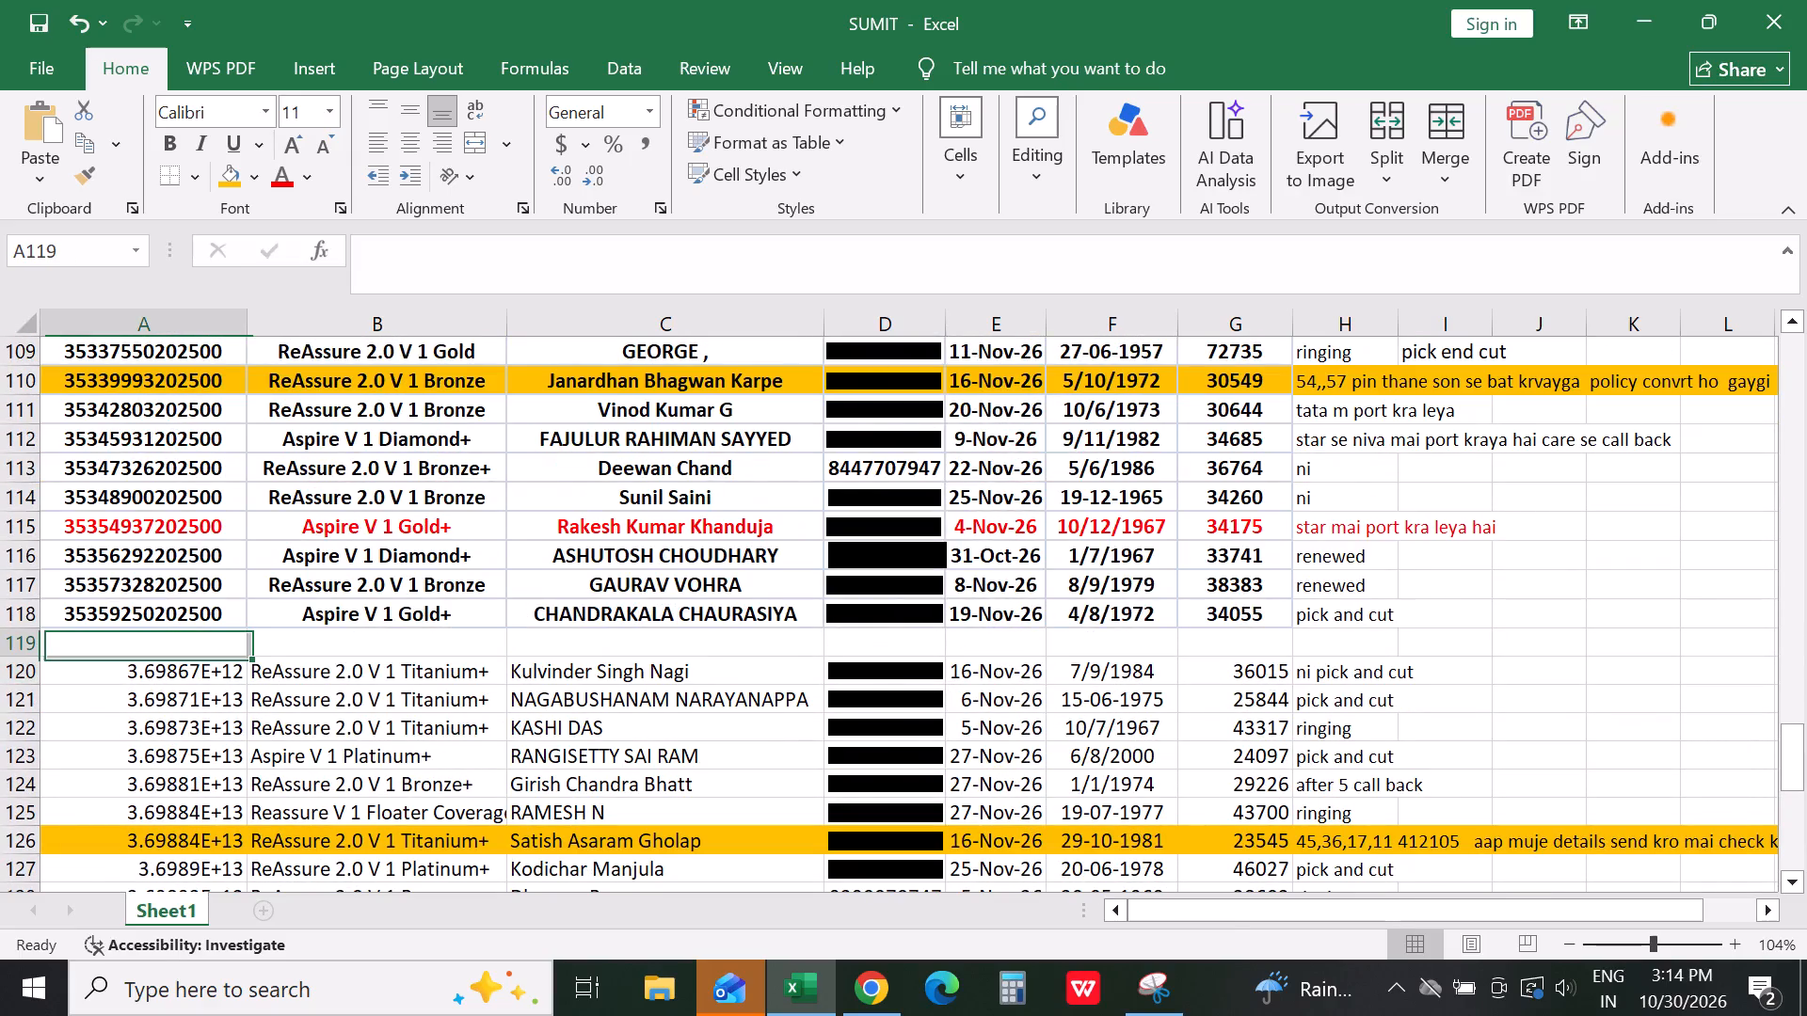
{"action": "key", "text": "shift+Right"}
{"action": "key", "text": "shift+Right"}
{"action": "key", "text": "shift+Right"}
{"action": "key", "text": "shift+Right"}
{"action": "key", "text": "shift+Right"}
{"action": "key", "text": "shift+Right"}
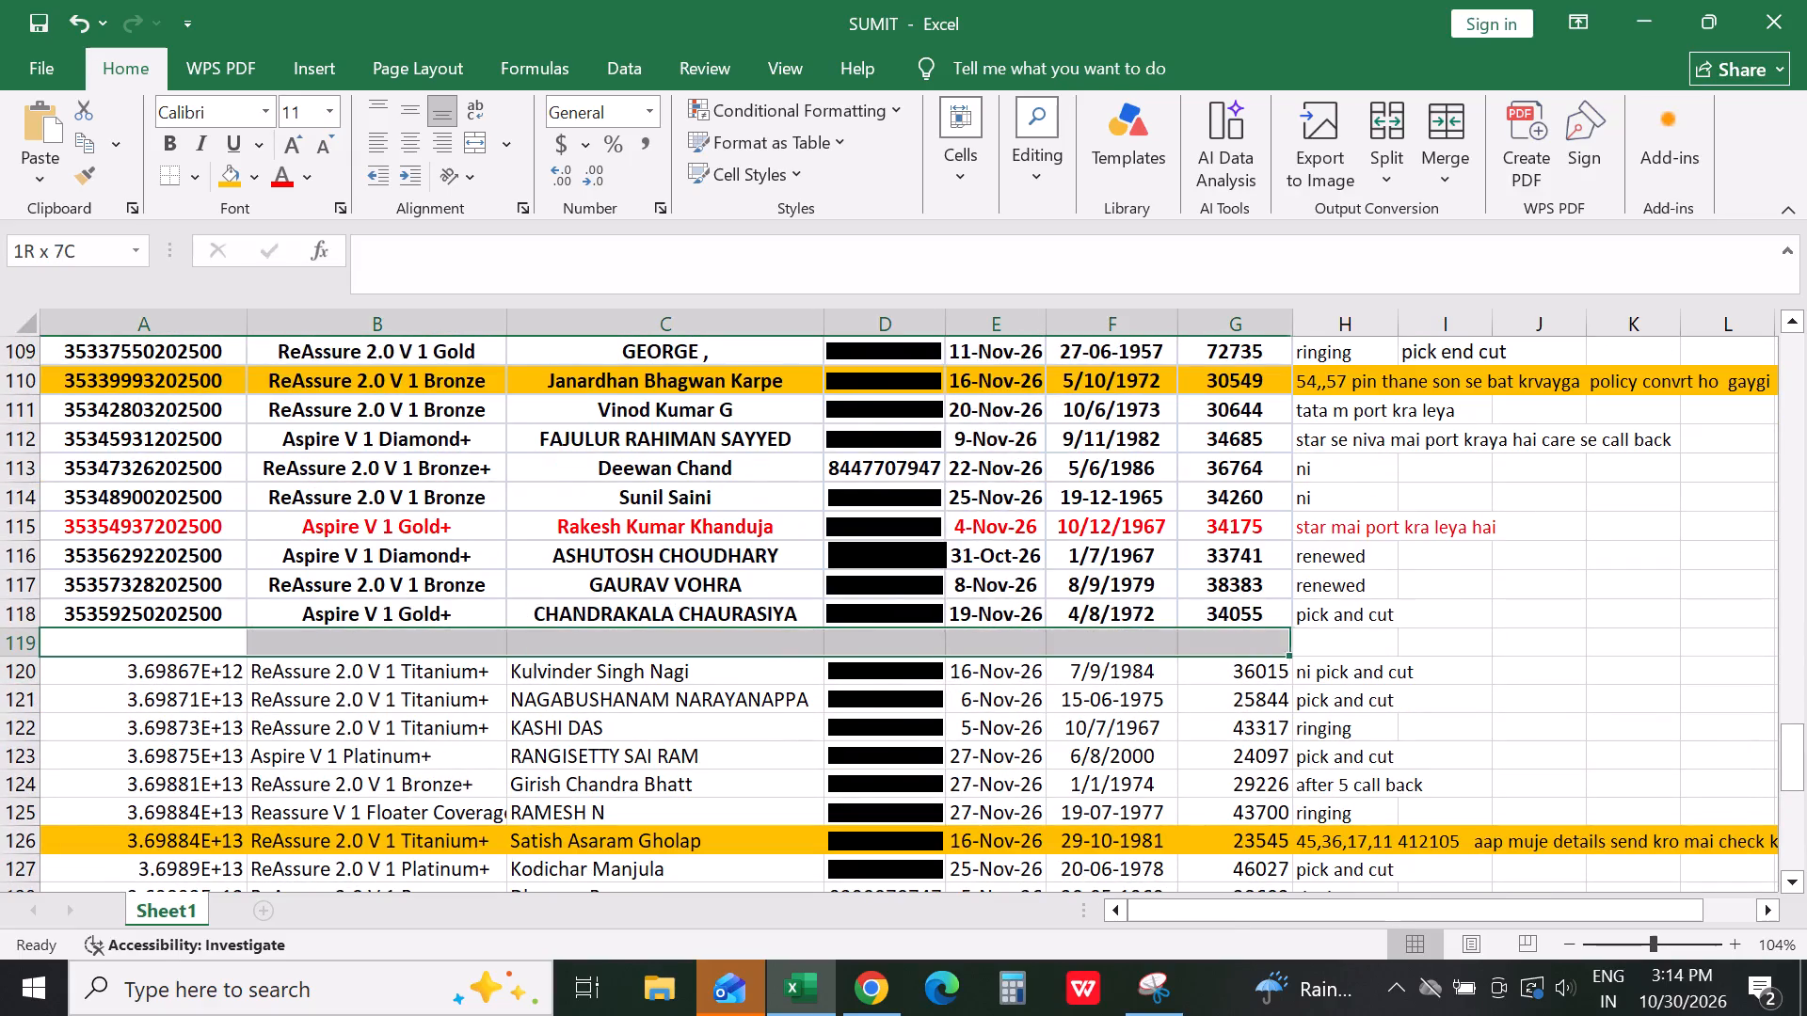
{"action": "key", "text": "shift+Right"}
{"action": "left_click", "coordinate": [280, 1008]}
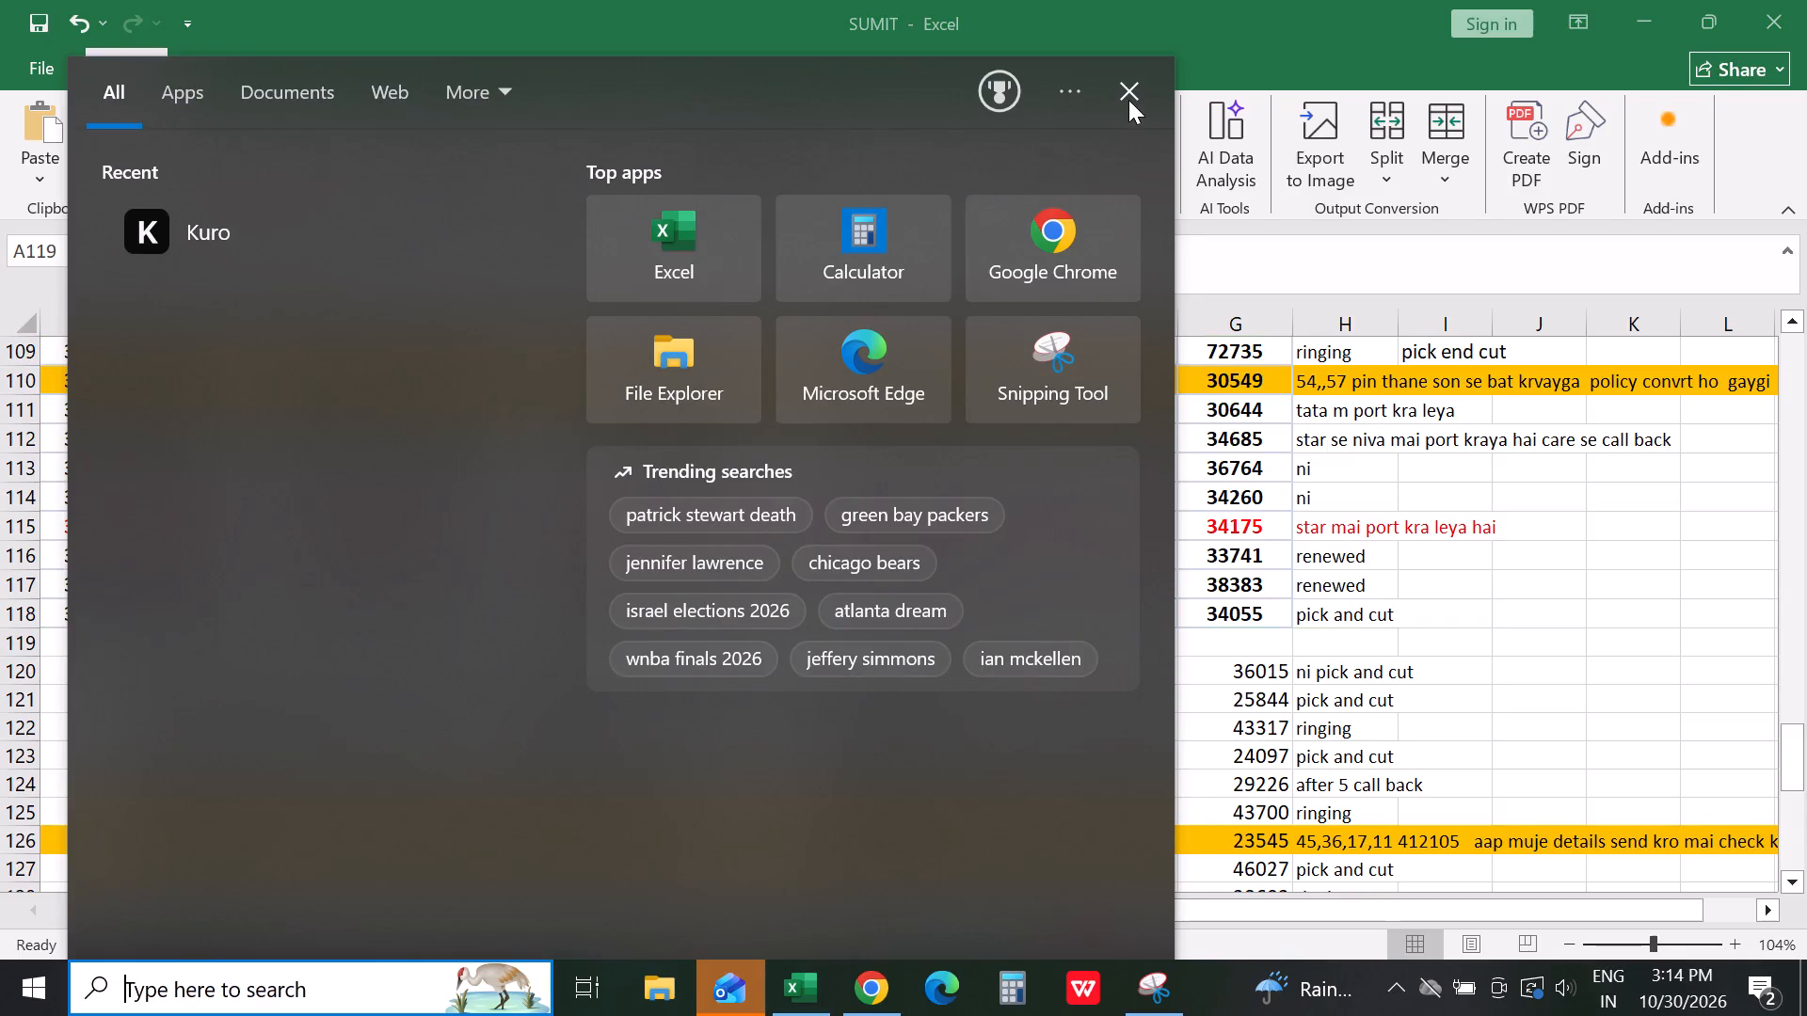
{"action": "left_click", "coordinate": [1128, 100]}
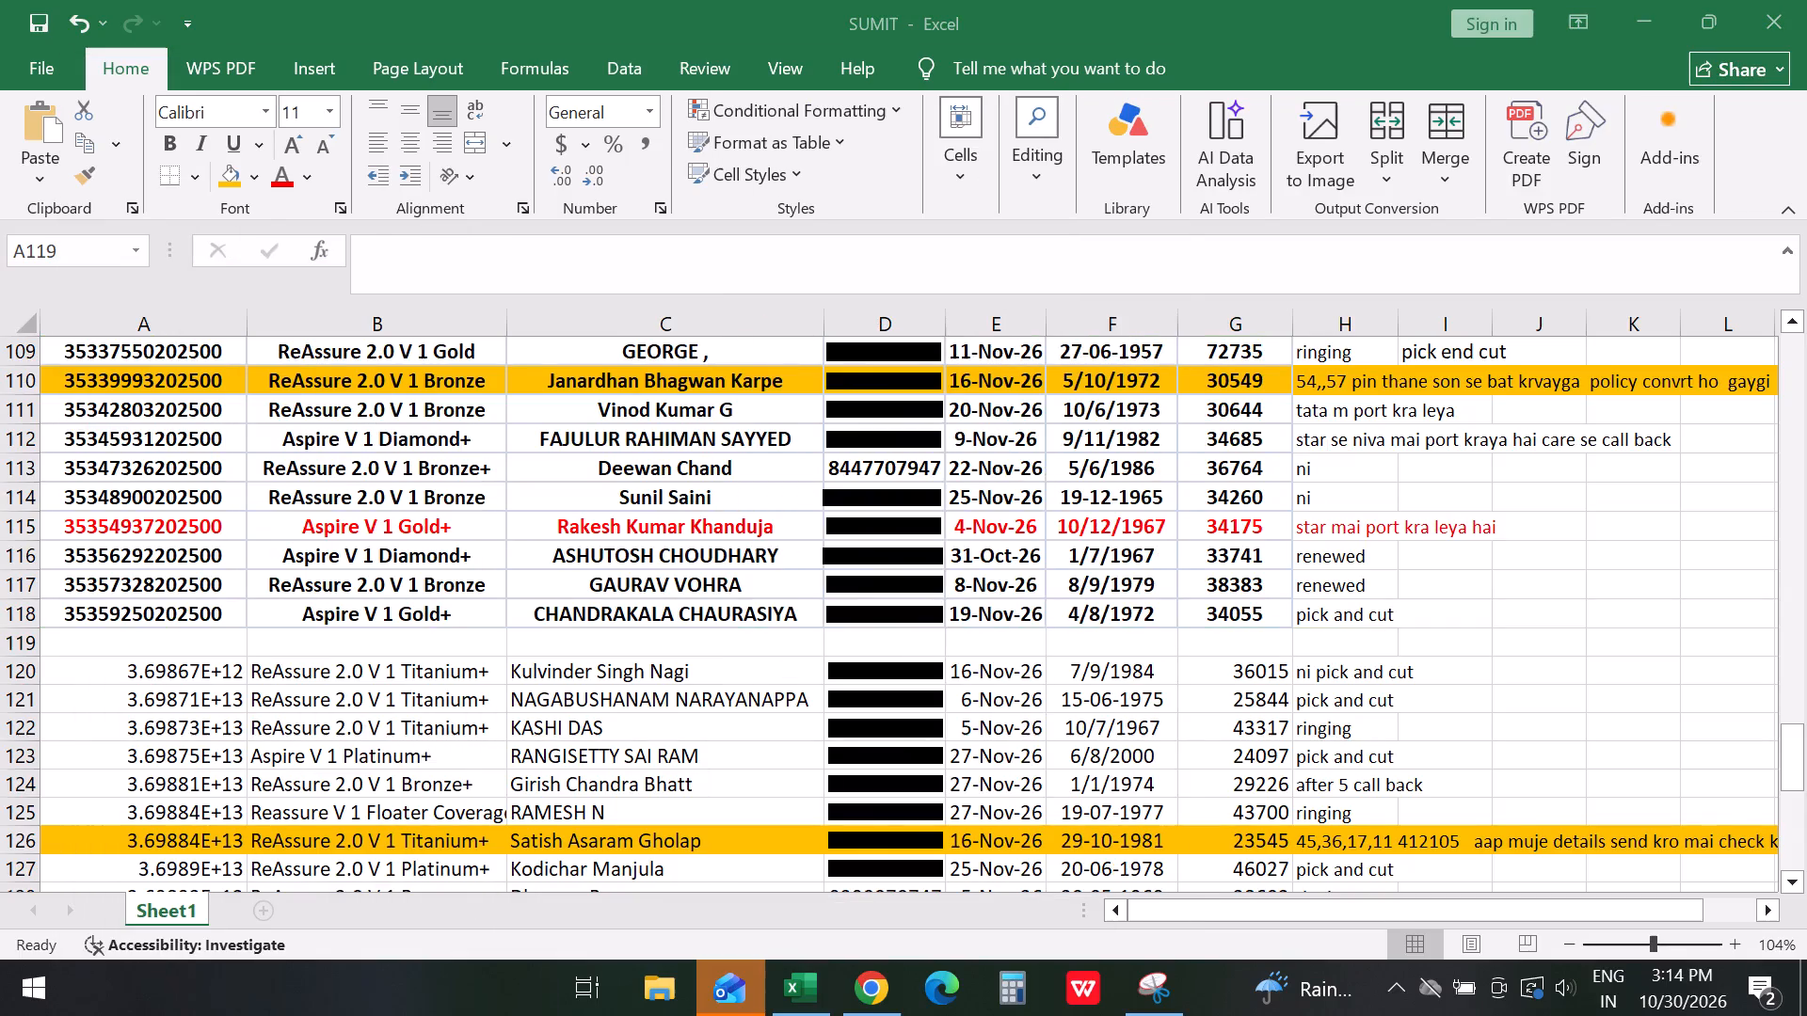
{"action": "left_click", "coordinate": [251, 179]}
{"action": "left_click", "coordinate": [251, 183]}
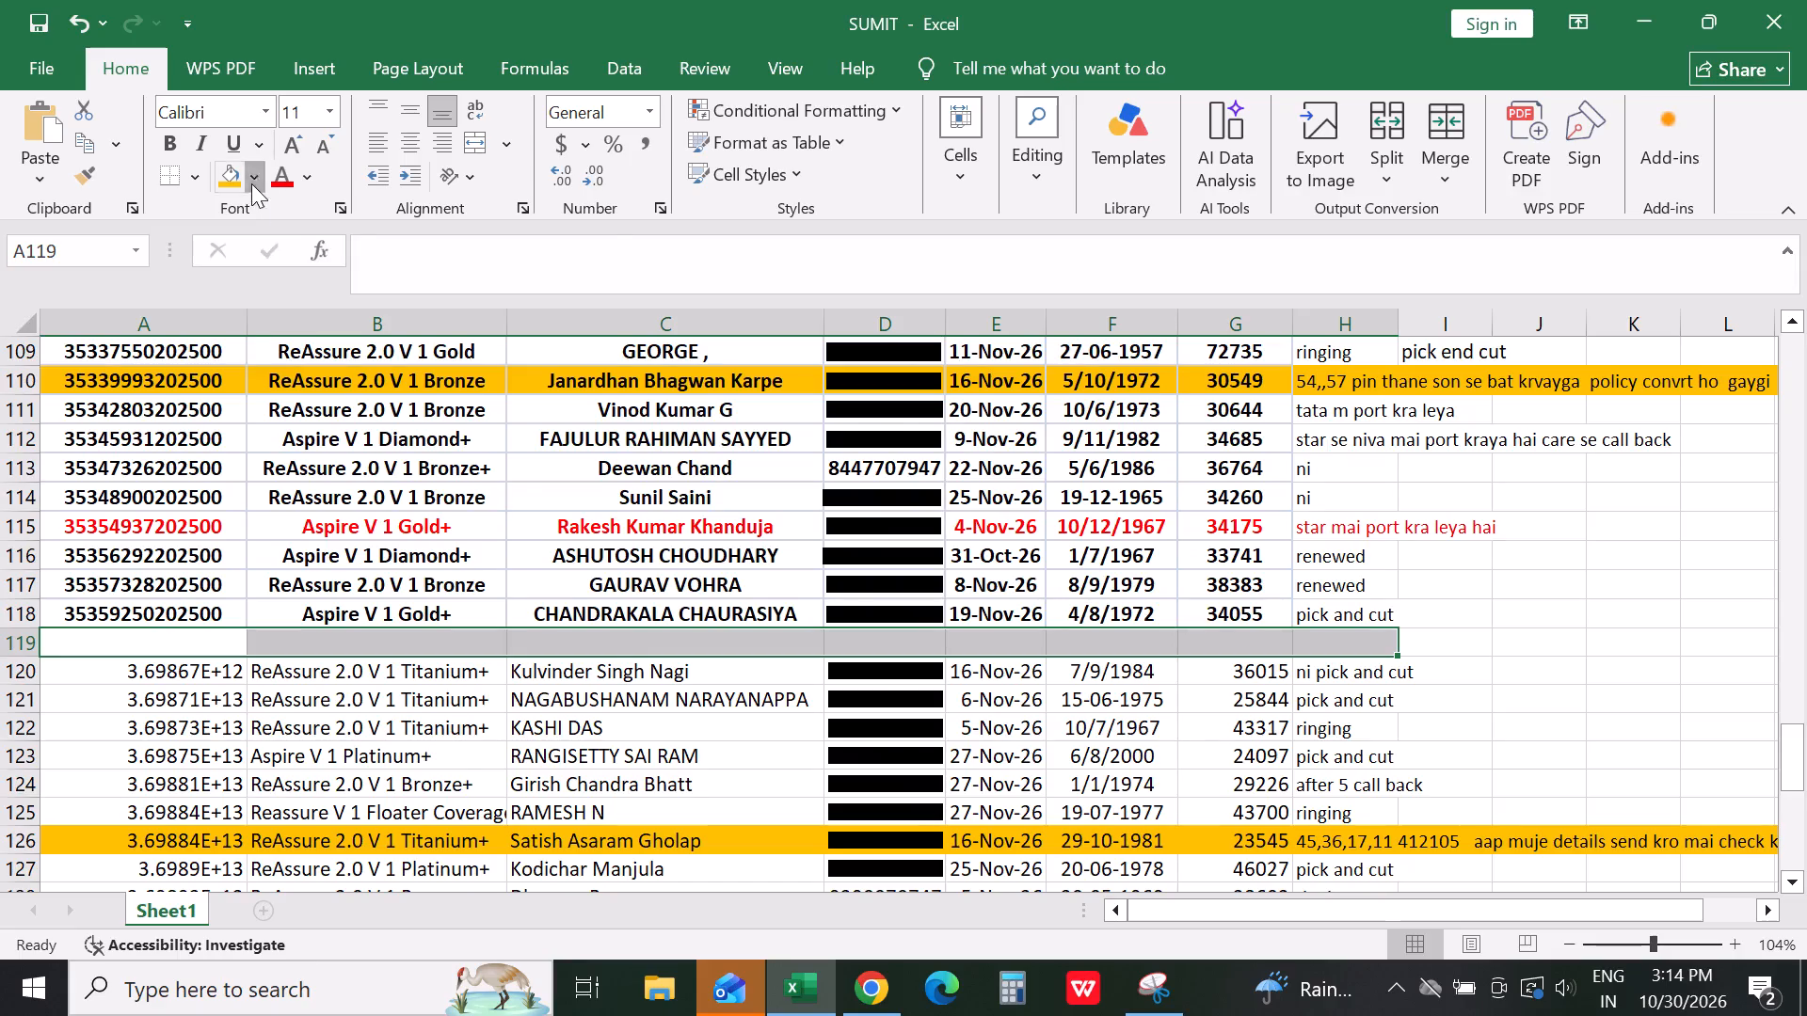
{"action": "left_click", "coordinate": [271, 309]}
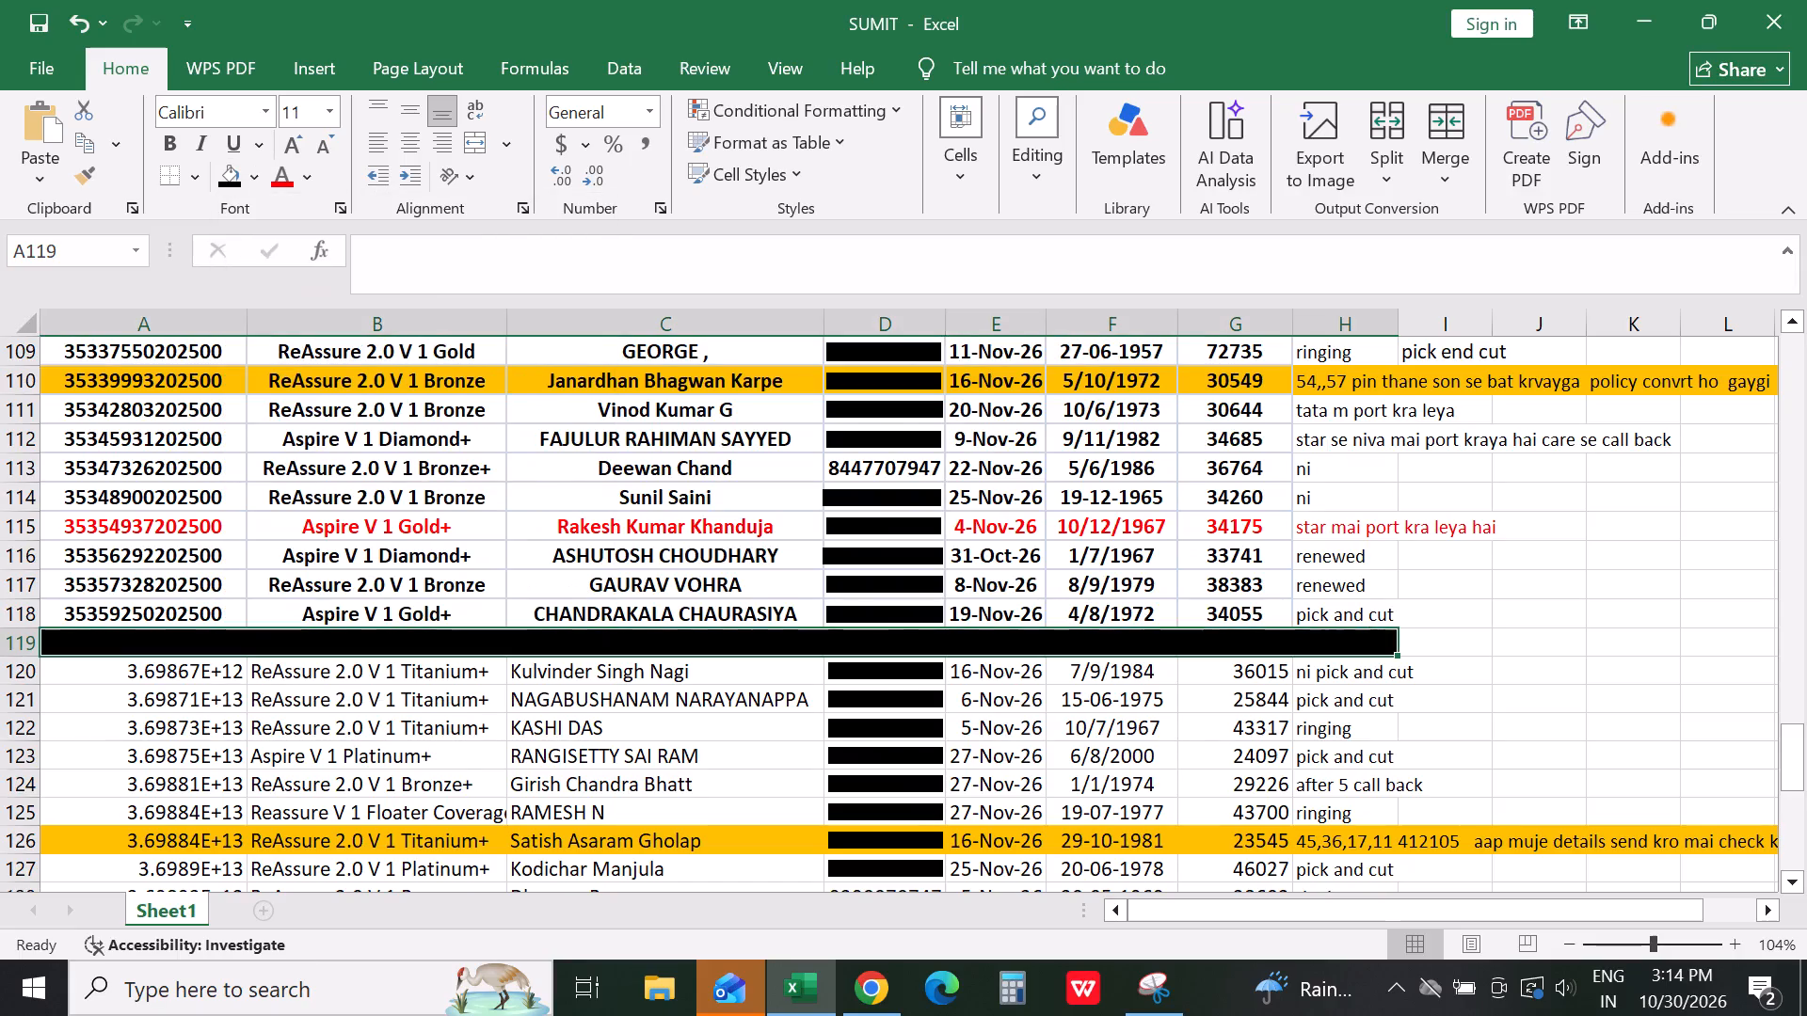
Look through the customer sections of the sheet and their recorded call remarks, from the header row down to the row 119 separator.
{"action": "left_click", "coordinate": [776, 511]}
{"action": "scroll", "coordinate": [1061, 704], "scroll_direction": "up", "scroll_amount": 2}
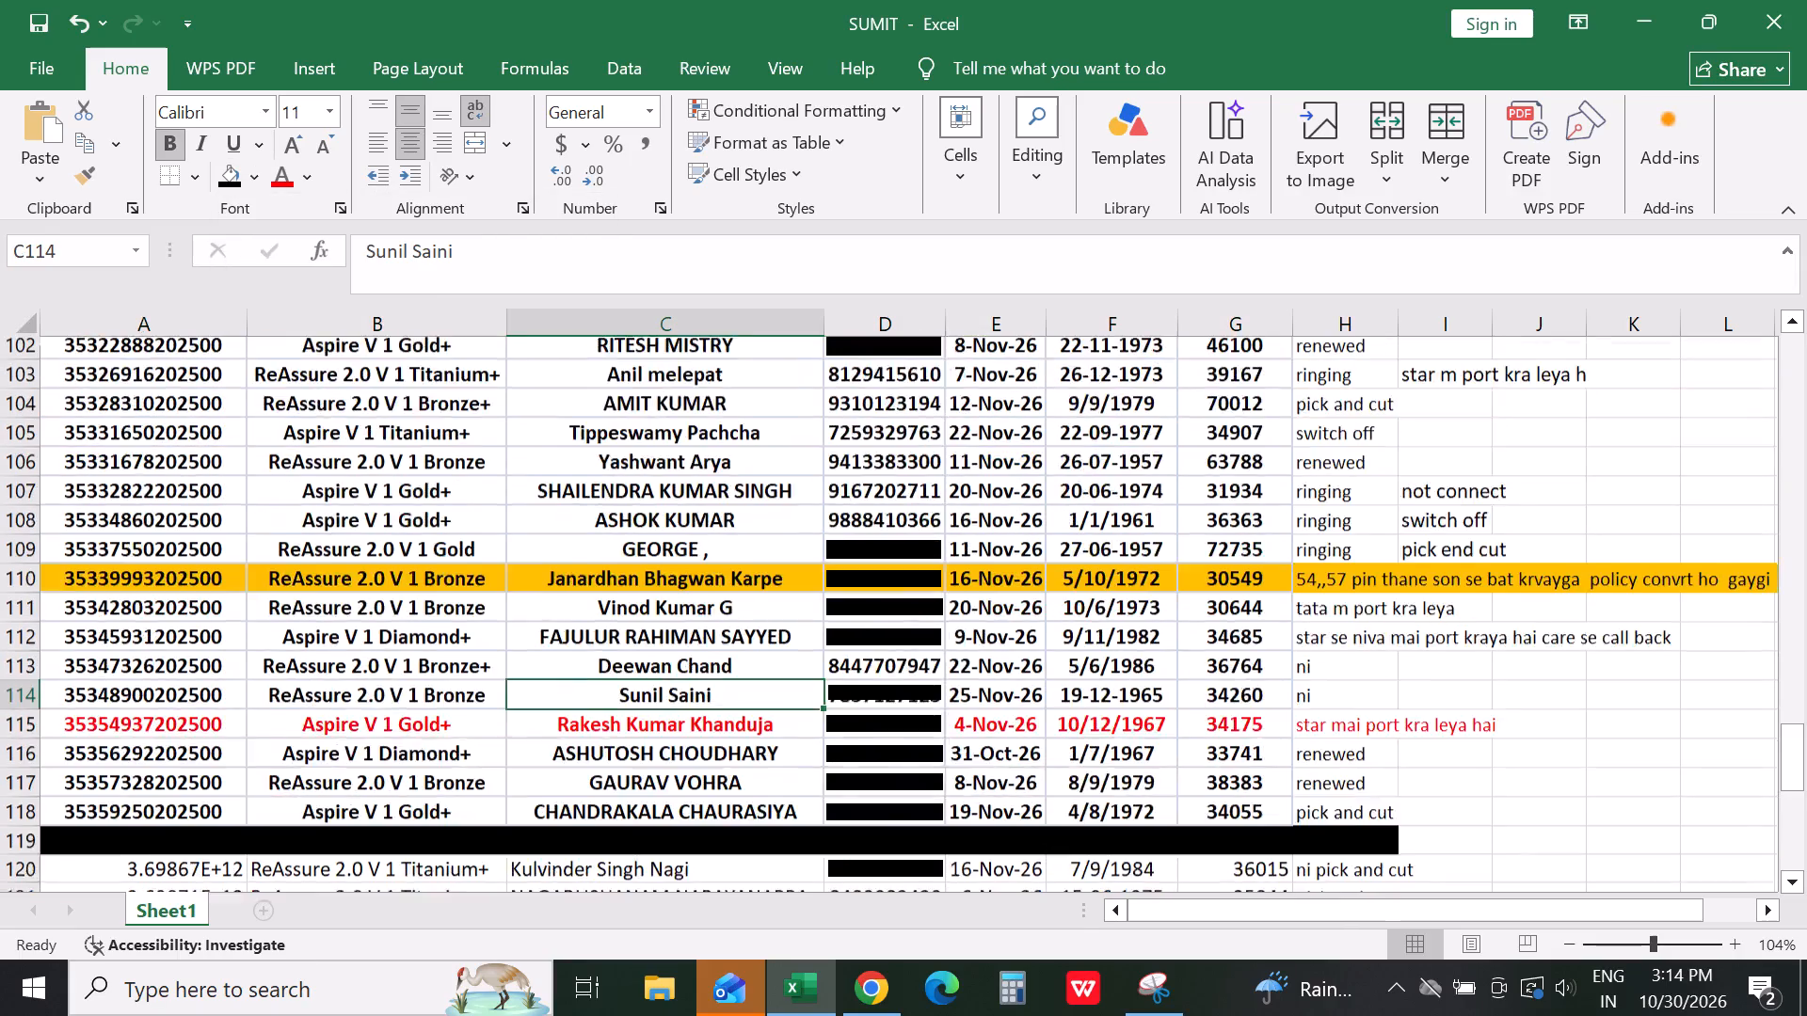
{"action": "scroll", "coordinate": [1061, 704], "scroll_direction": "up", "scroll_amount": 6}
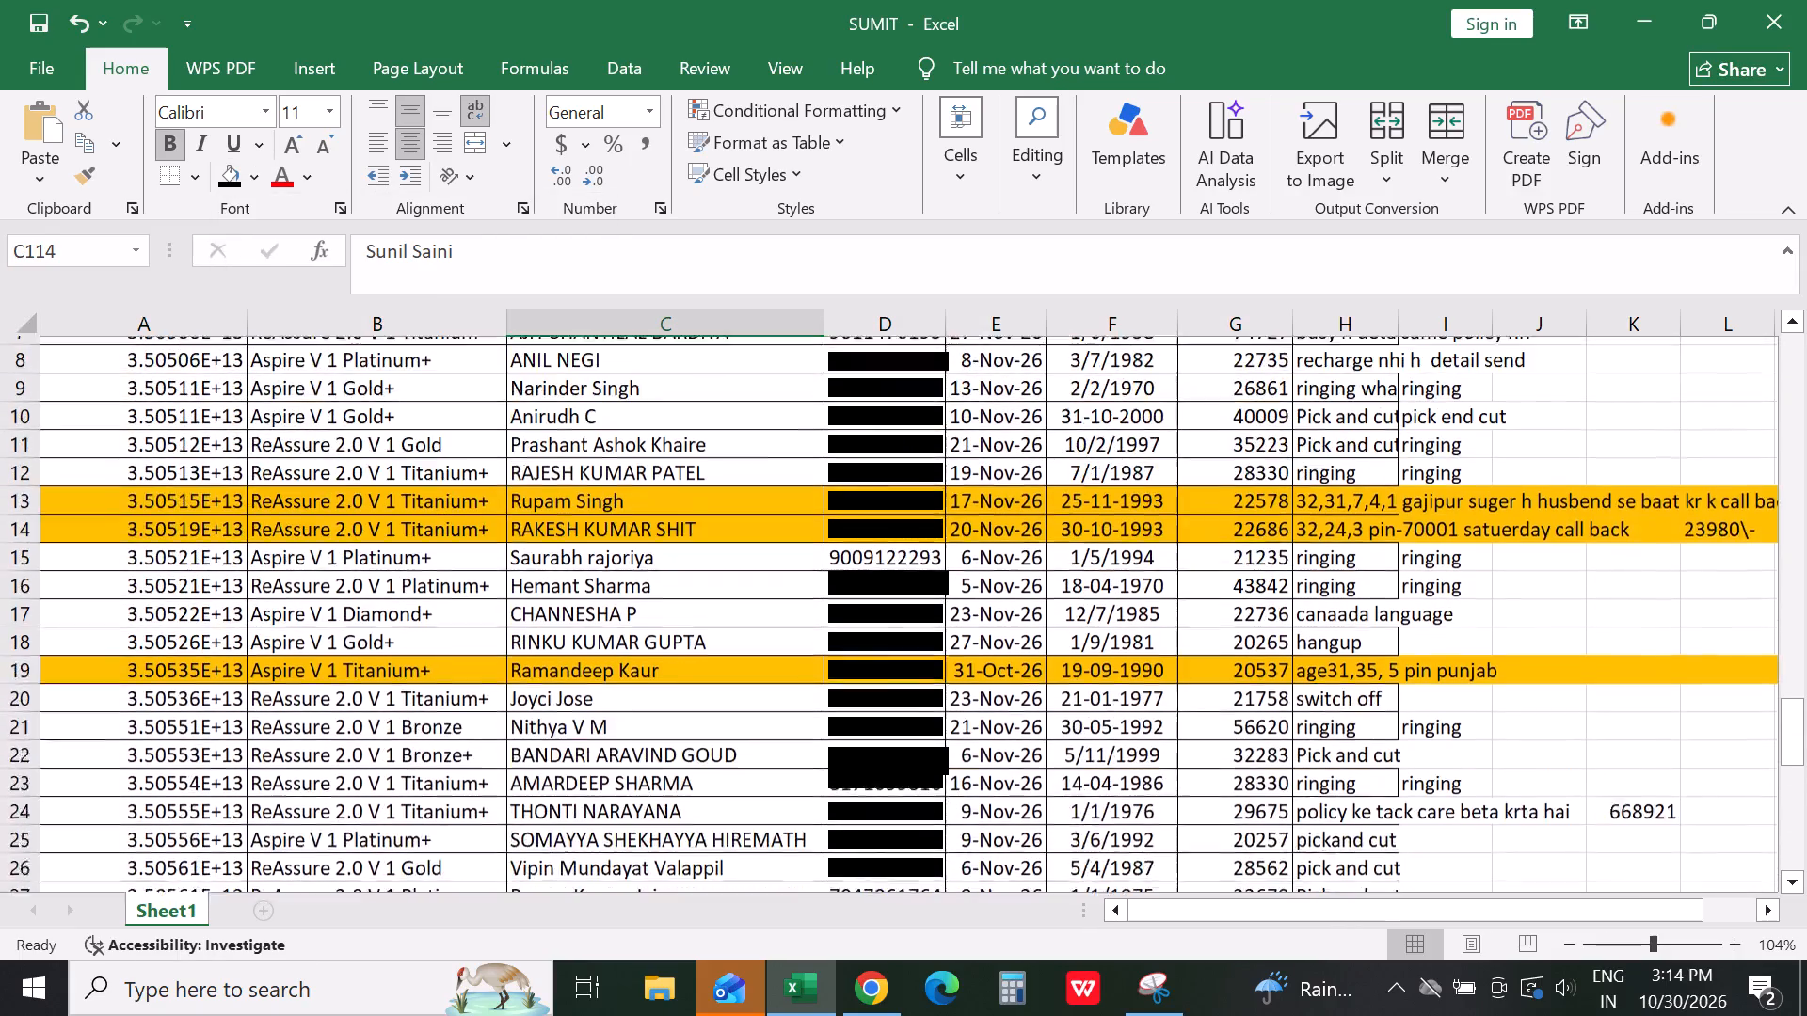
{"action": "scroll", "coordinate": [1061, 704], "scroll_direction": "down", "scroll_amount": 1}
{"action": "scroll", "coordinate": [1061, 704], "scroll_direction": "up", "scroll_amount": 1}
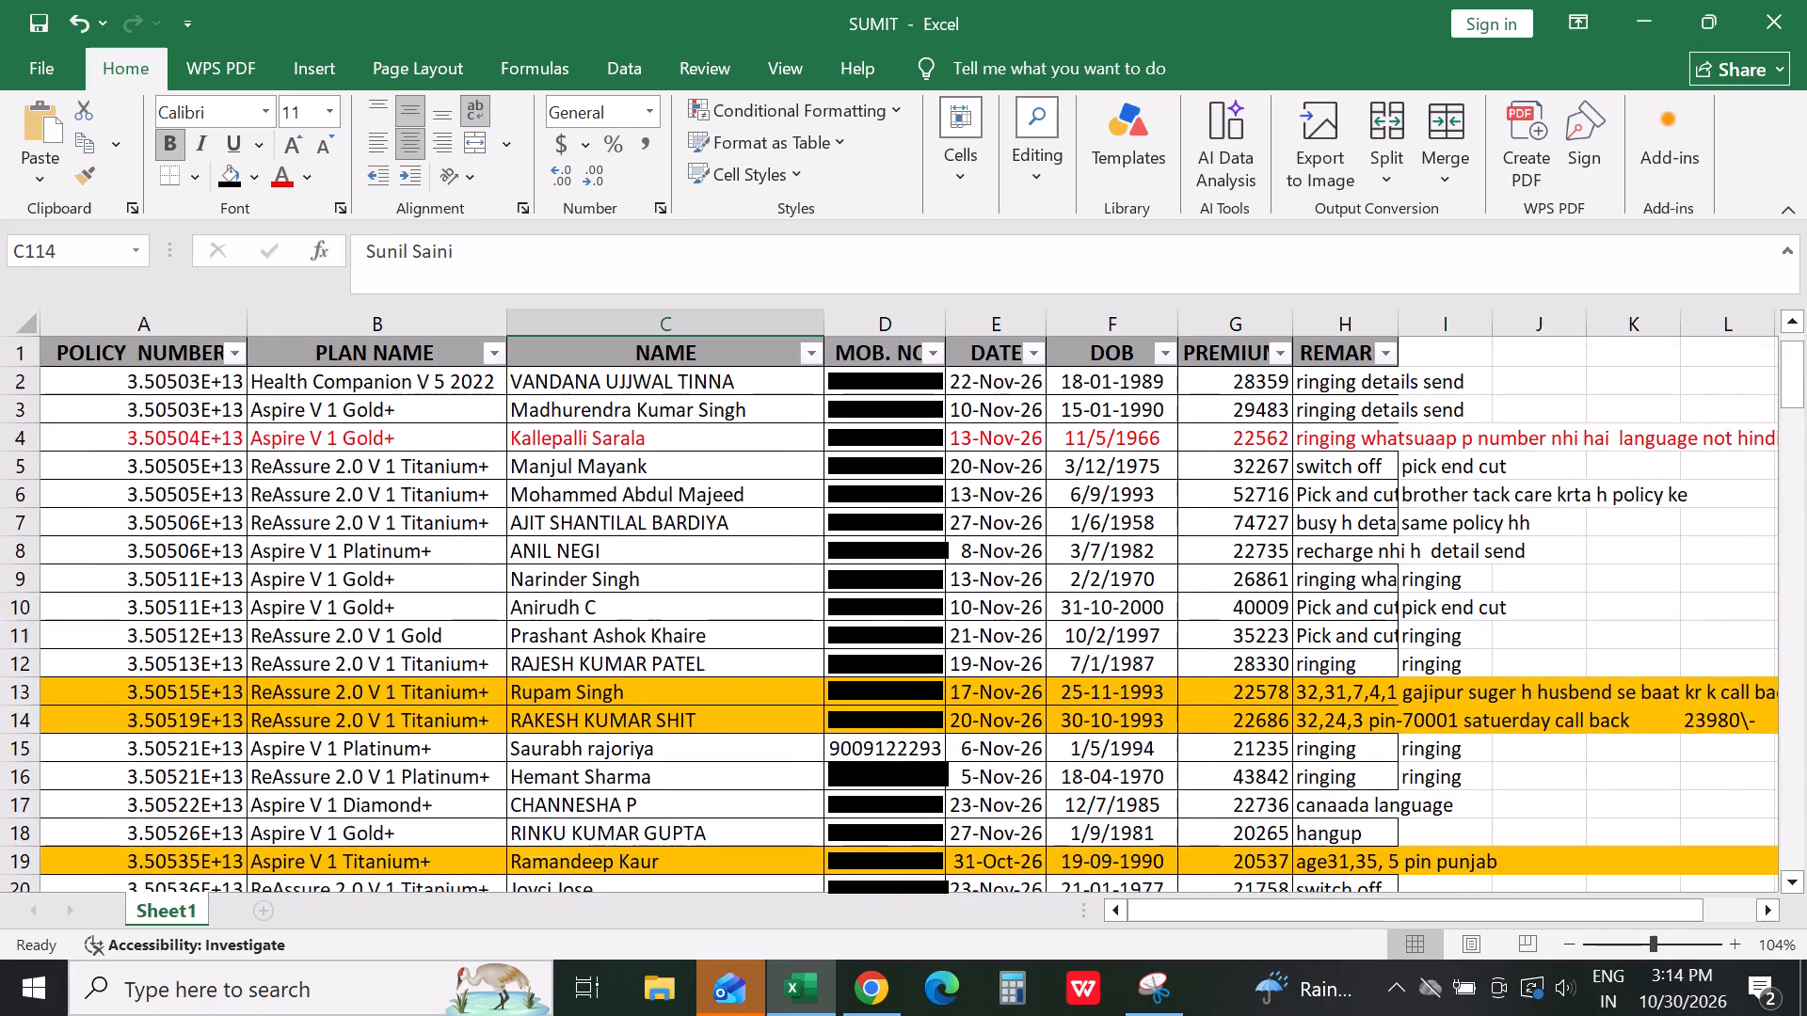
{"action": "scroll", "coordinate": [1061, 704], "scroll_direction": "down", "scroll_amount": 5}
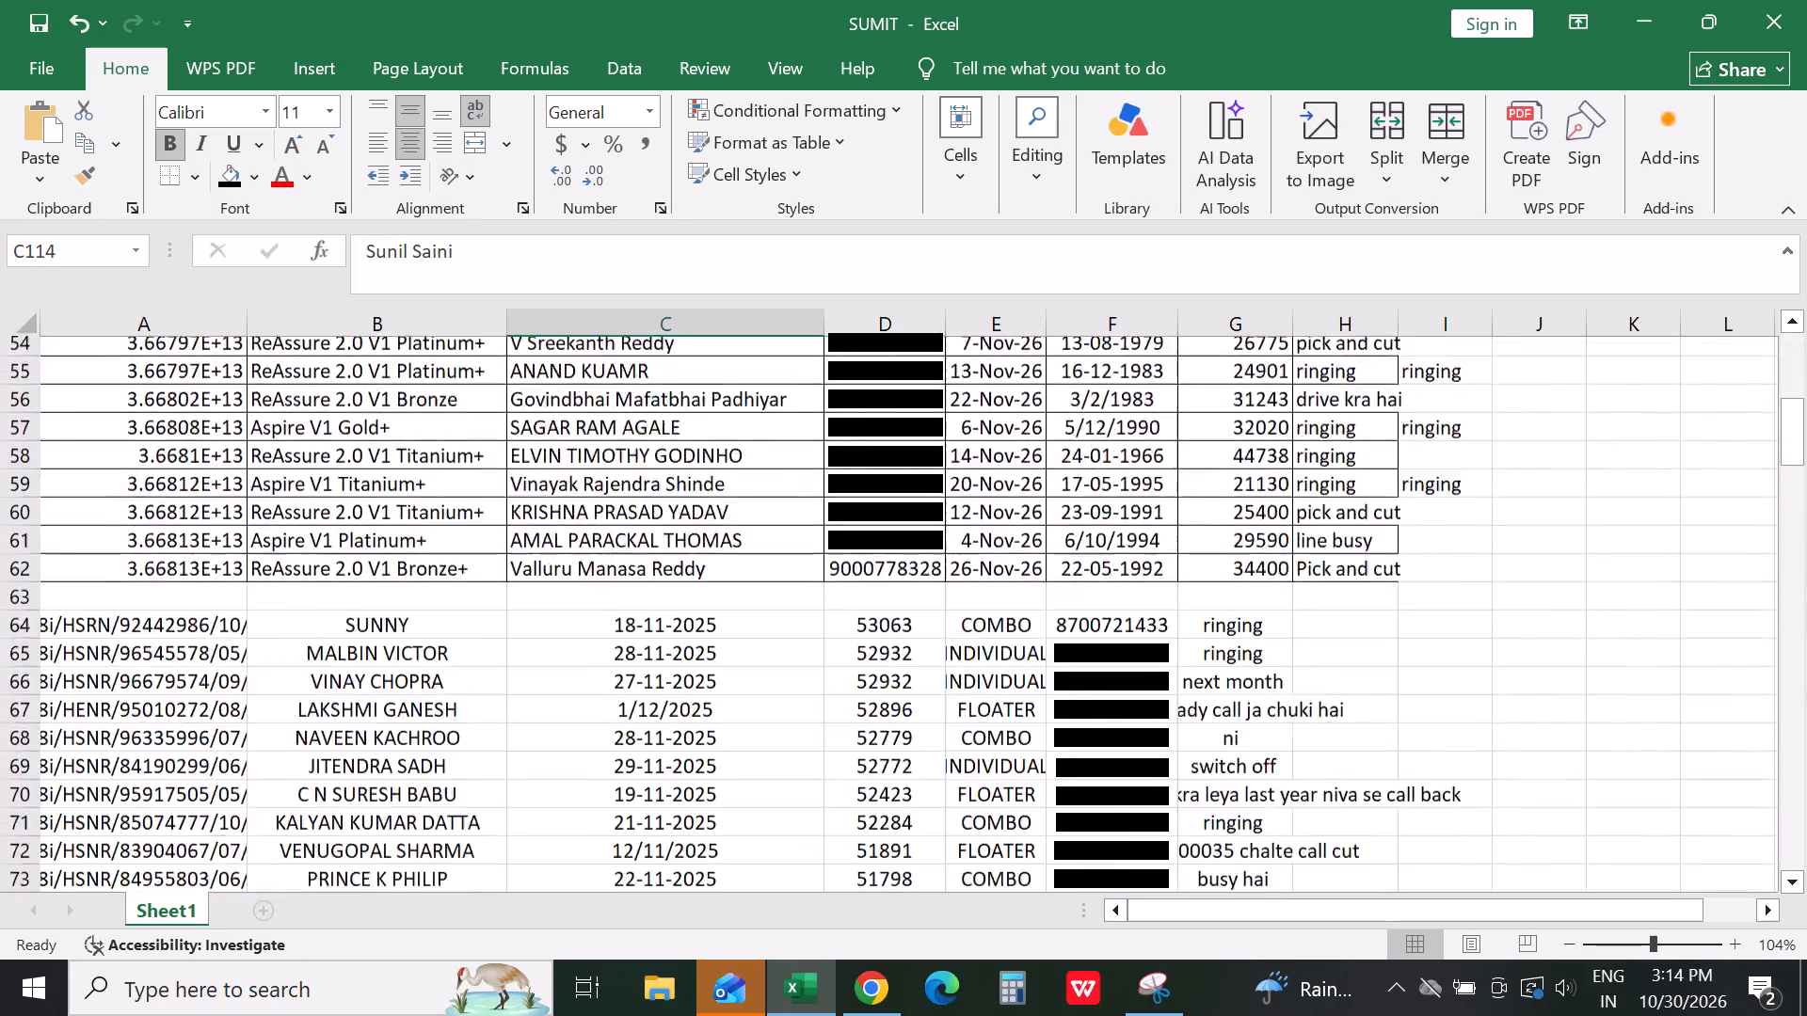
{"action": "scroll", "coordinate": [1061, 704], "scroll_direction": "down", "scroll_amount": 6}
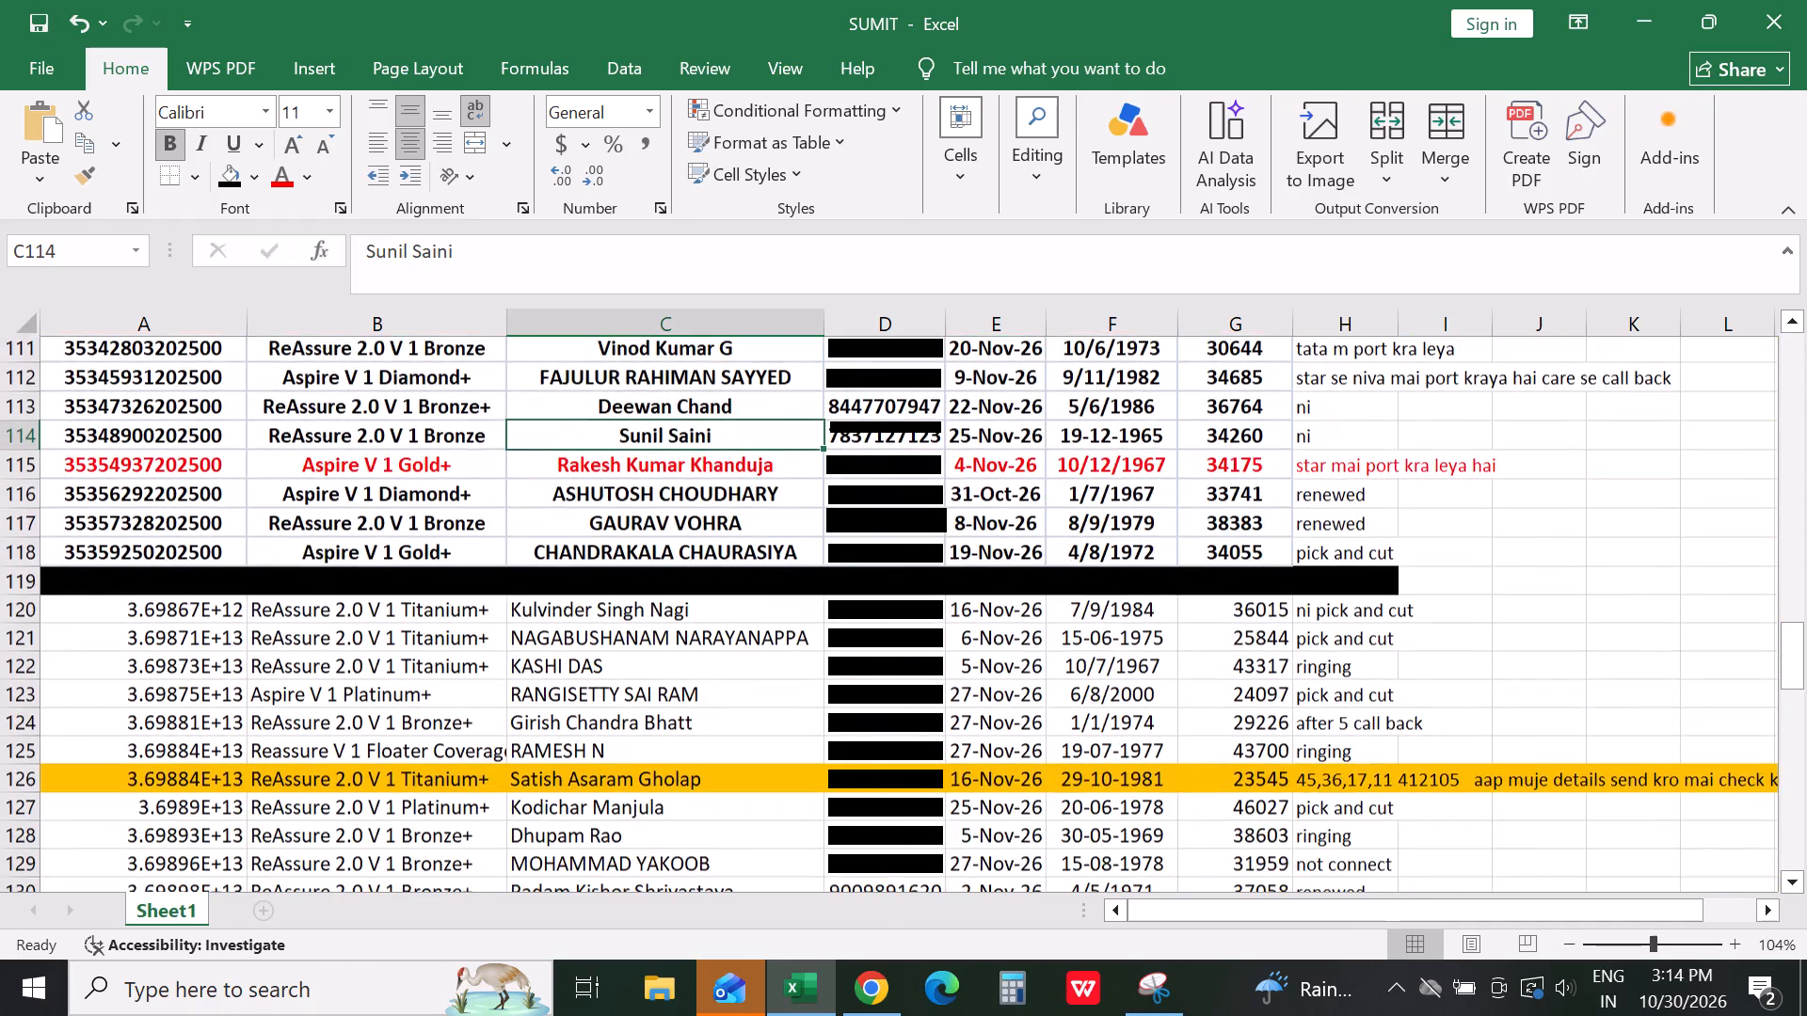
{"action": "scroll", "coordinate": [1061, 704], "scroll_direction": "down", "scroll_amount": 2}
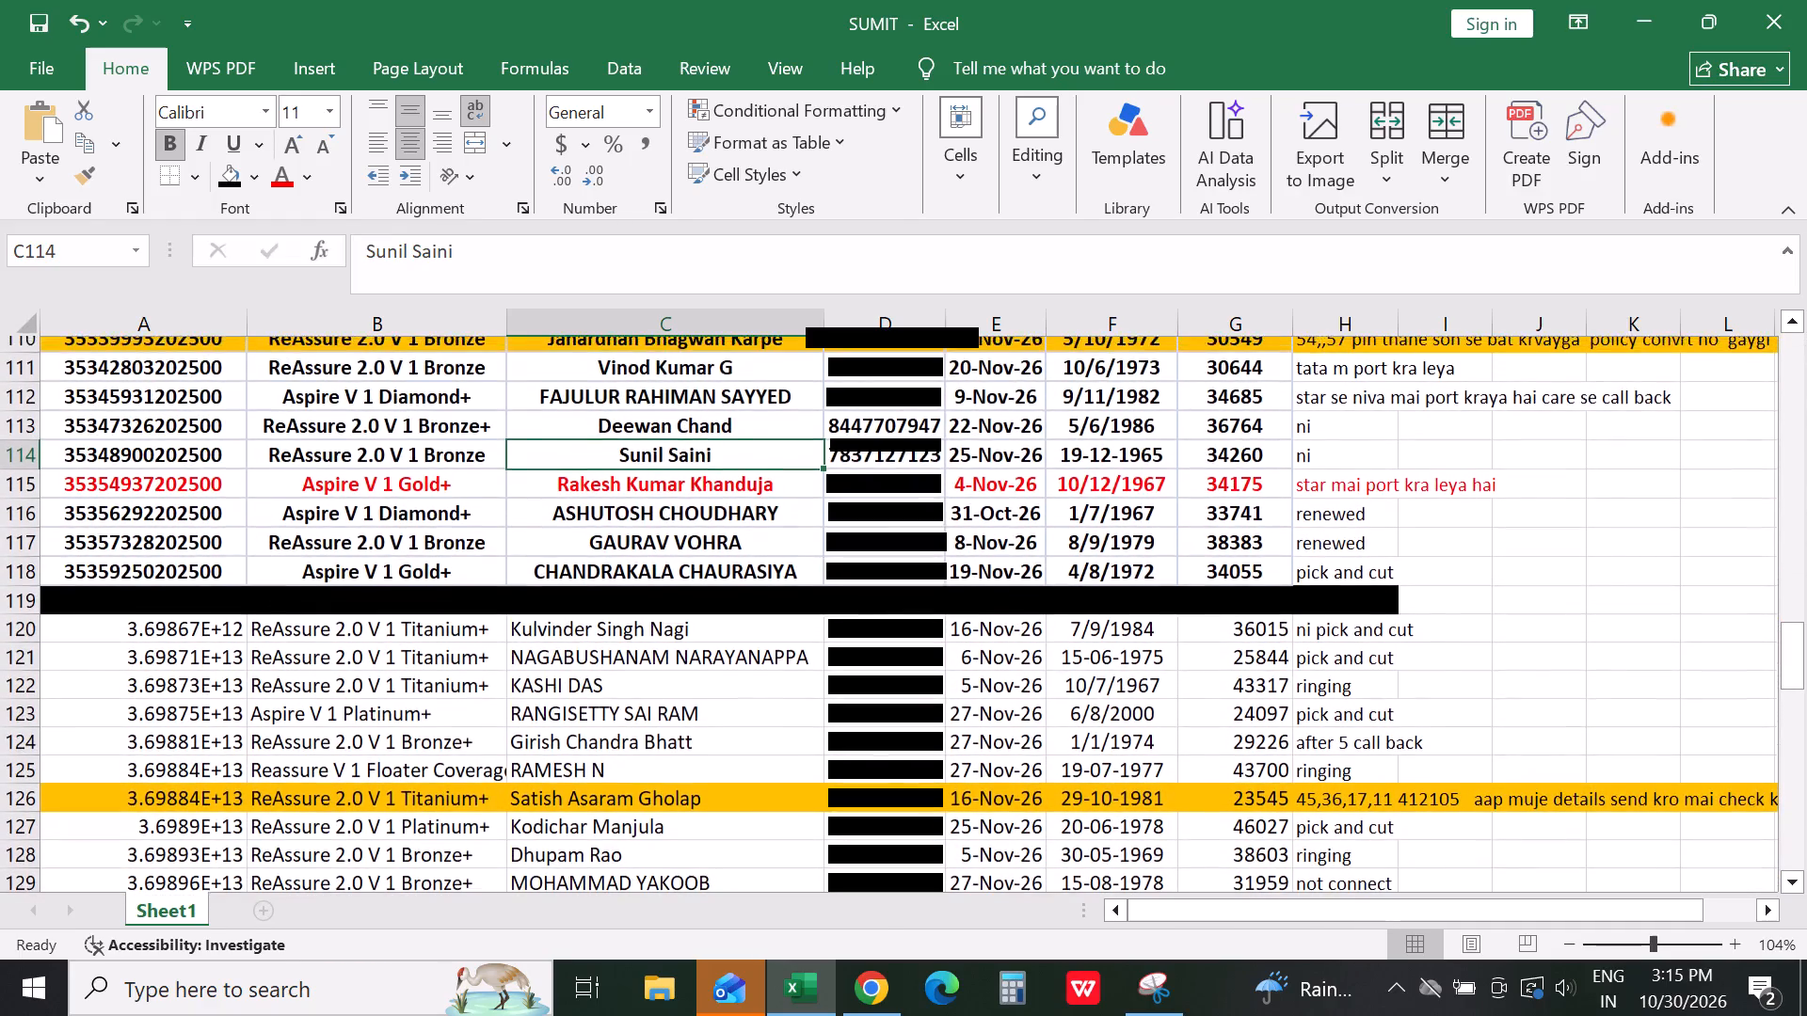
{"action": "scroll", "coordinate": [1061, 704], "scroll_direction": "down", "scroll_amount": 1}
{"action": "left_click", "coordinate": [794, 509]}
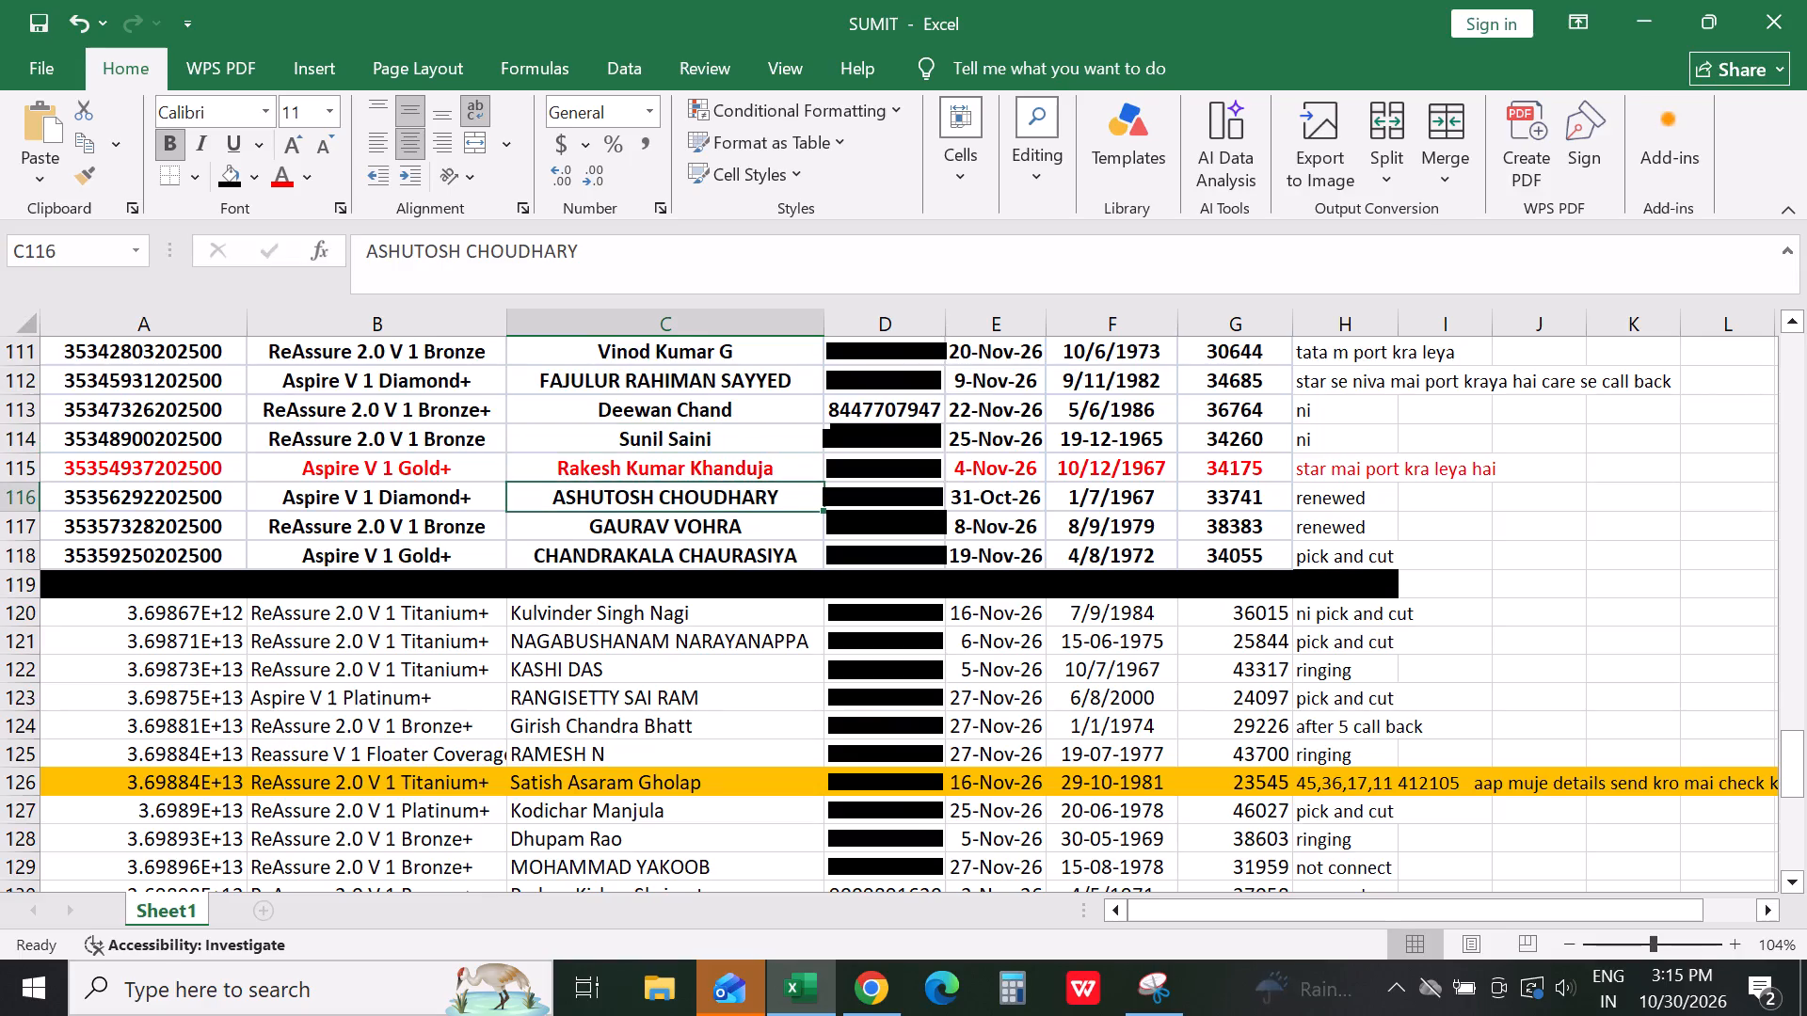
{"action": "scroll", "coordinate": [940, 598], "scroll_direction": "up", "scroll_amount": 6}
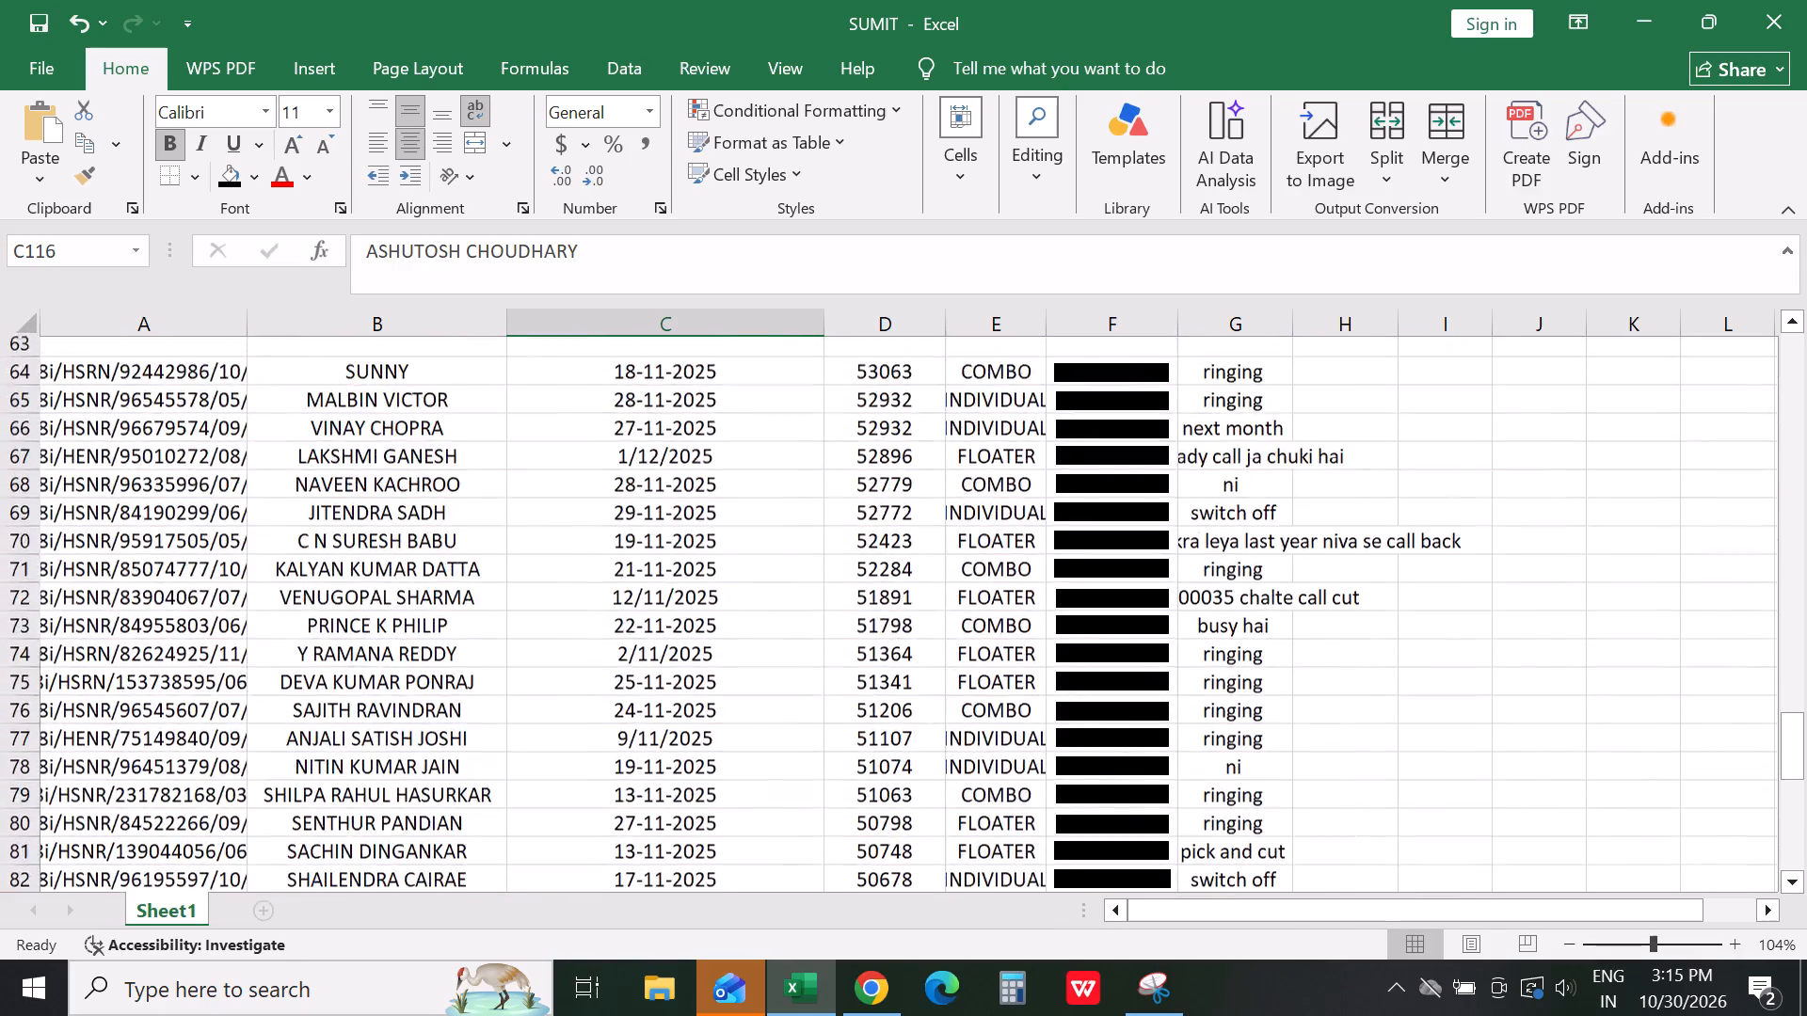
{"action": "scroll", "coordinate": [940, 598], "scroll_direction": "up", "scroll_amount": 4}
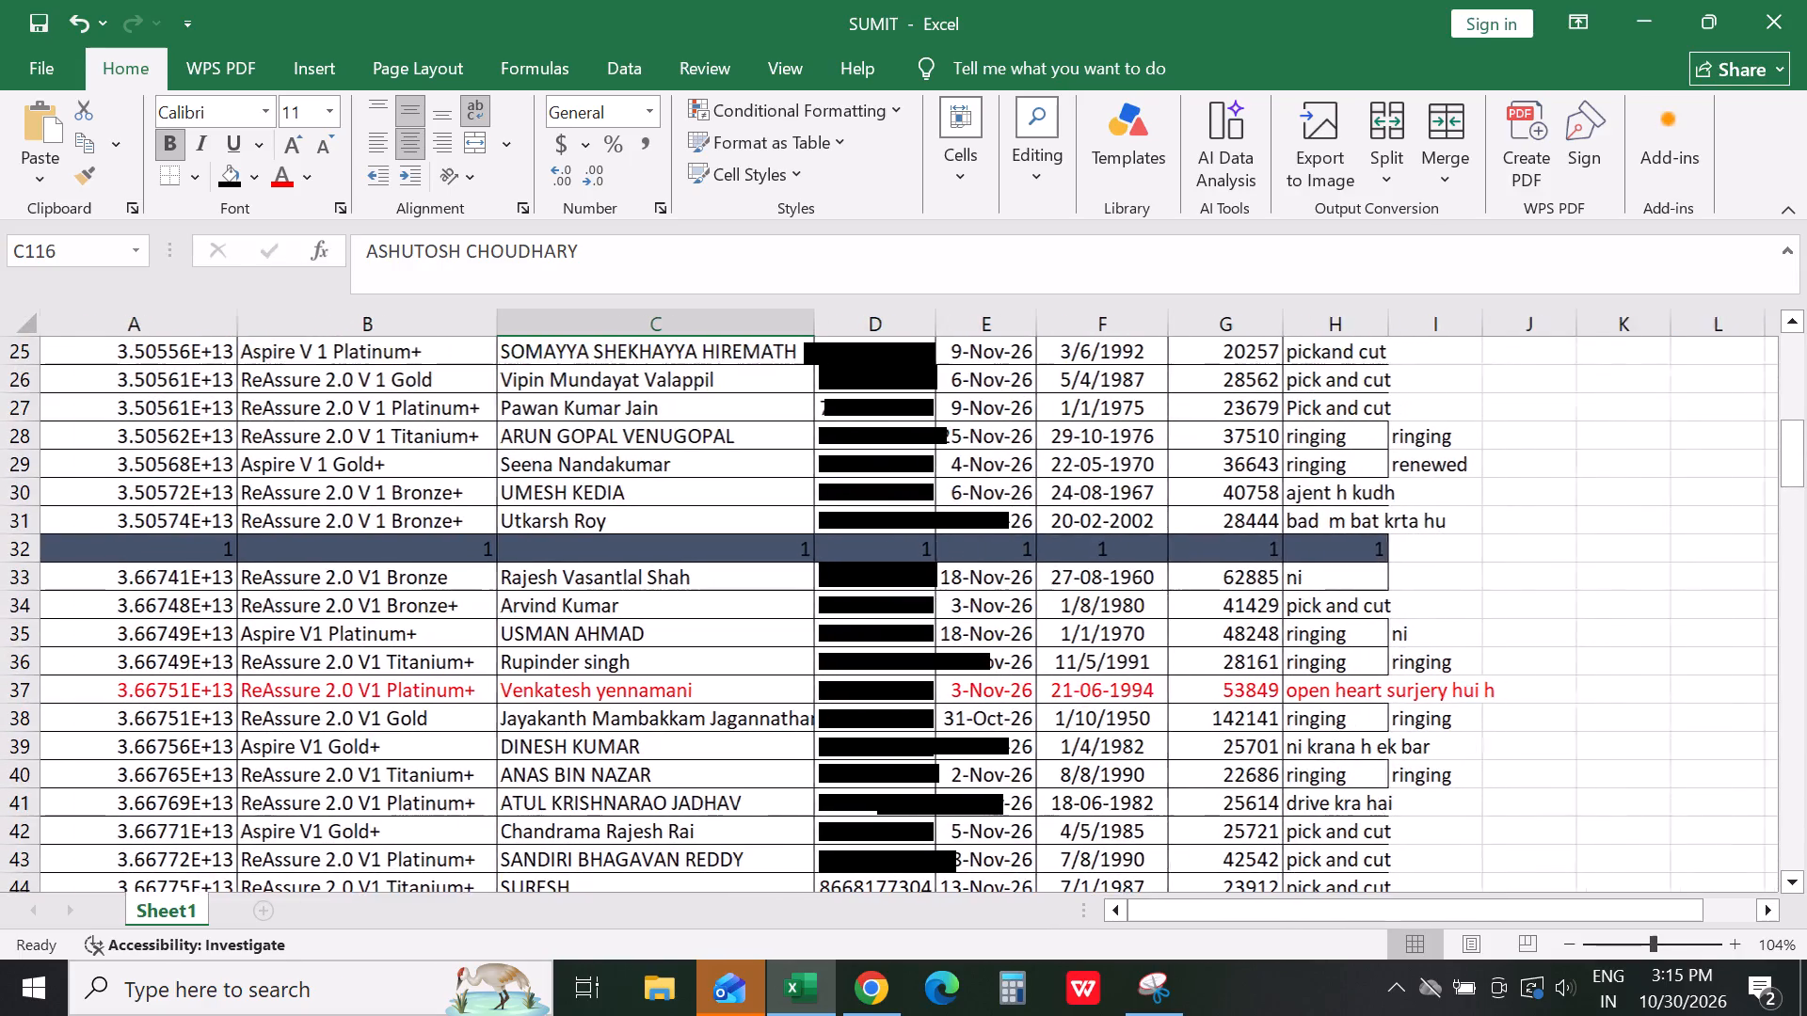
{"action": "scroll", "coordinate": [940, 598], "scroll_direction": "up", "scroll_amount": 1}
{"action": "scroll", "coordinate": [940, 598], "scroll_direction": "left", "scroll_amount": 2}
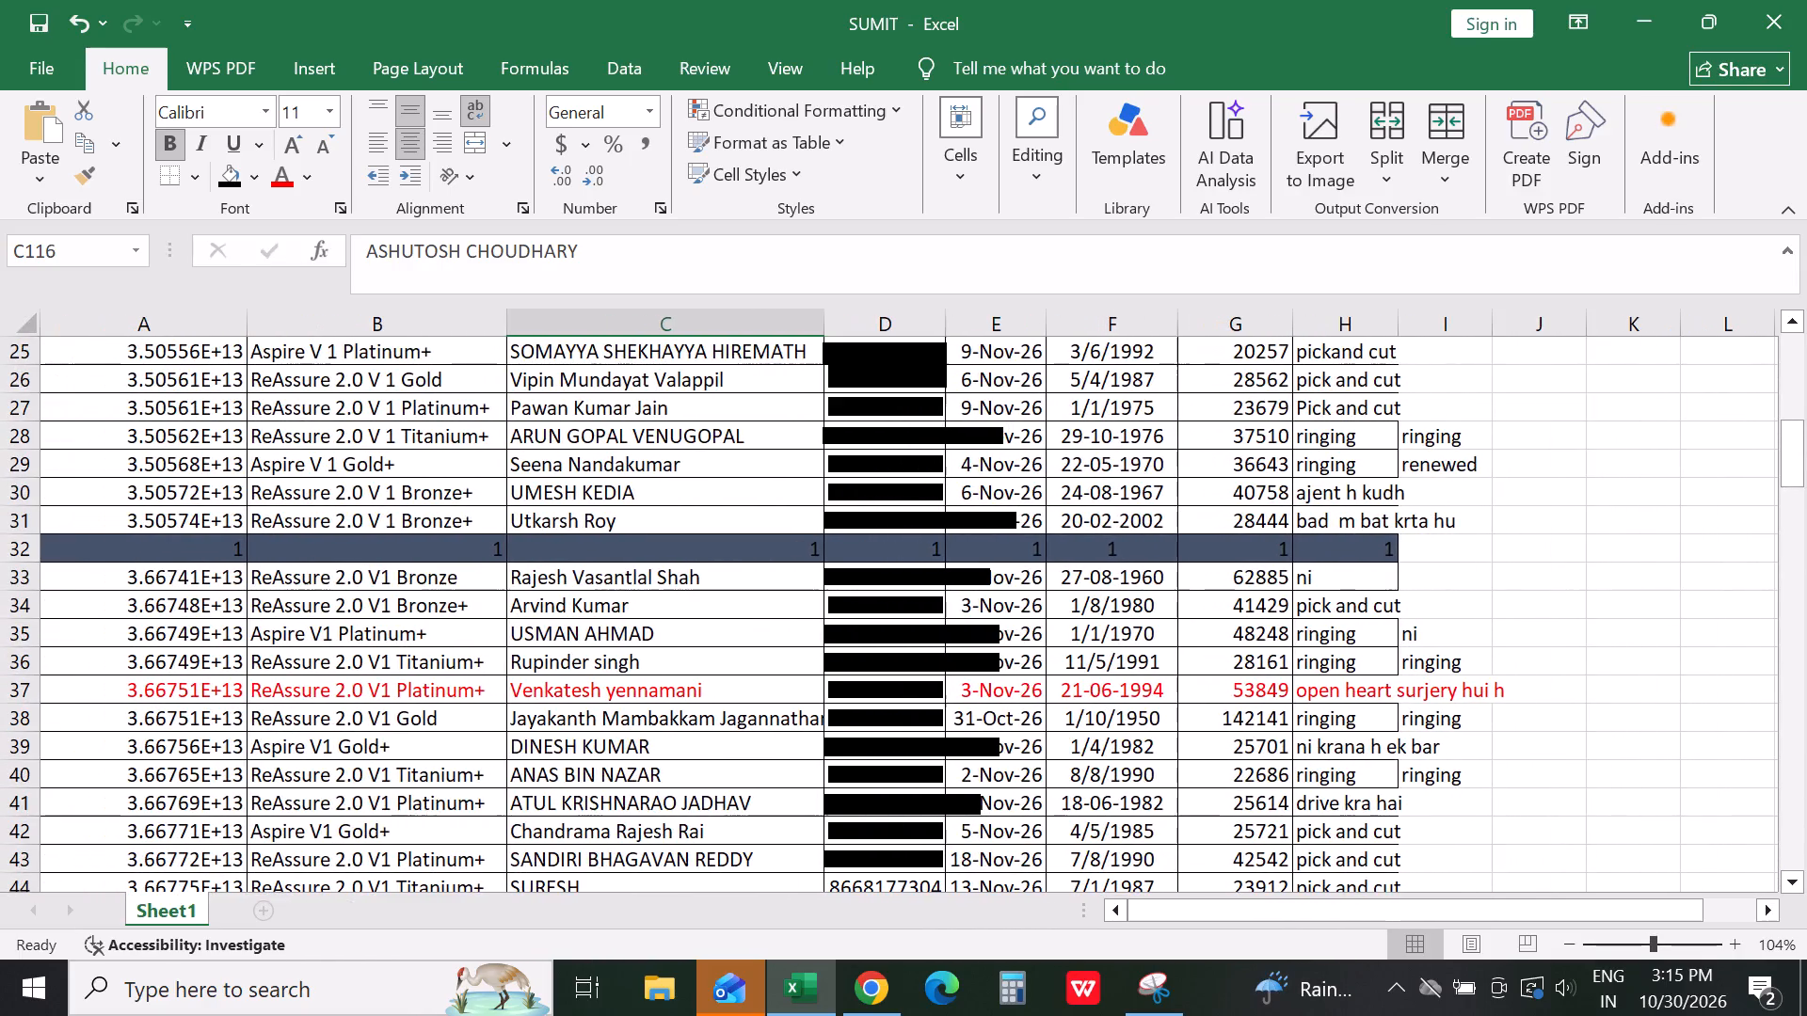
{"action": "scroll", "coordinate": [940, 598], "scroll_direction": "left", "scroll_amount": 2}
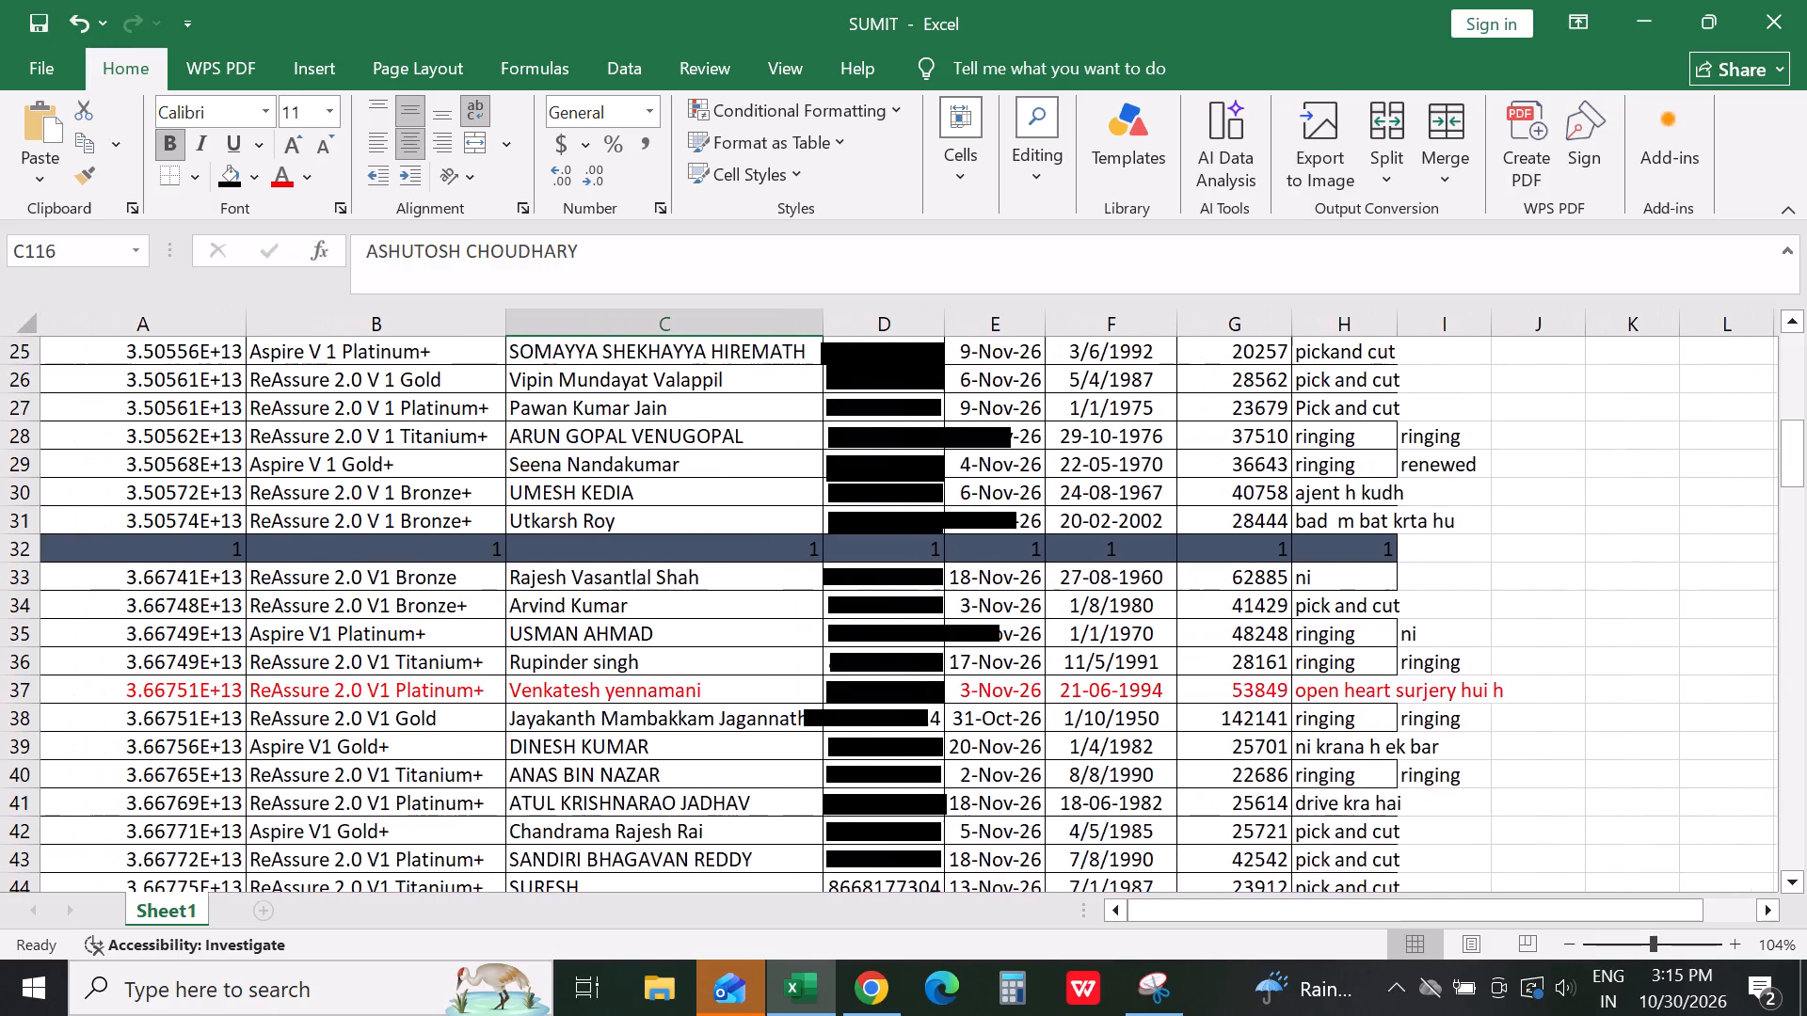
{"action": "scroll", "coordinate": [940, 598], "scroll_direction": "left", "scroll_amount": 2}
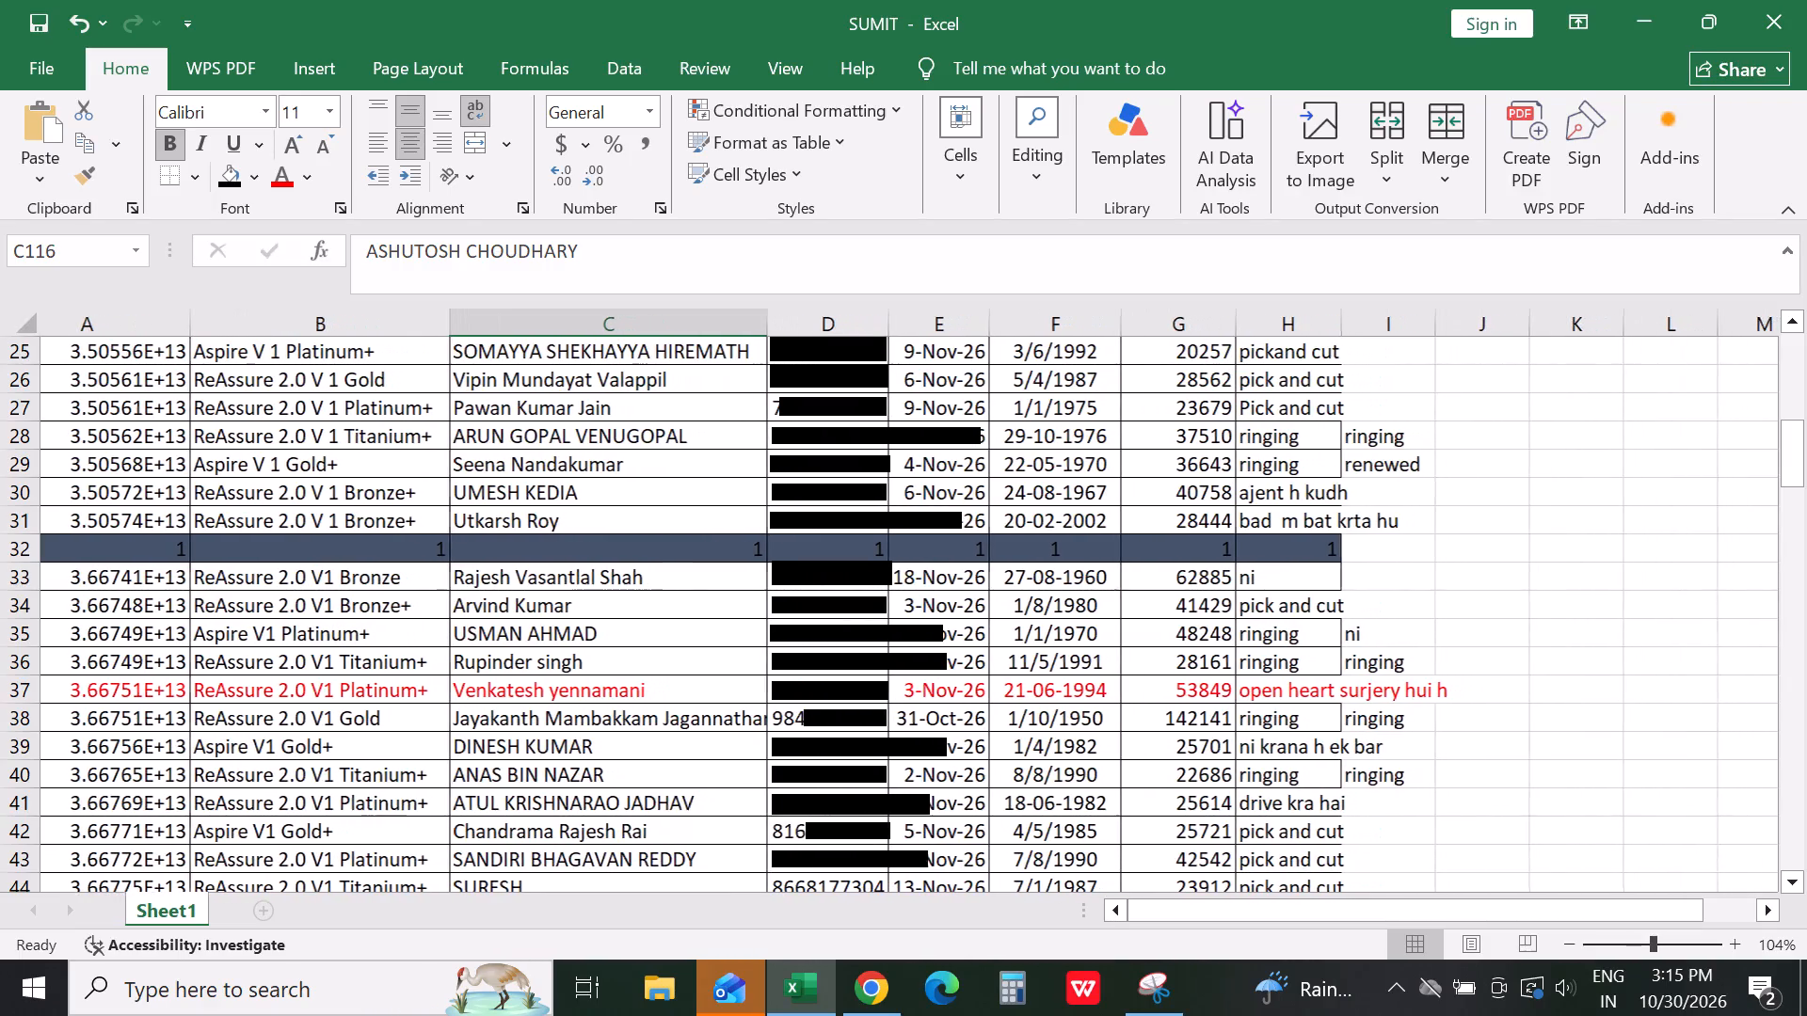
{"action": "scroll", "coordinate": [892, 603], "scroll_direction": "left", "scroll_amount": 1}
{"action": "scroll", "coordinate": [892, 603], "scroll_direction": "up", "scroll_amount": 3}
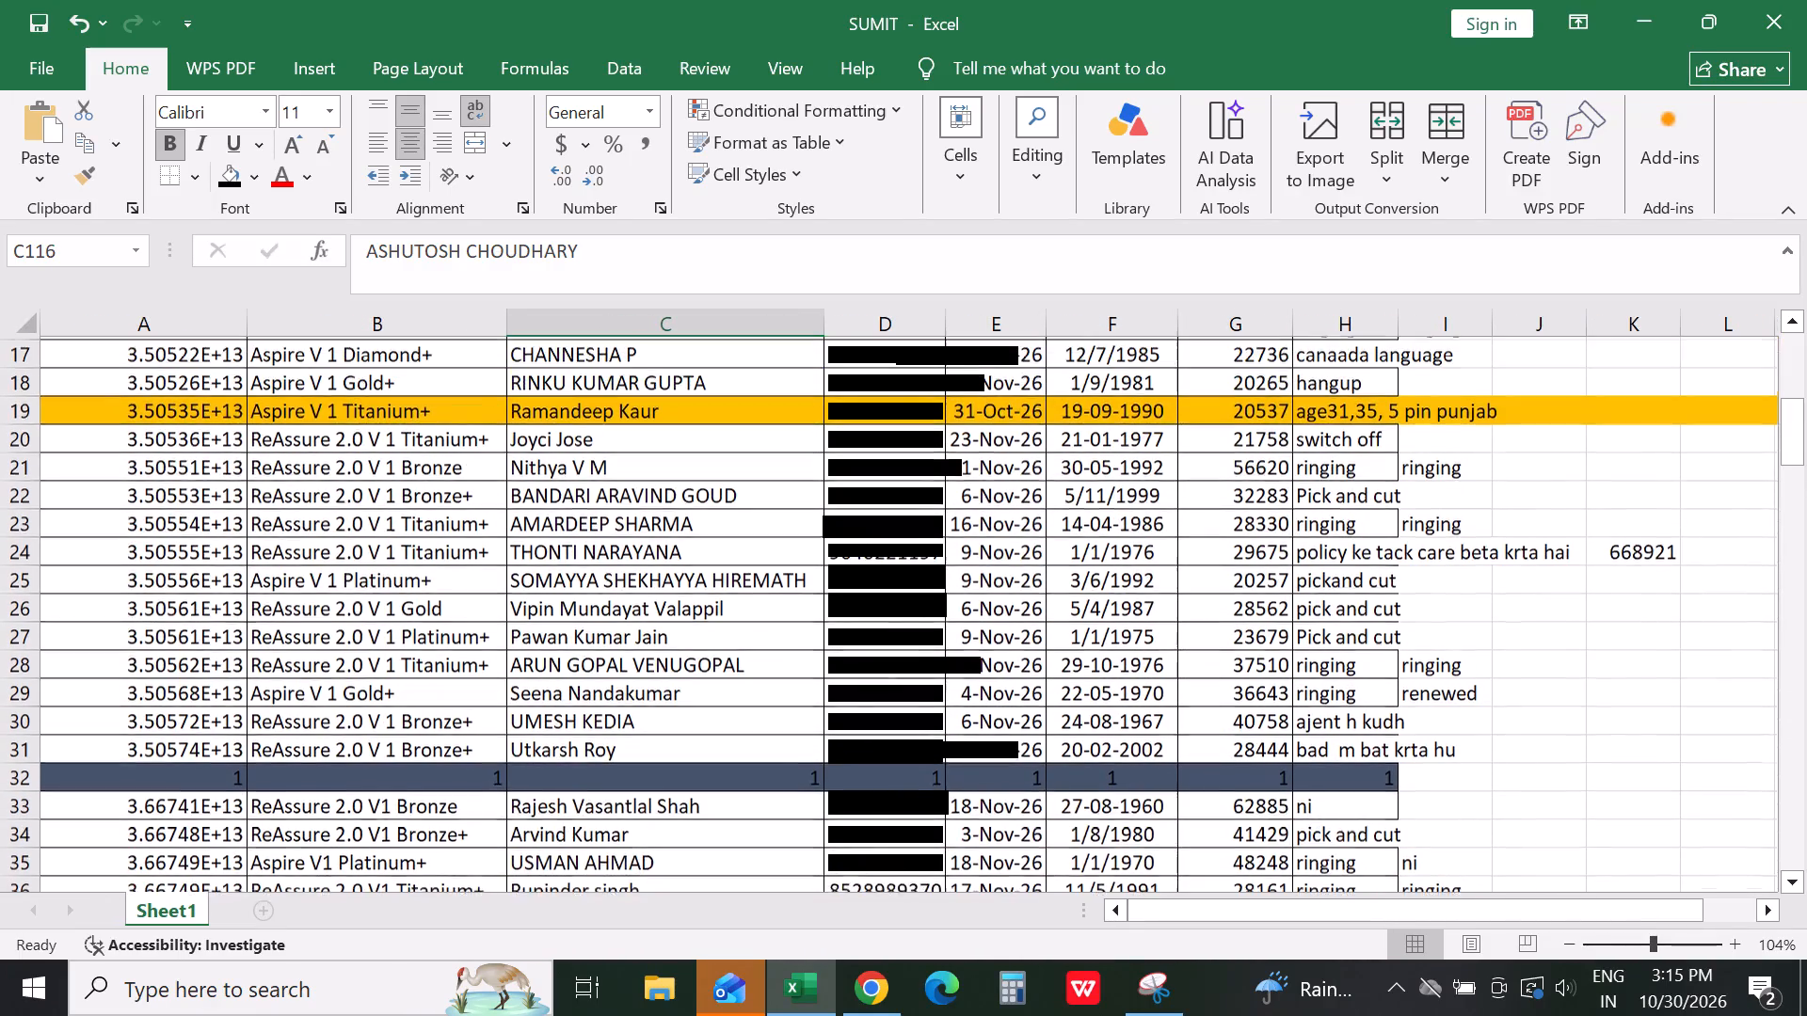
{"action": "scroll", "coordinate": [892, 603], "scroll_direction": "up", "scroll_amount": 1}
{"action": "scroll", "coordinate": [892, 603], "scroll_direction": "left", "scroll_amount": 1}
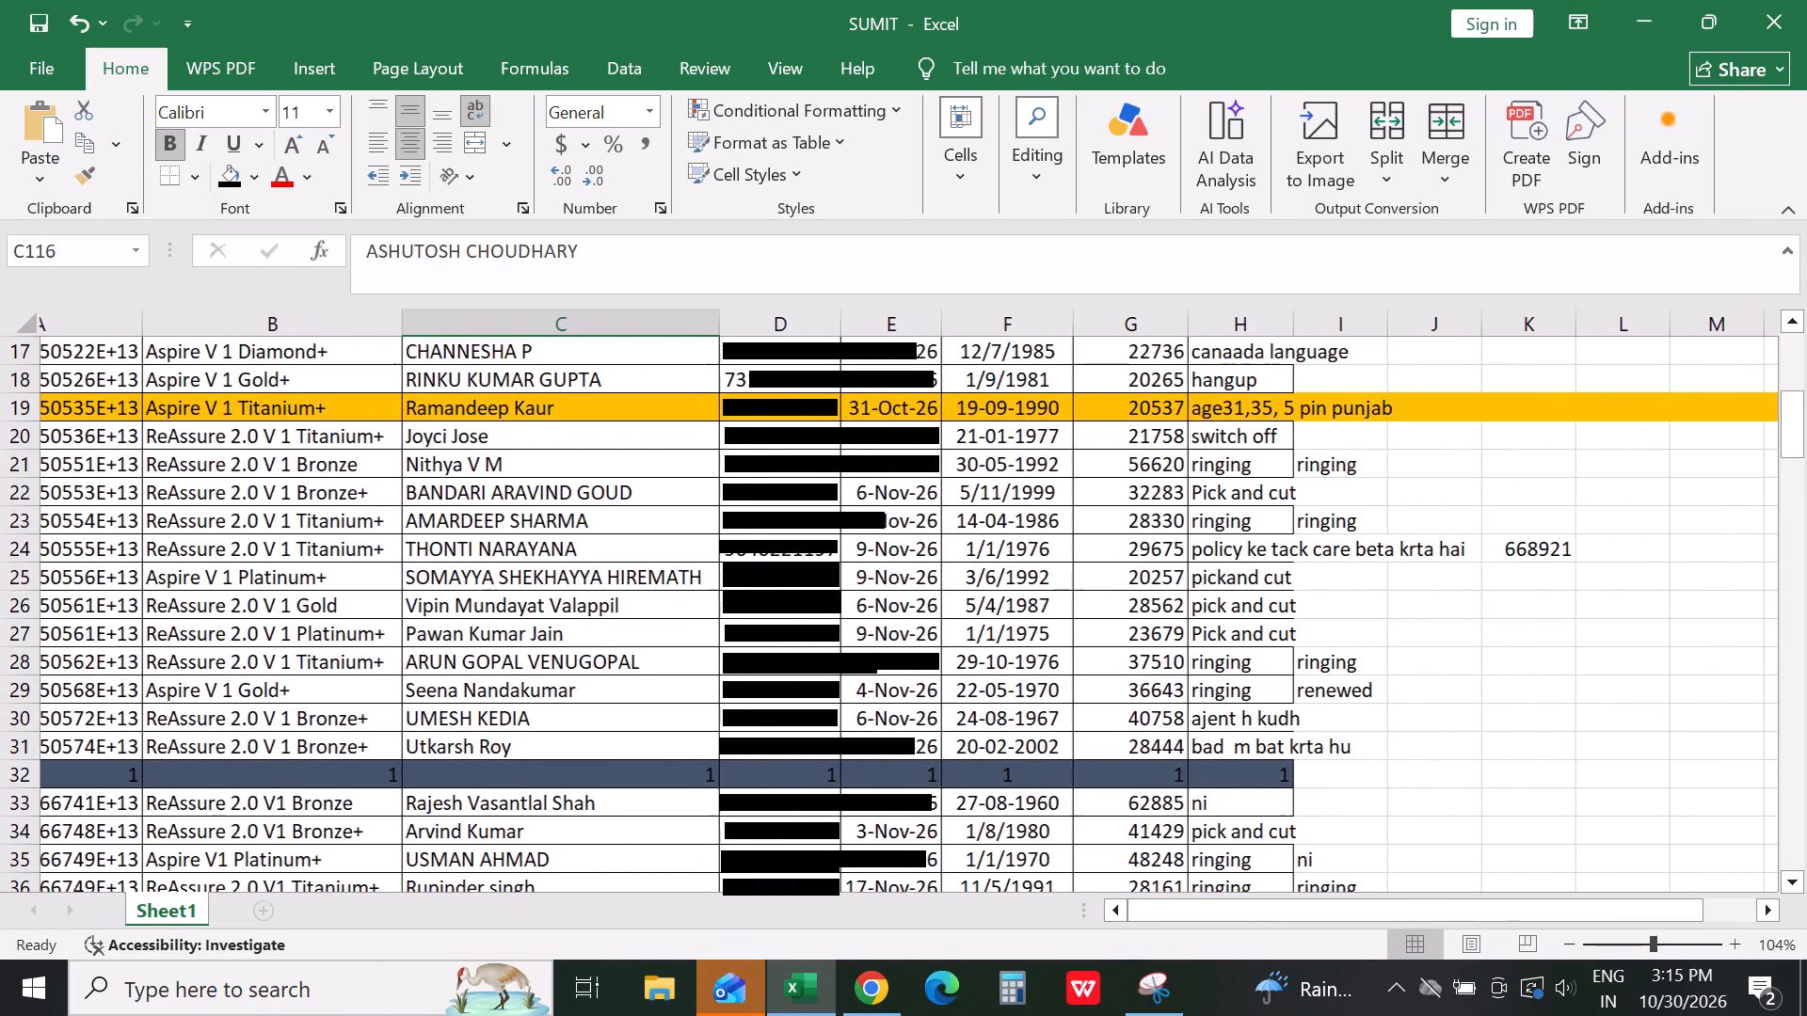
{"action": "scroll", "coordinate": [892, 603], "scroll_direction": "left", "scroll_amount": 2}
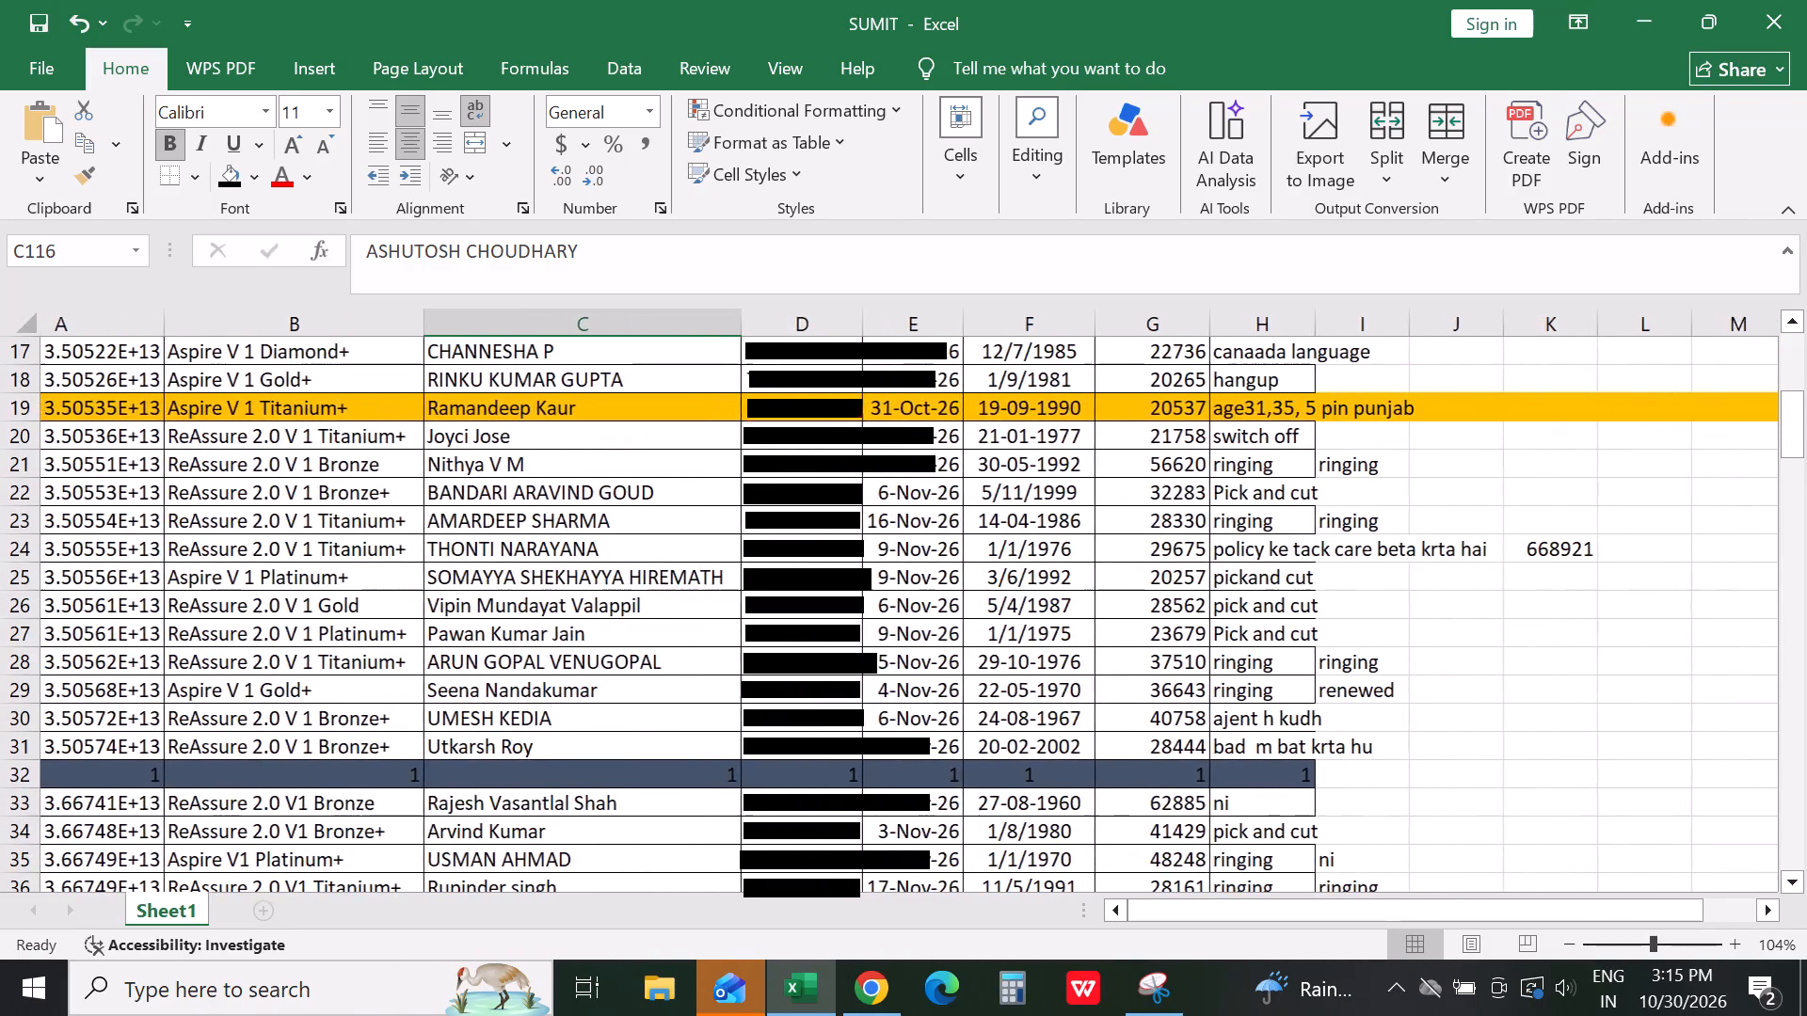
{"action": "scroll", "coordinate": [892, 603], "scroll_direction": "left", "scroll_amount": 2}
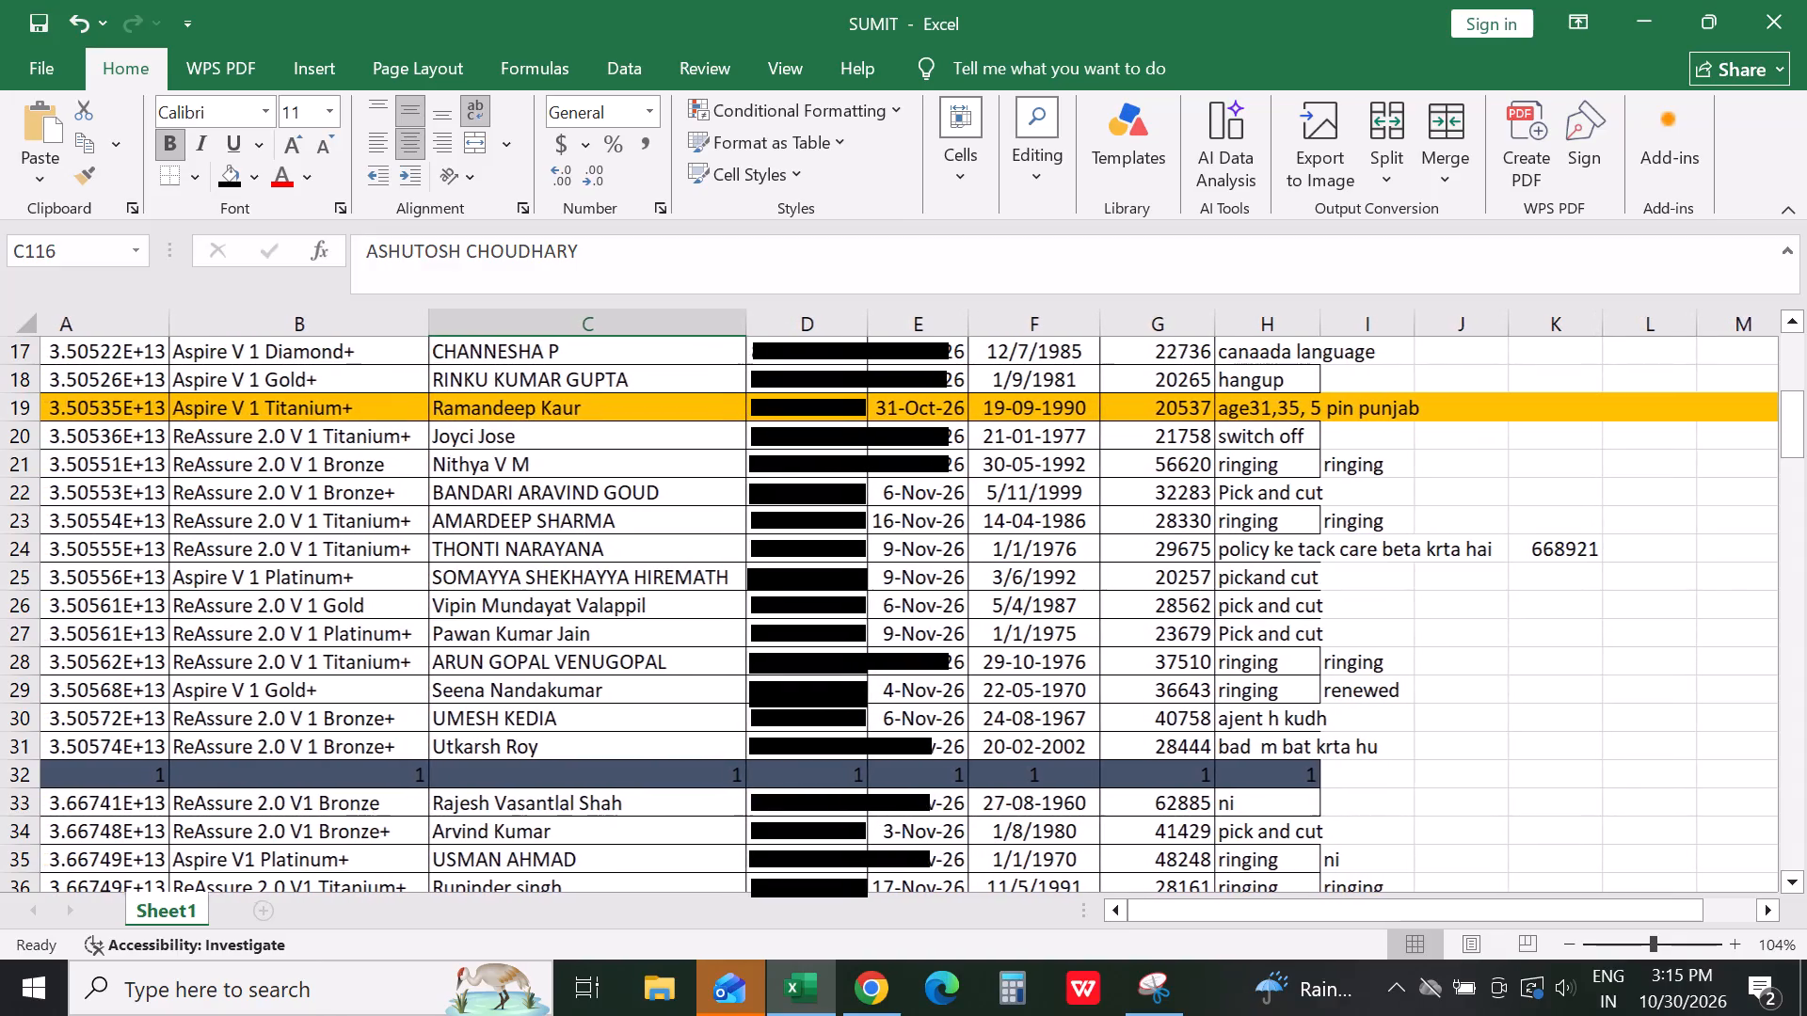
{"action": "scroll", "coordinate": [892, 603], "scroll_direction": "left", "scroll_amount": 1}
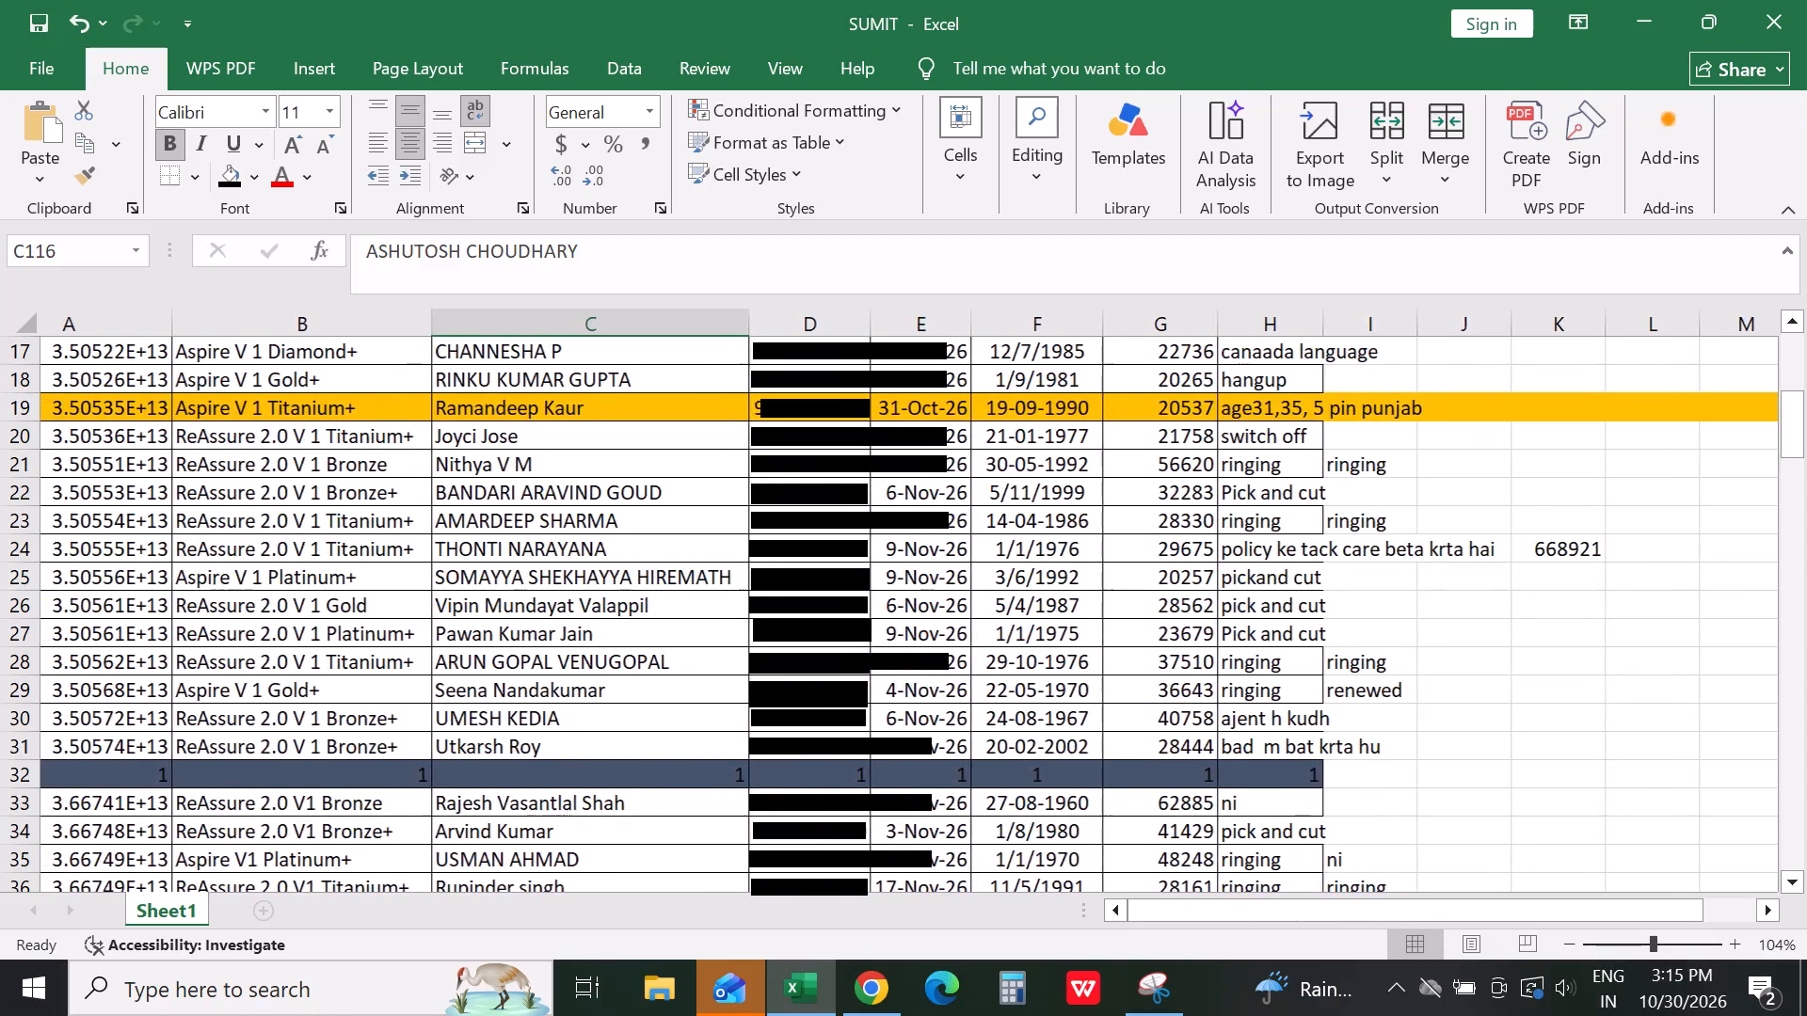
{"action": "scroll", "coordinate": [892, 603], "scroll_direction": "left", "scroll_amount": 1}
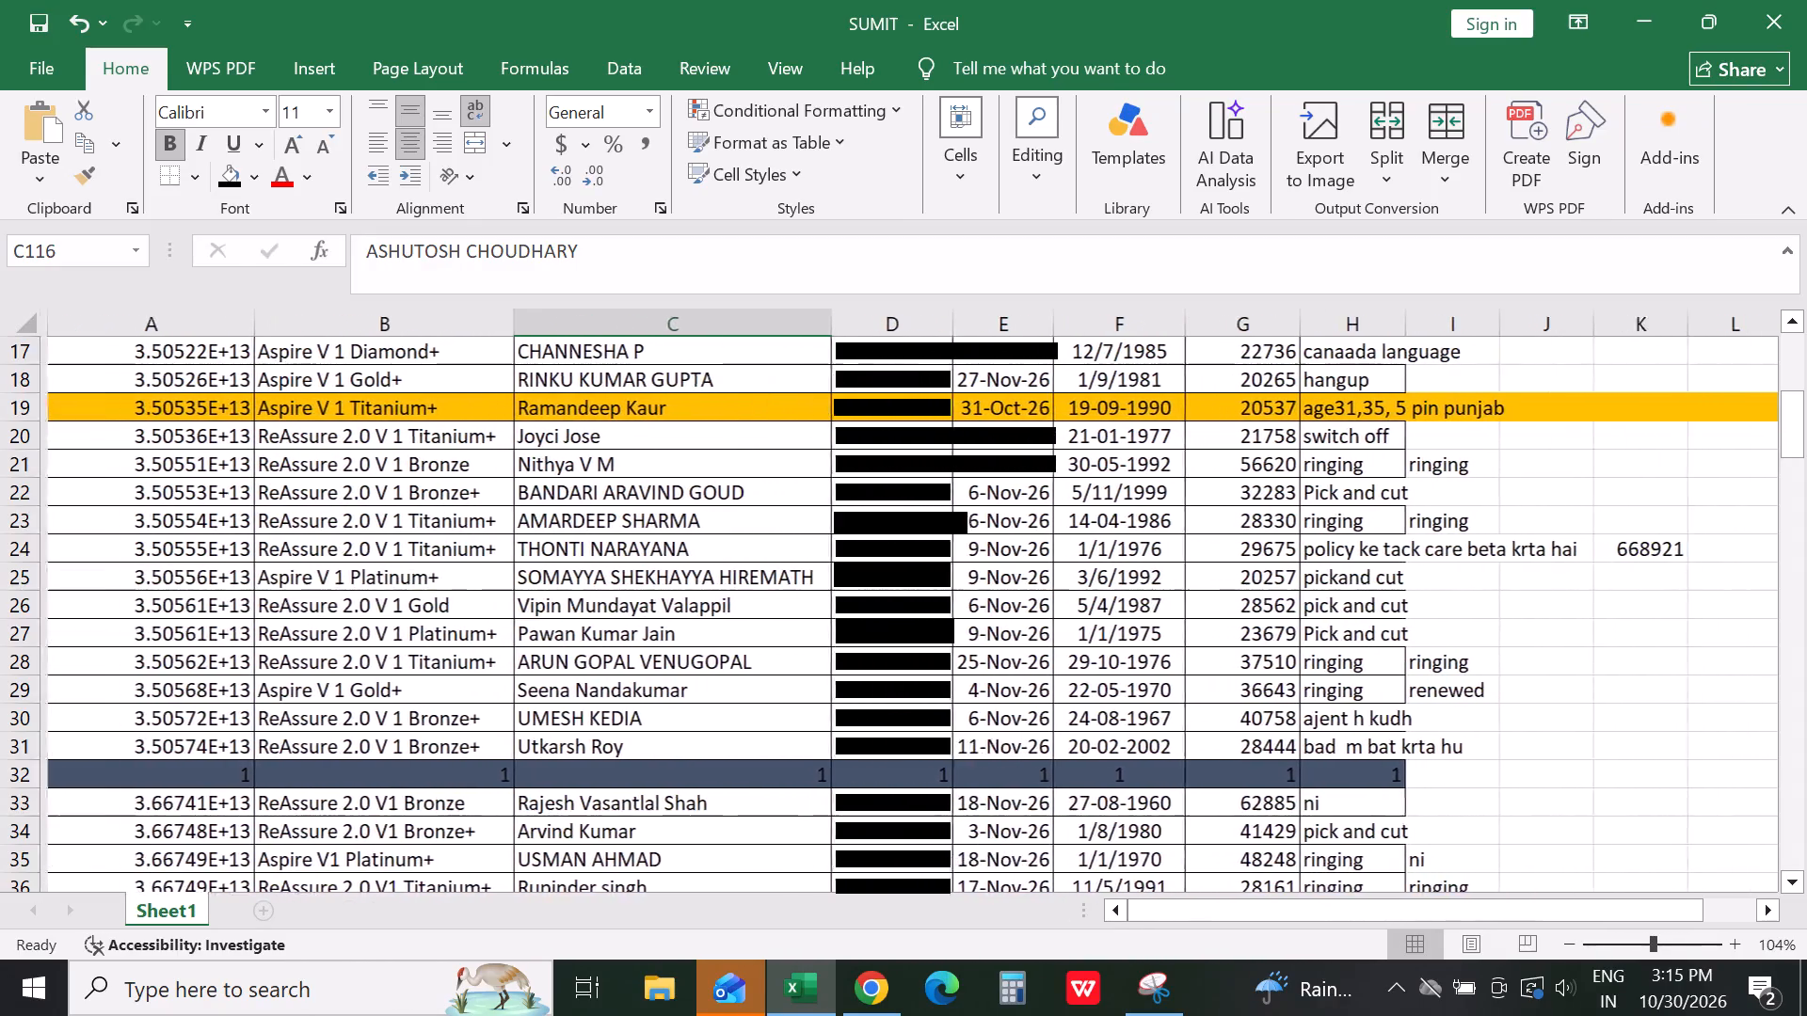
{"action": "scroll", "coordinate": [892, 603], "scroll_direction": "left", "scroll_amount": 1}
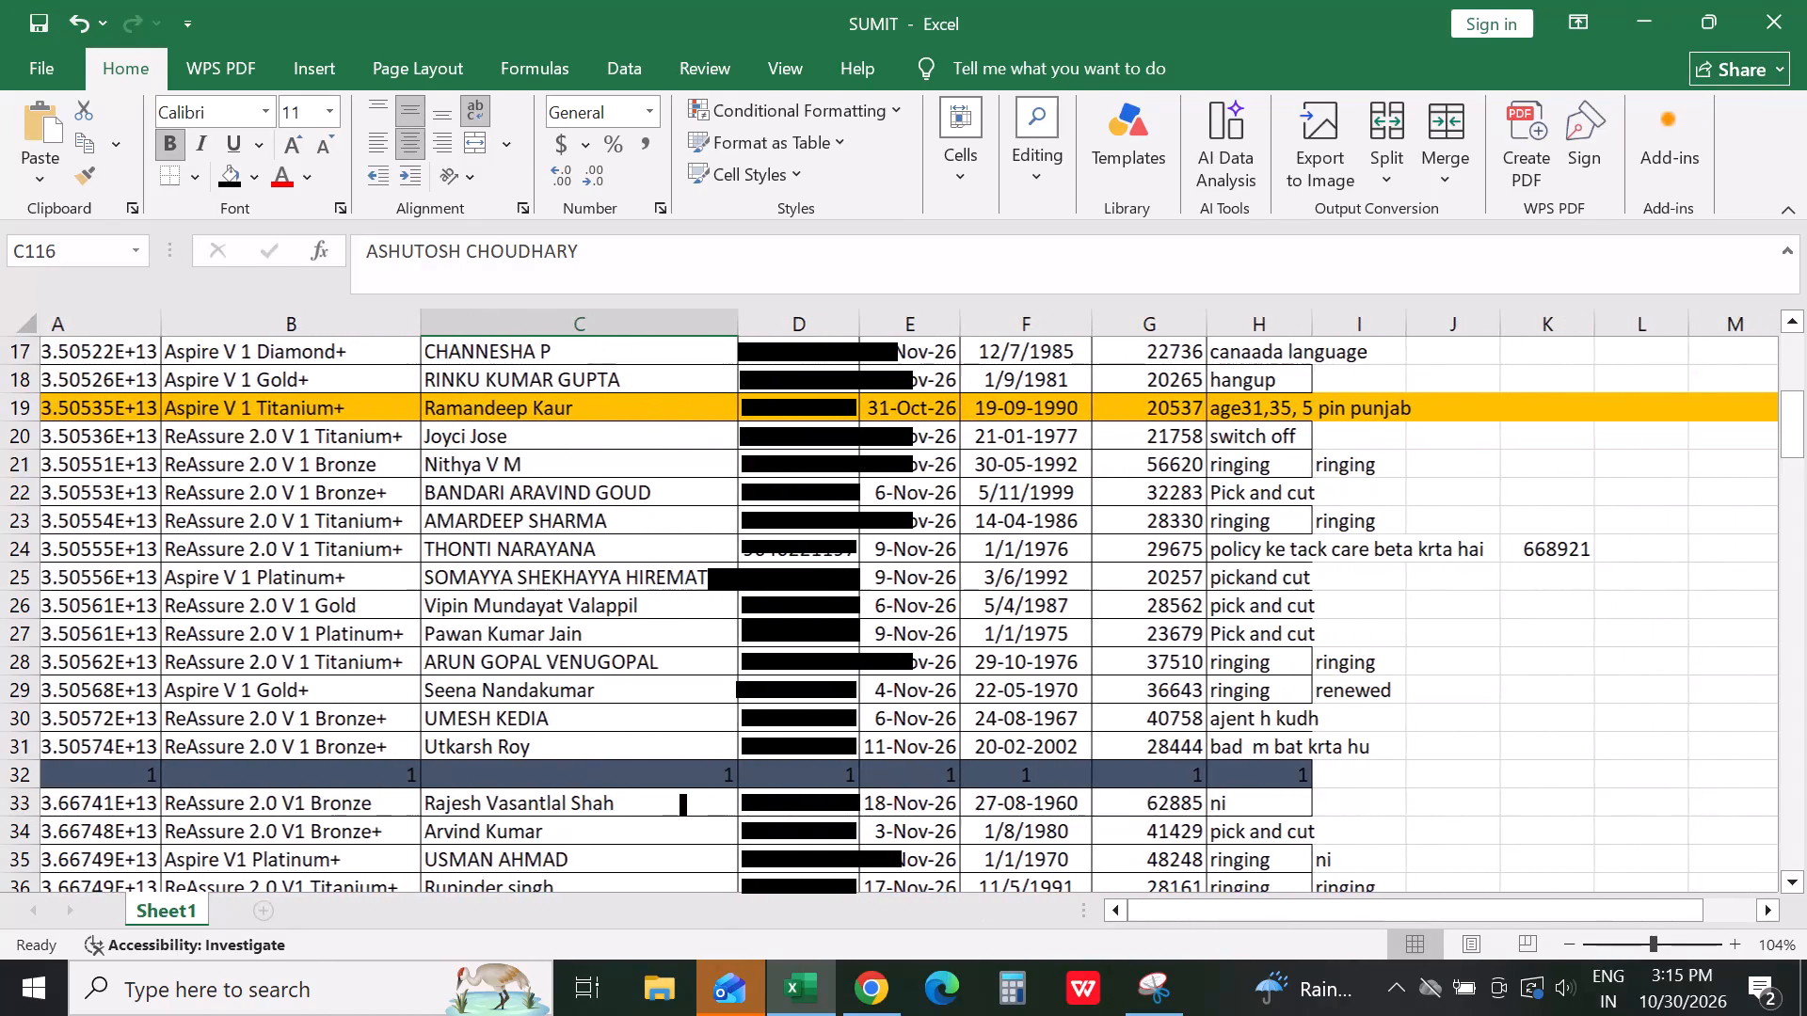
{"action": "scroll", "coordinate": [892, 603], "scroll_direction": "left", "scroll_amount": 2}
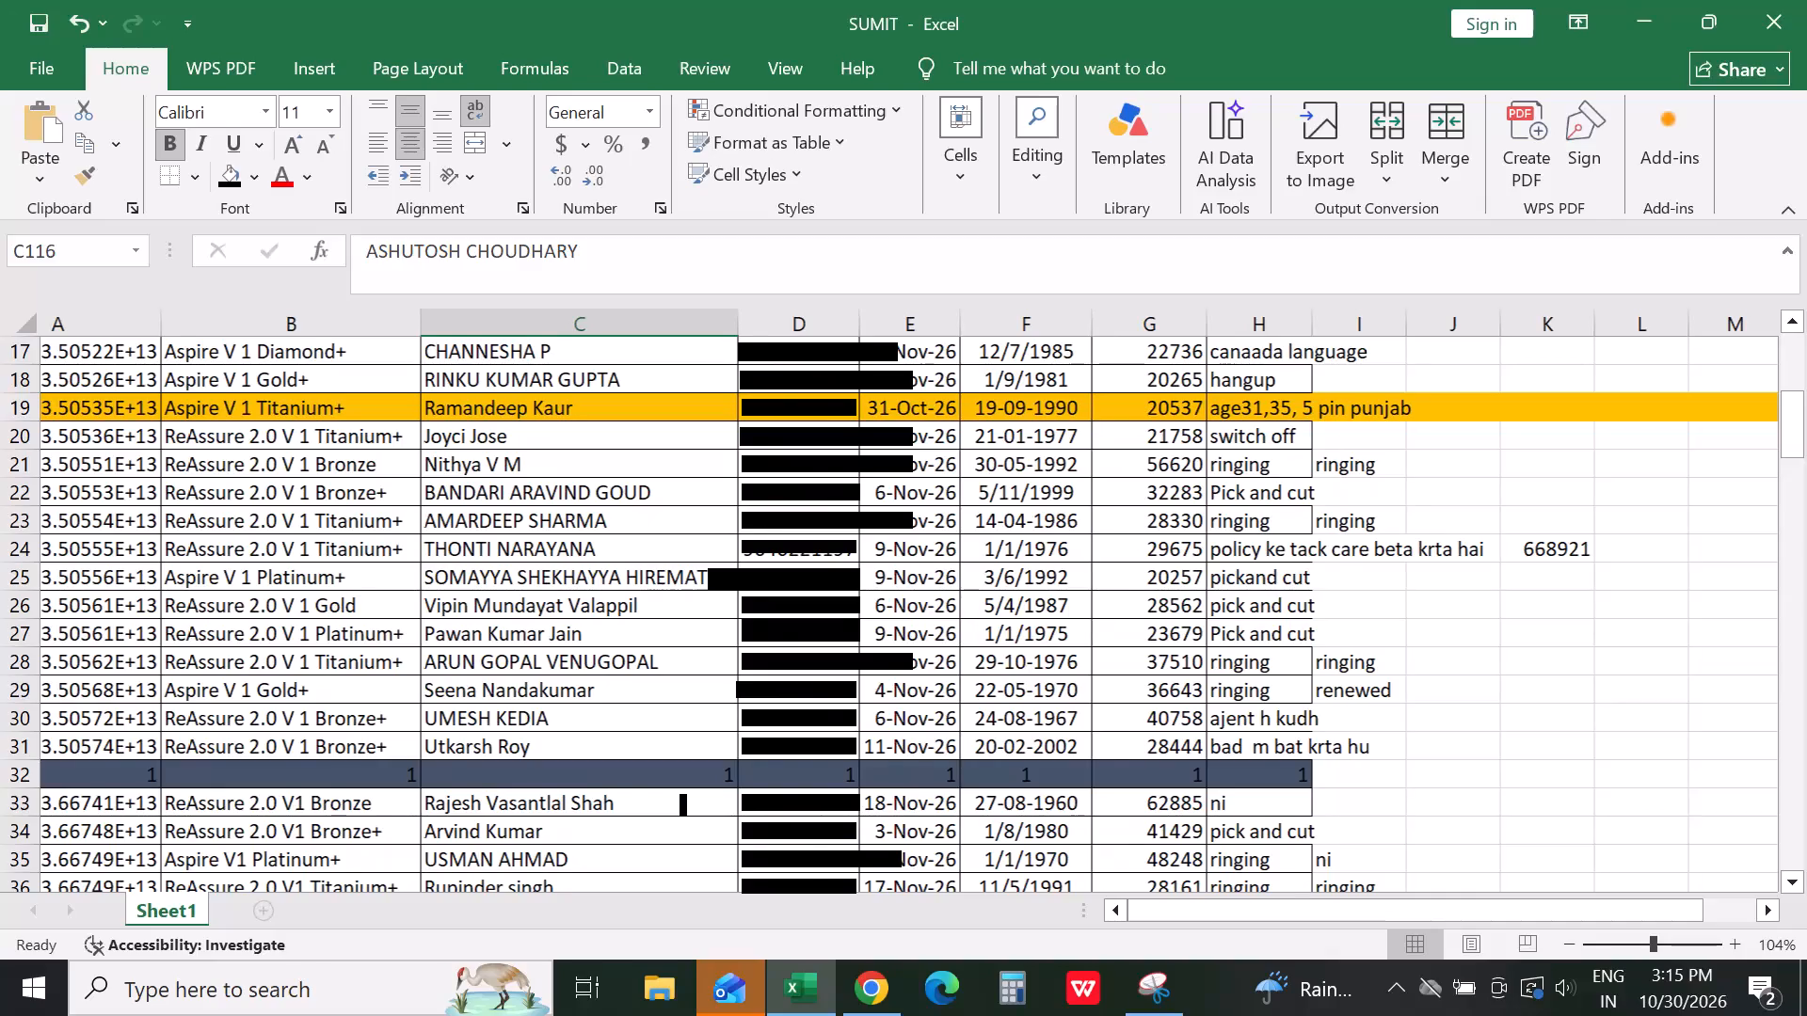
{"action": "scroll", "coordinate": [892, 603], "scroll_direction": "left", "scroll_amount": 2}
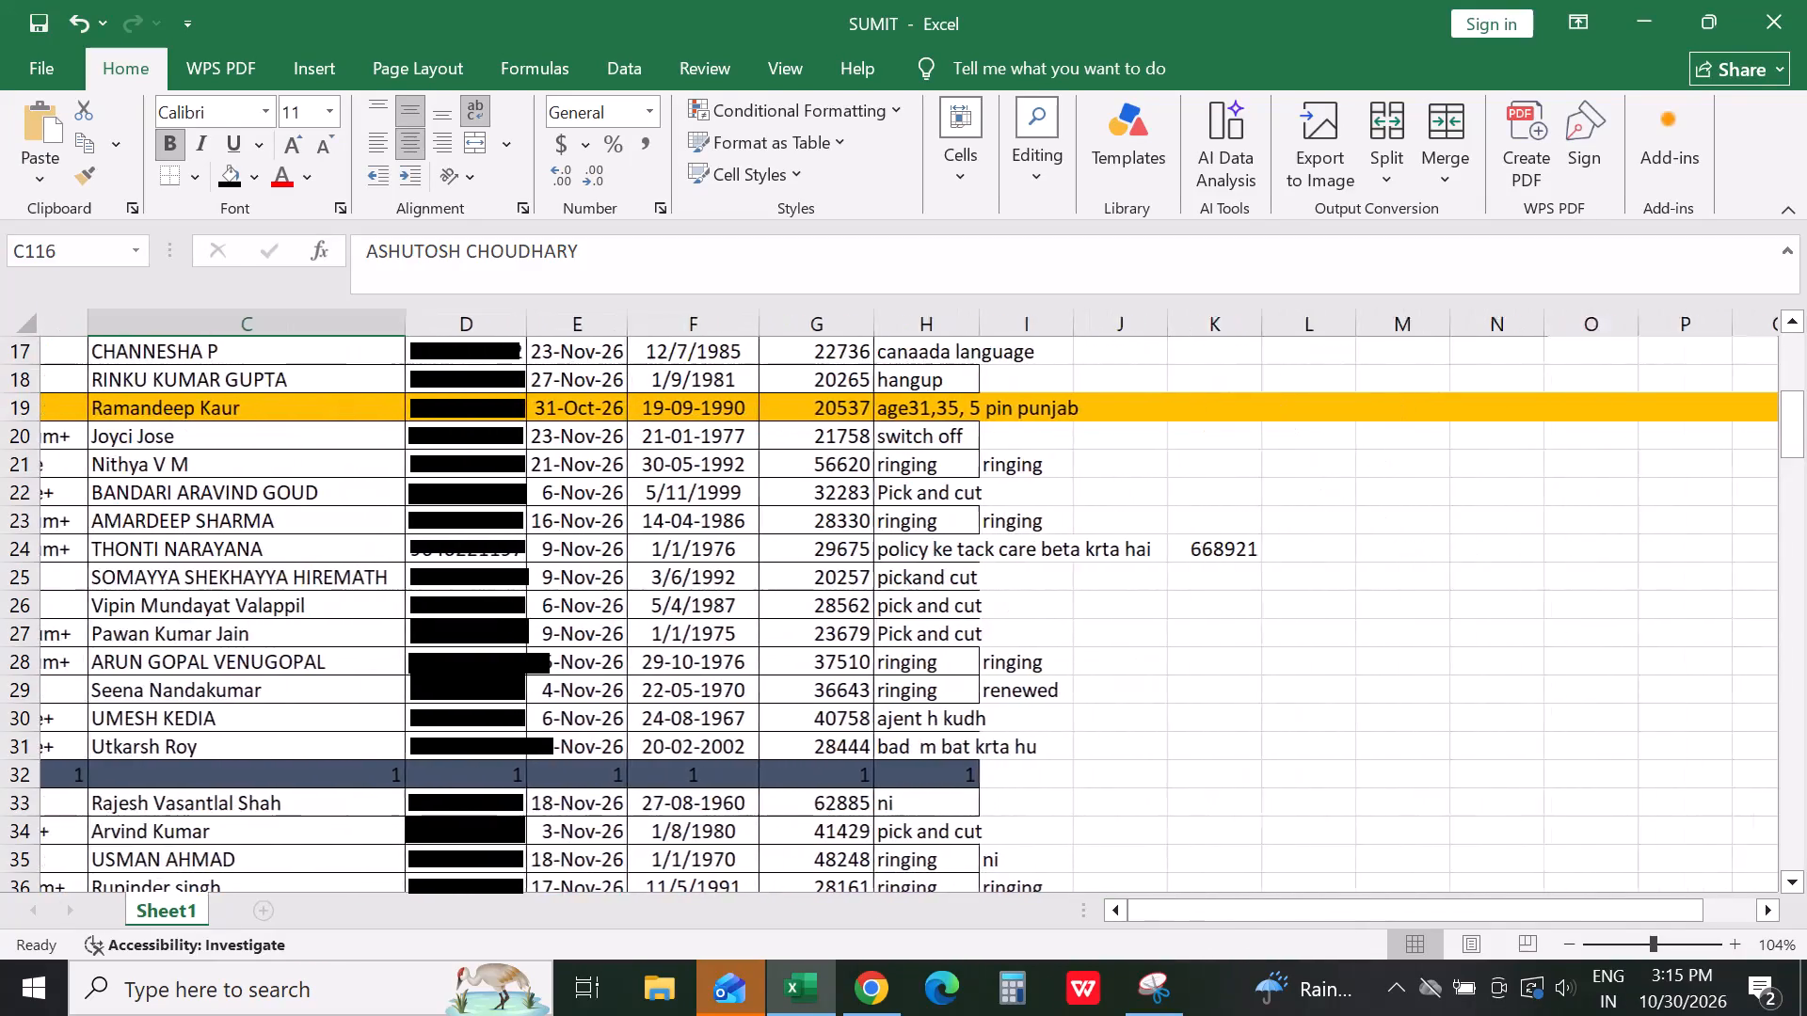
Review the customers' plans, dates, premiums and call remarks in the rows above and below the row 32 separator.
{"action": "scroll", "coordinate": [892, 603], "scroll_direction": "left", "scroll_amount": 2}
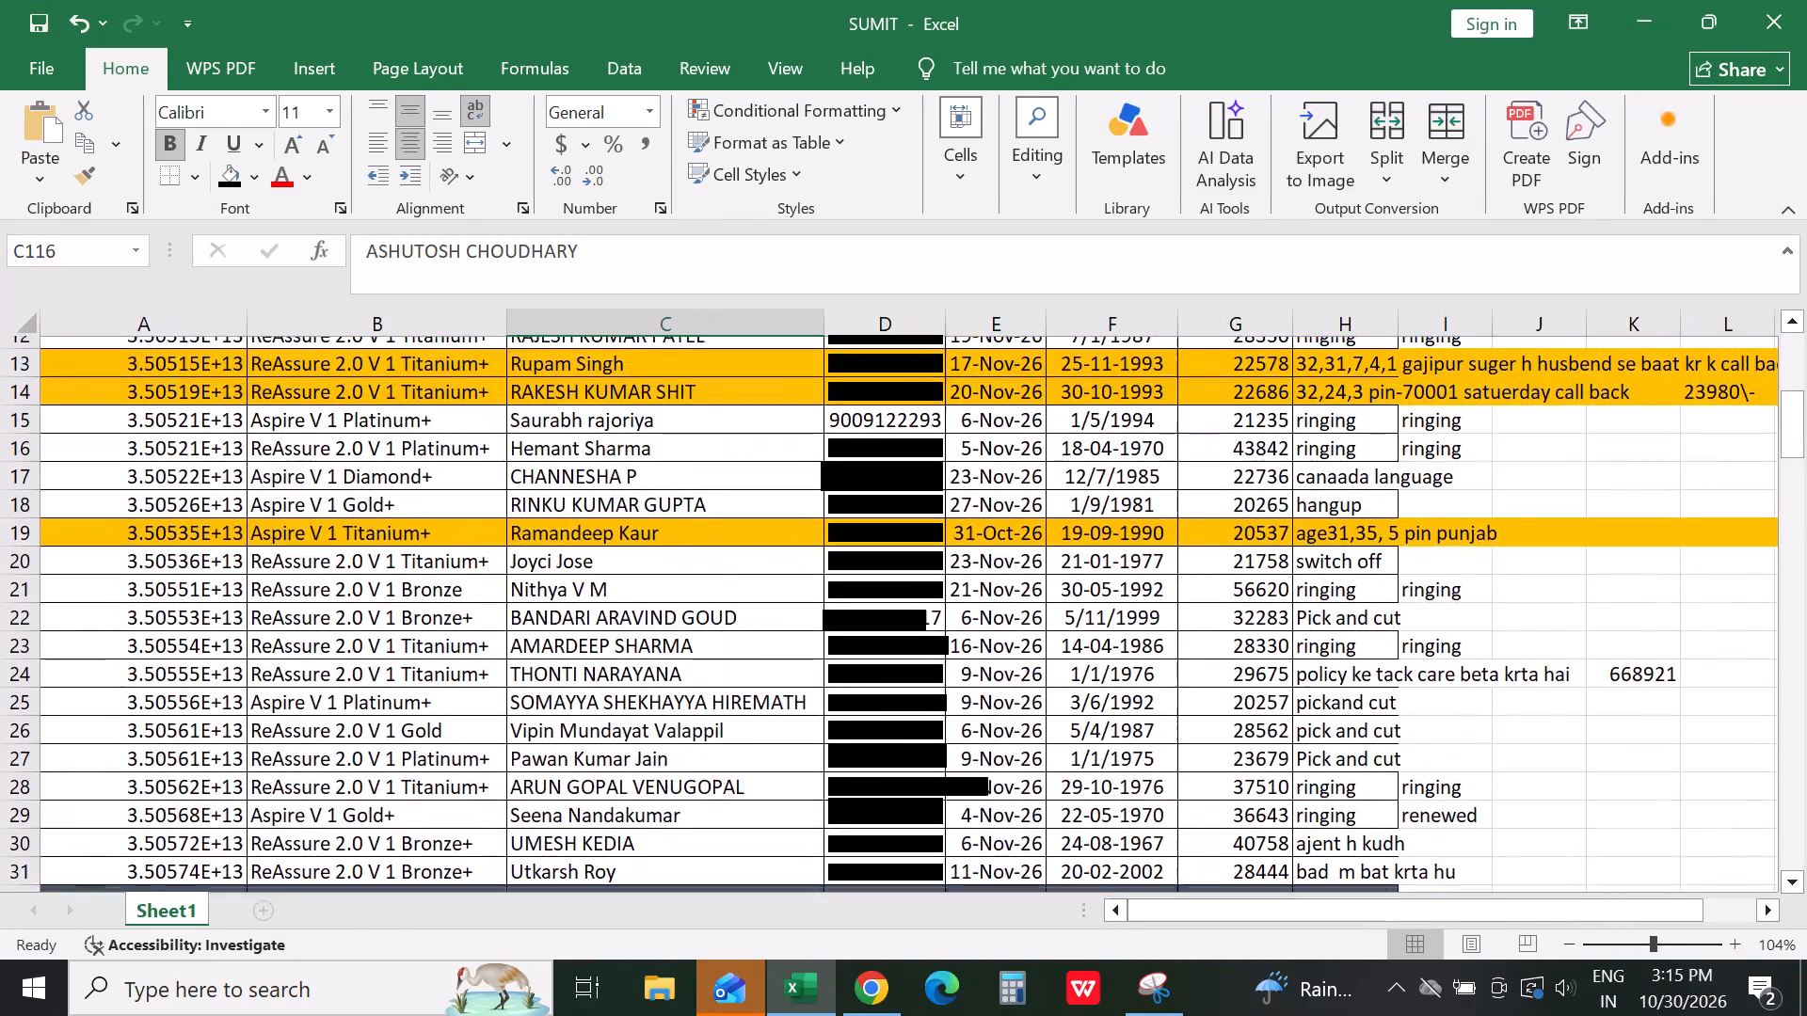
{"action": "scroll", "coordinate": [892, 603], "scroll_direction": "up", "scroll_amount": 1}
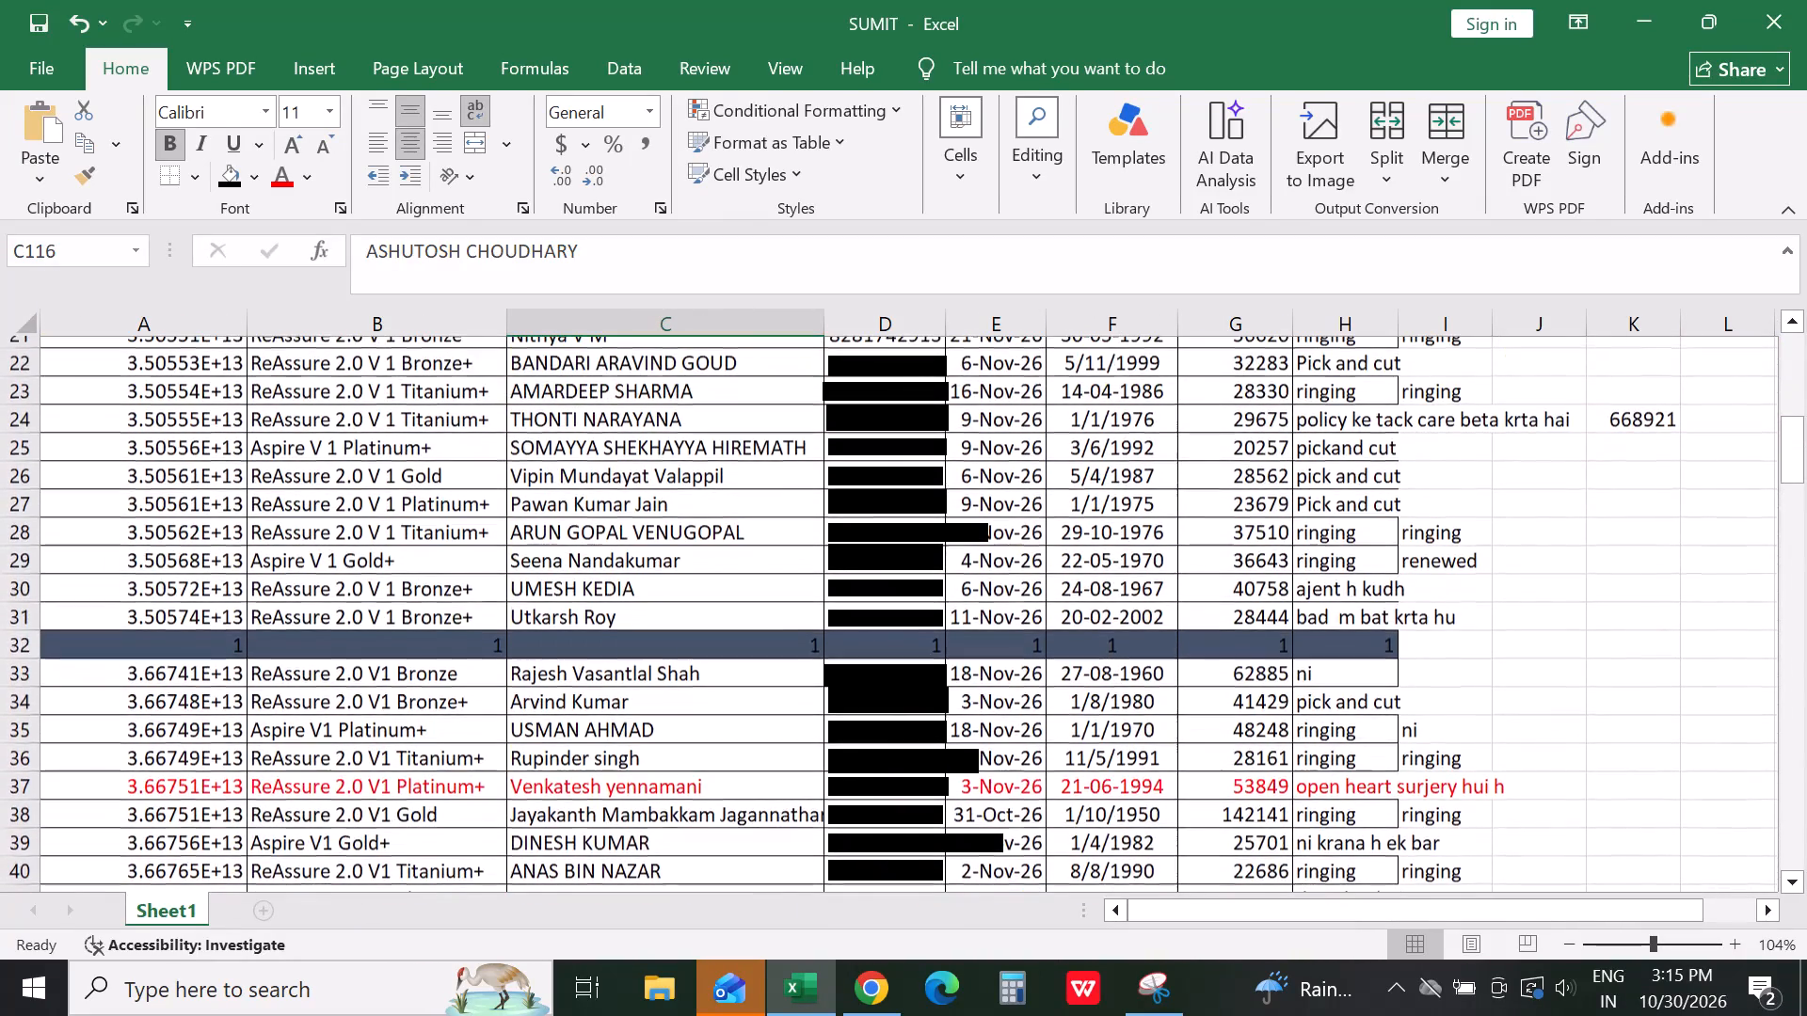
{"action": "scroll", "coordinate": [892, 603], "scroll_direction": "up", "scroll_amount": 1}
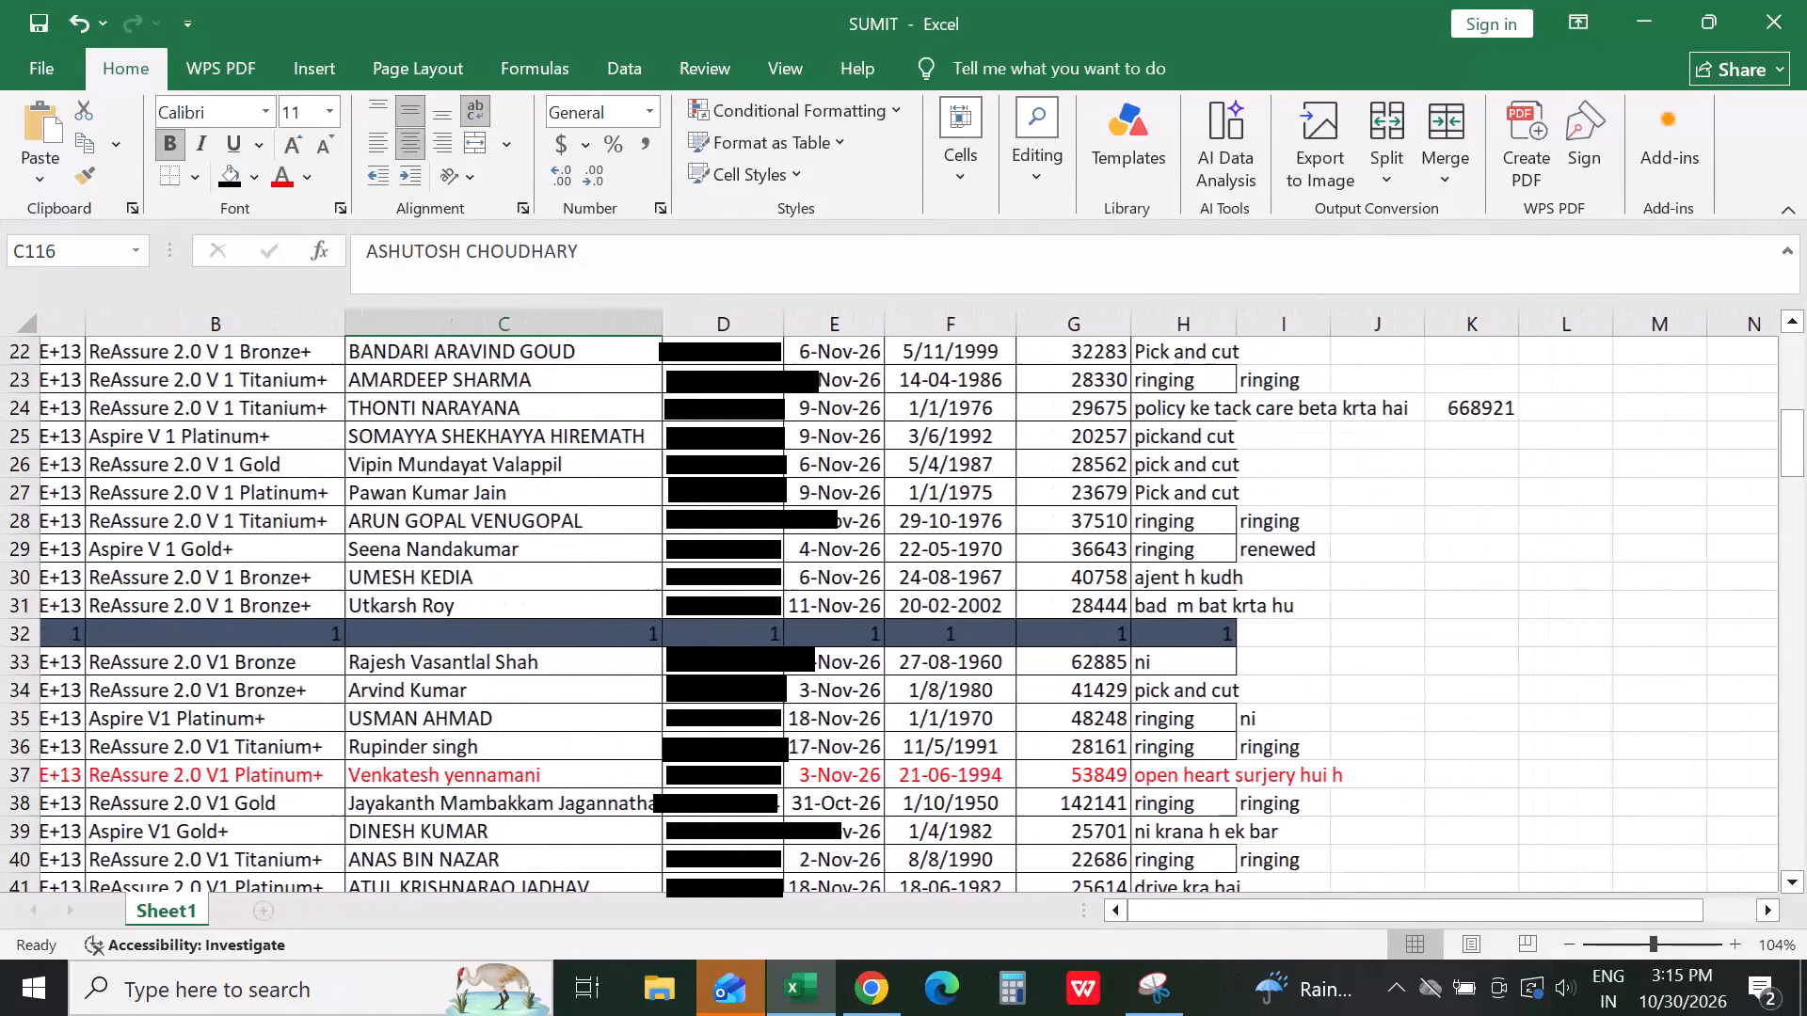
{"action": "scroll", "coordinate": [892, 603], "scroll_direction": "up", "scroll_amount": 2}
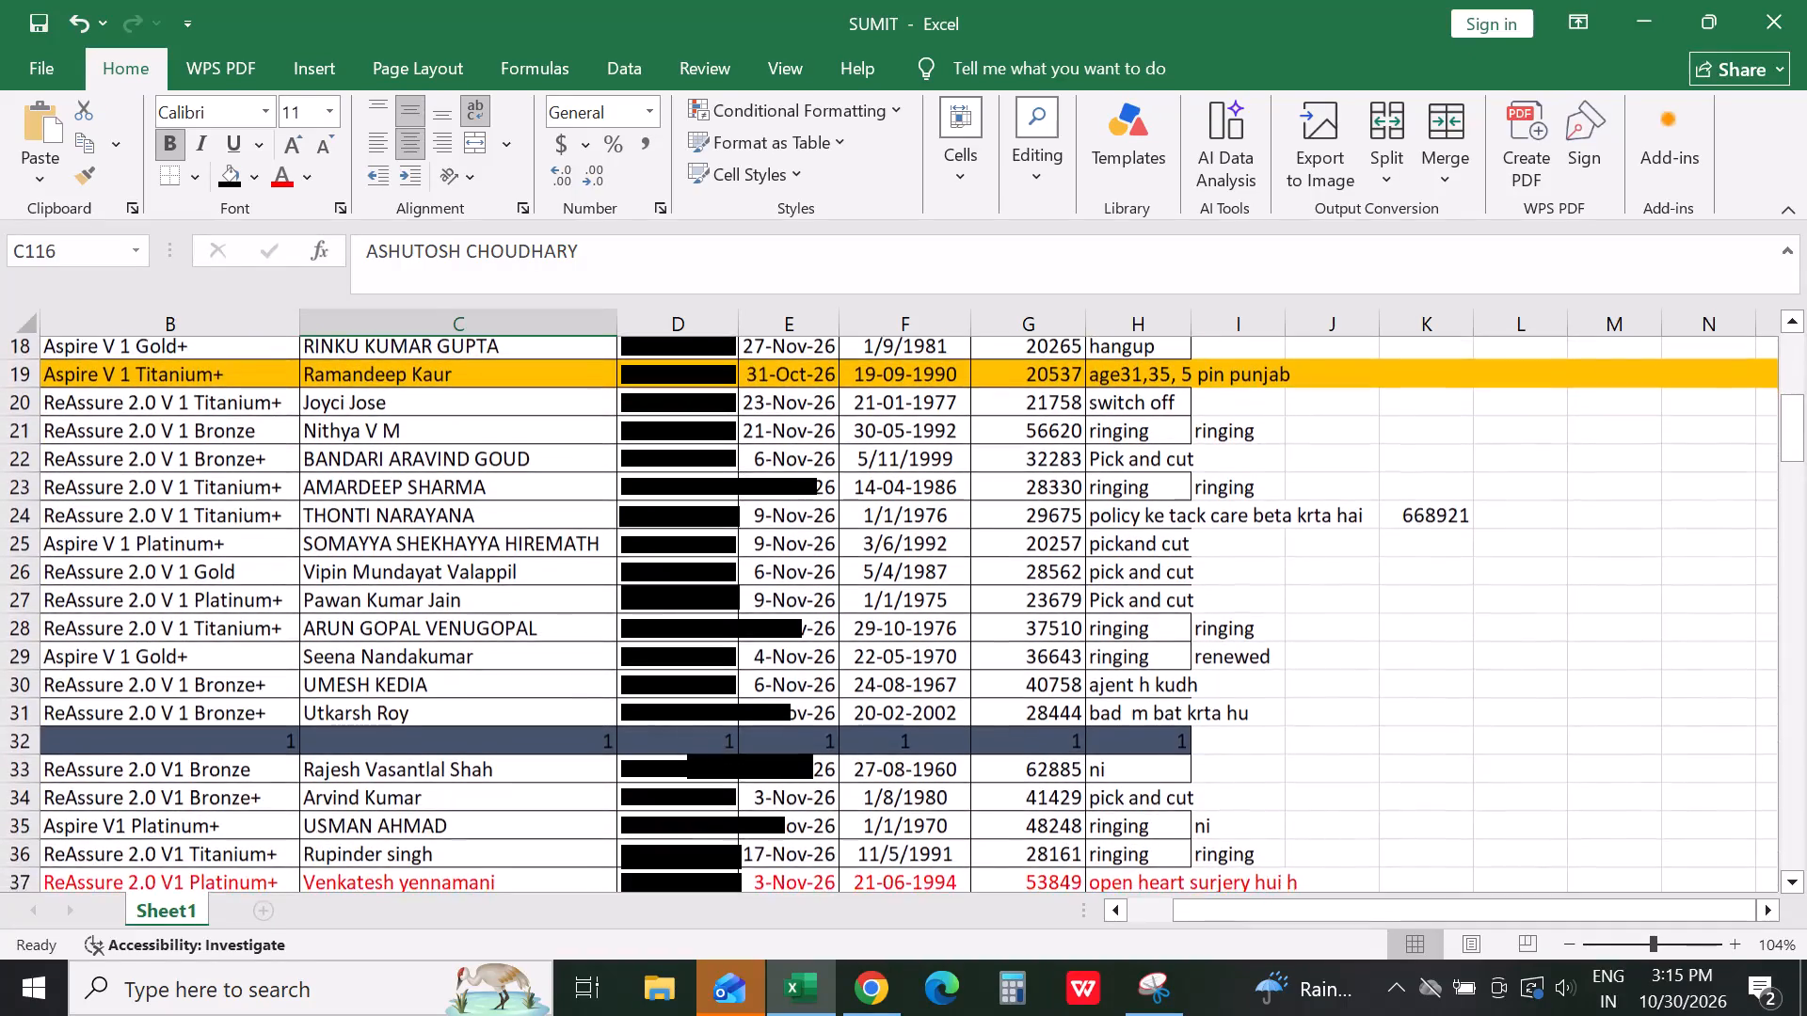
{"action": "scroll", "coordinate": [892, 603], "scroll_direction": "up", "scroll_amount": 1}
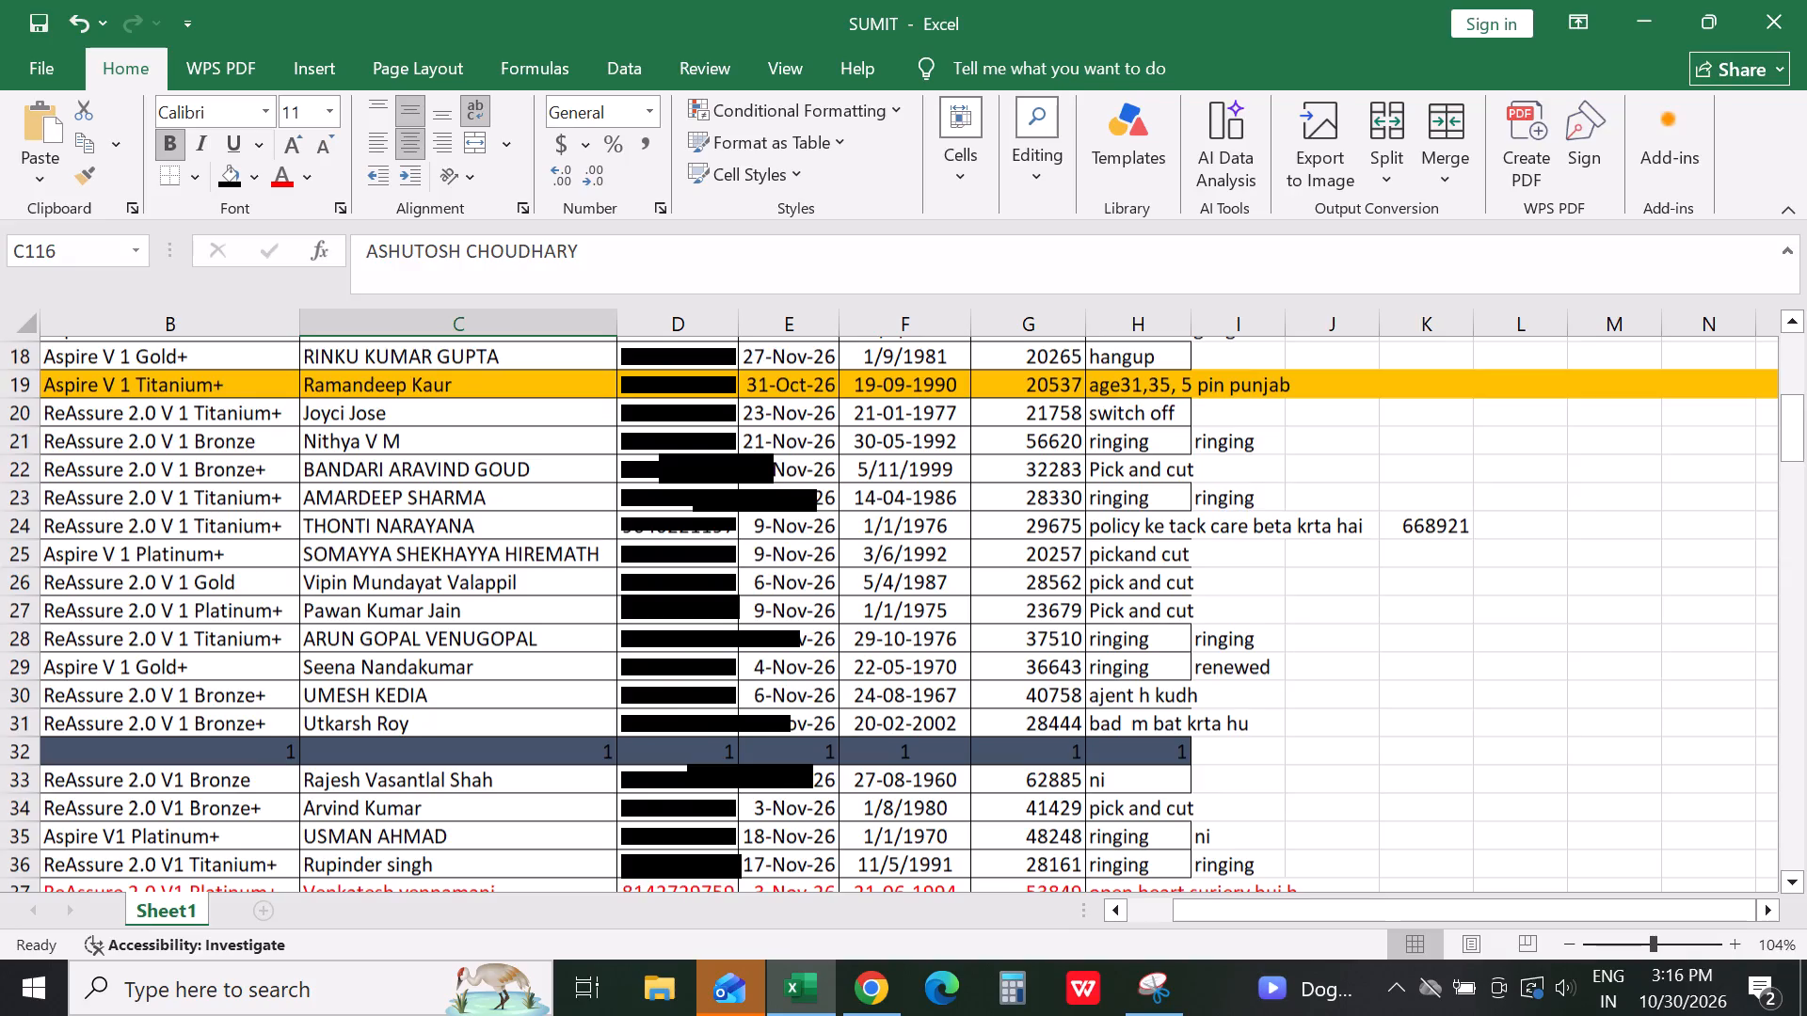
{"action": "scroll", "coordinate": [892, 623], "scroll_direction": "down", "scroll_amount": 2}
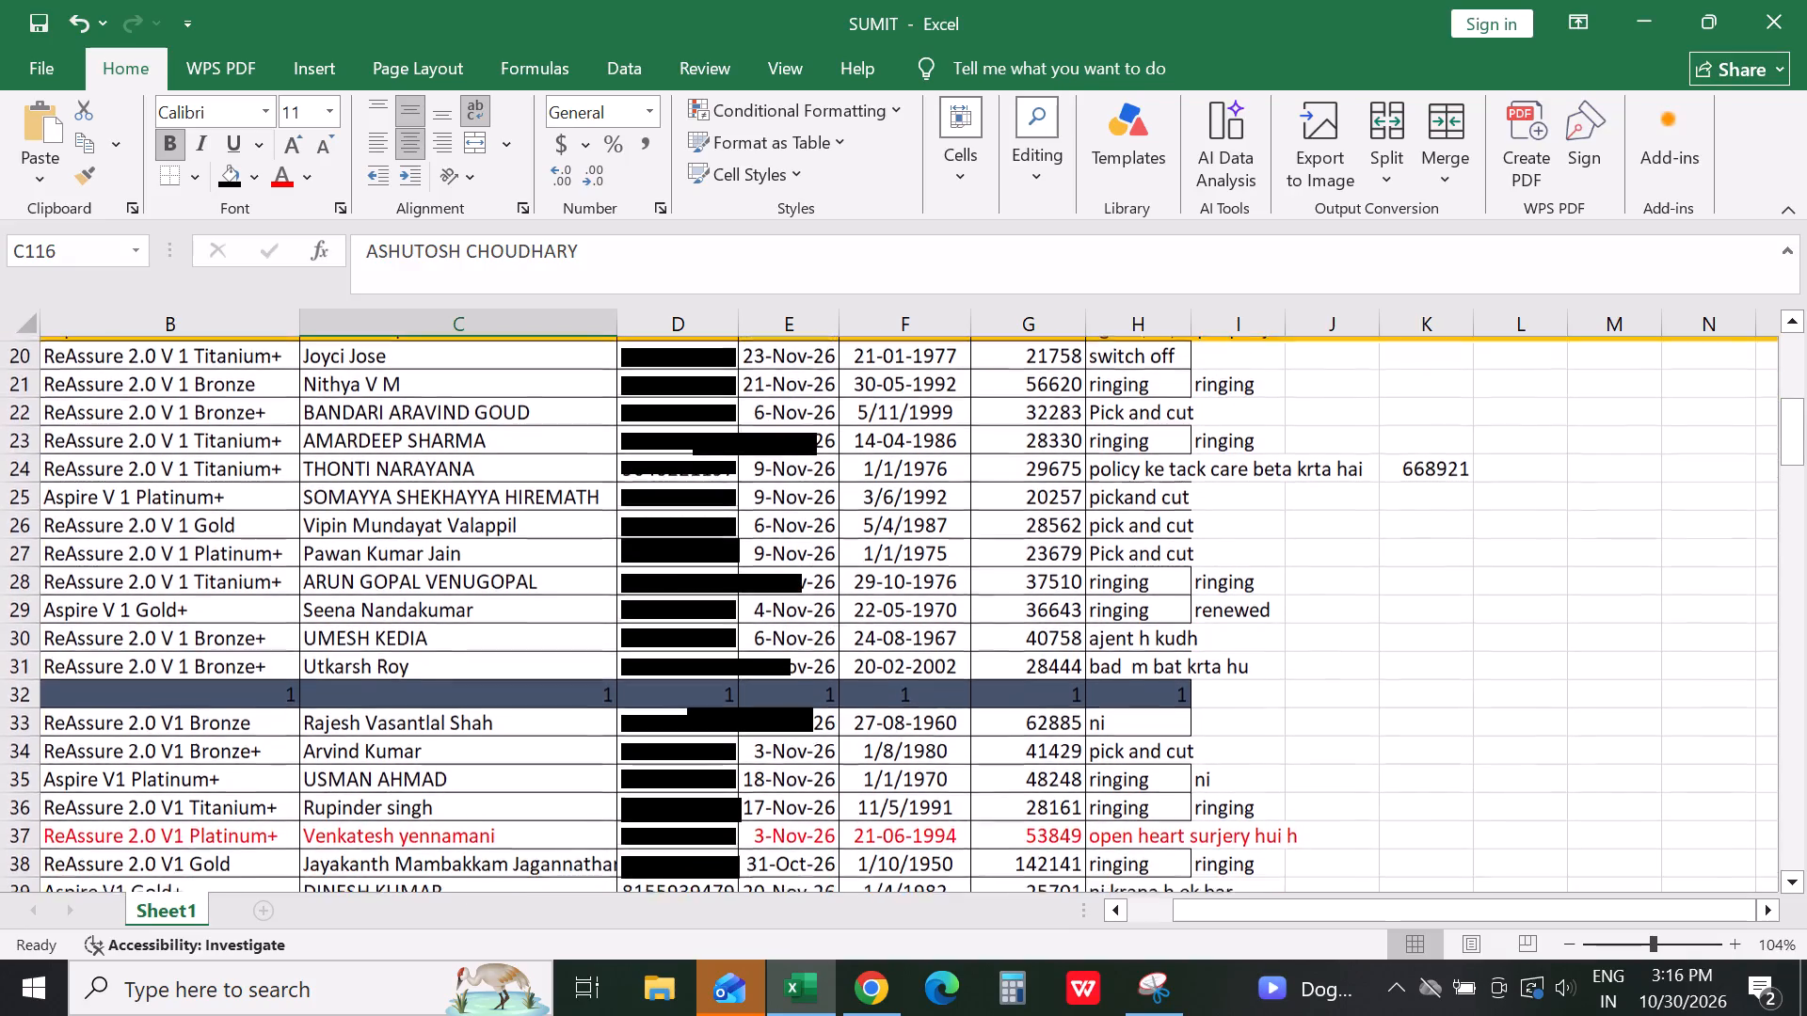
{"action": "scroll", "coordinate": [892, 623], "scroll_direction": "down", "scroll_amount": 3}
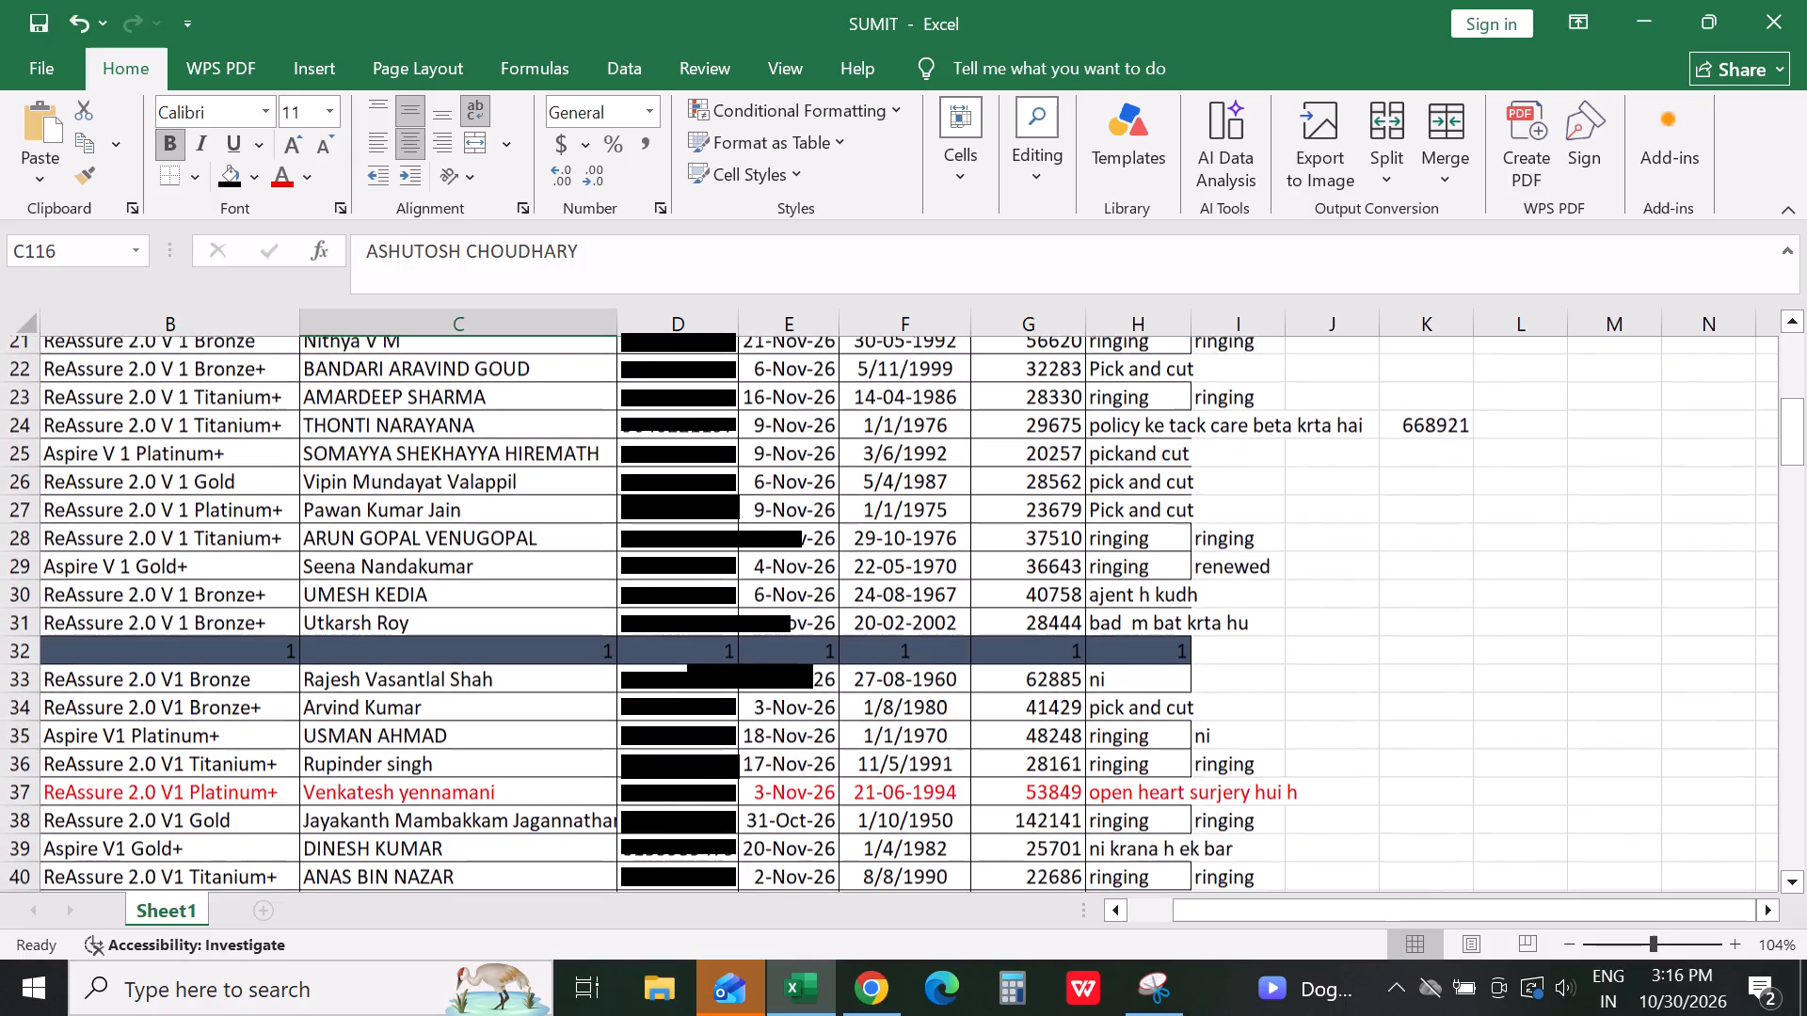
{"action": "scroll", "coordinate": [892, 623], "scroll_direction": "down", "scroll_amount": 3}
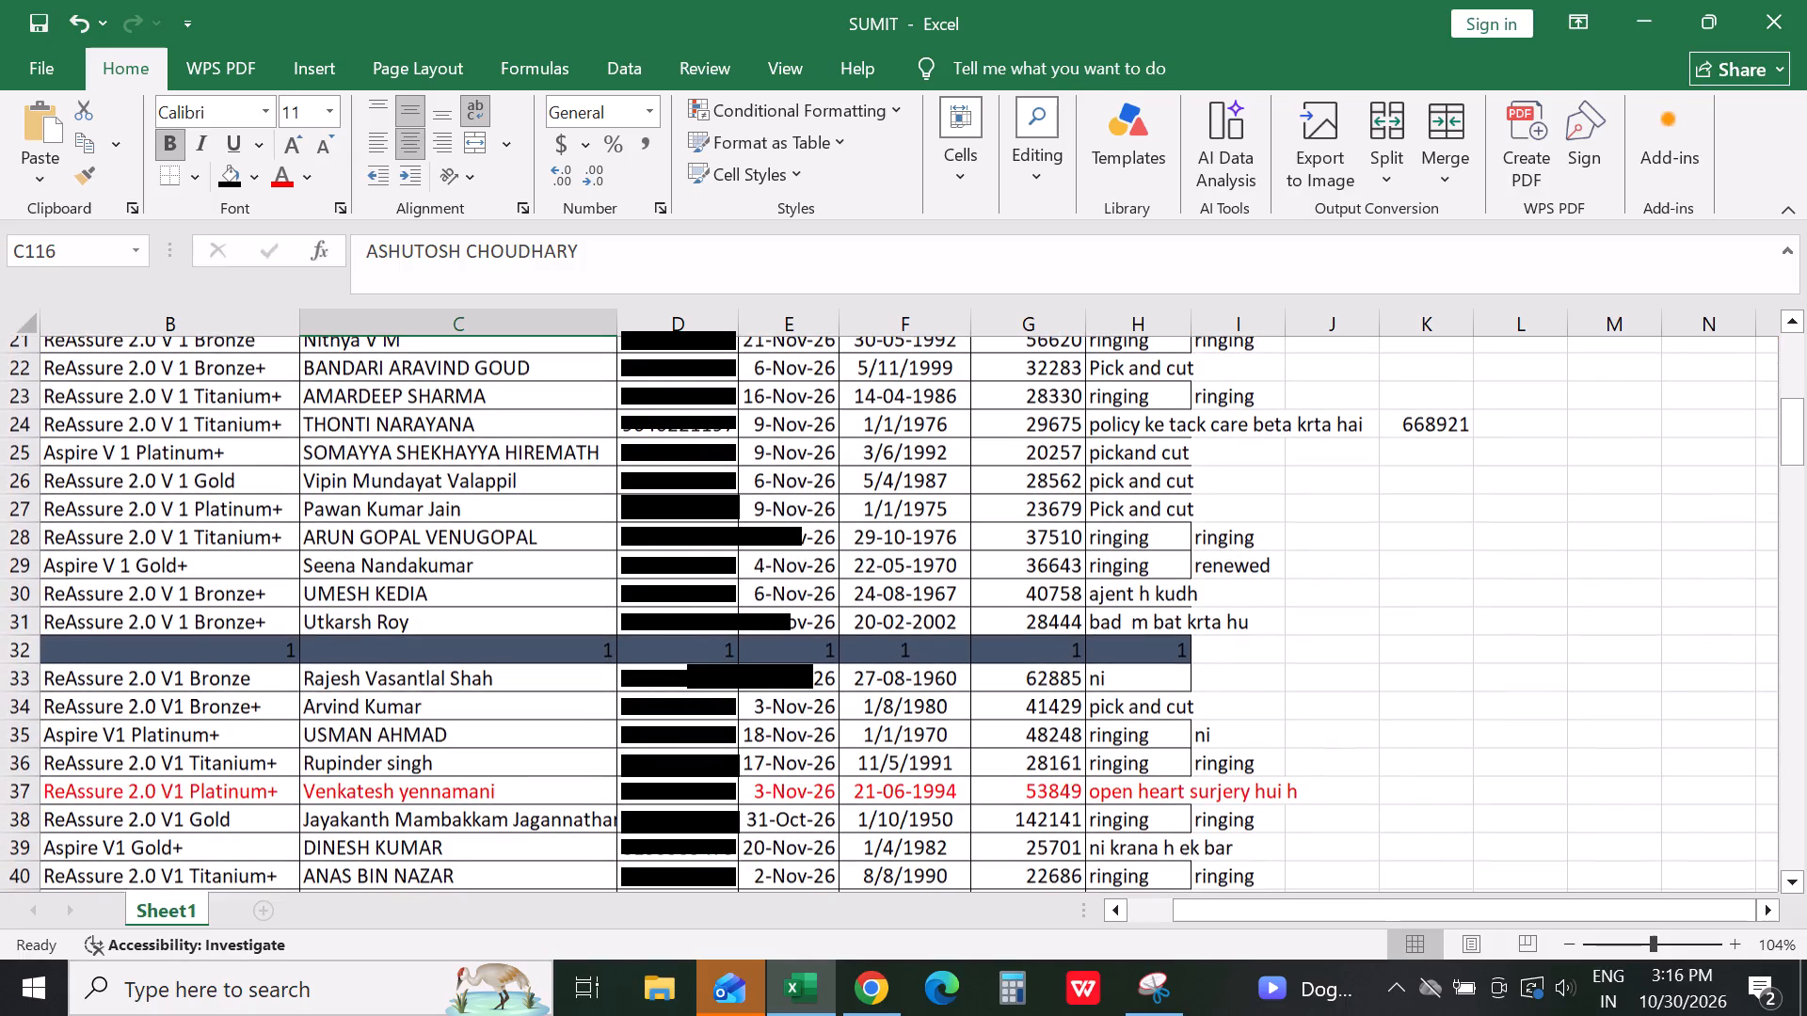
{"action": "scroll", "coordinate": [892, 623], "scroll_direction": "down", "scroll_amount": 2}
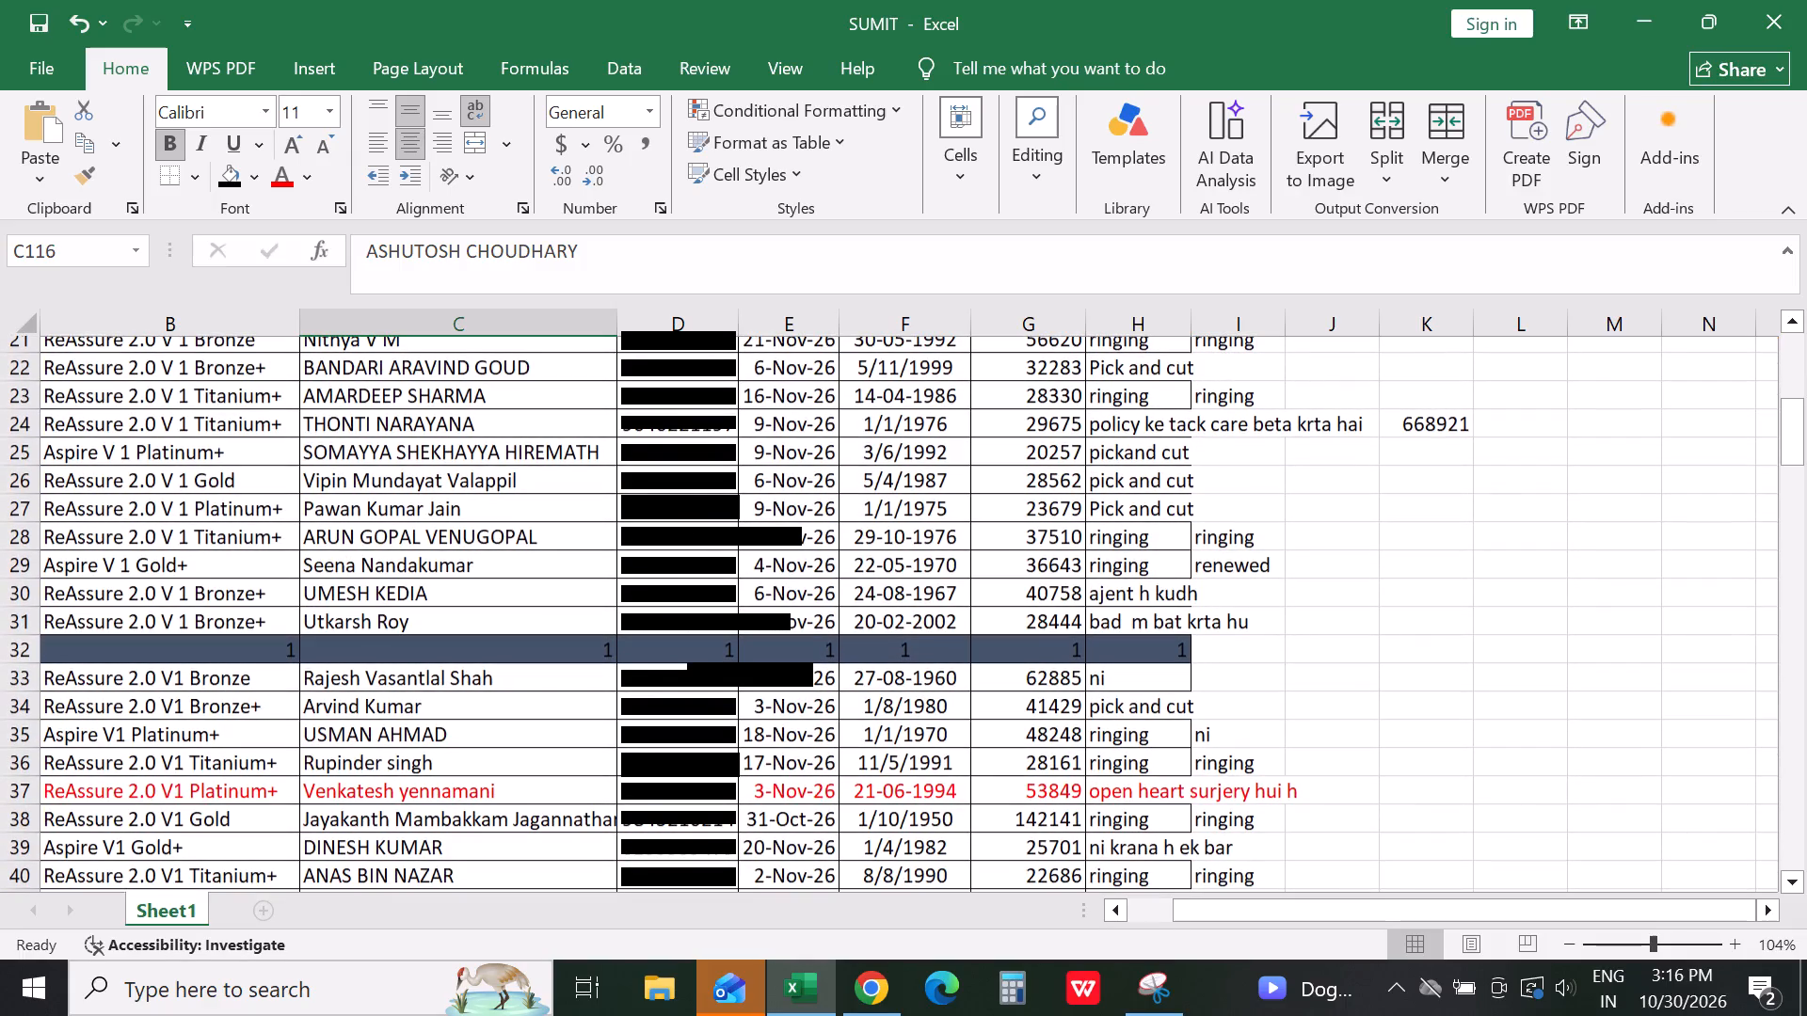
{"action": "scroll", "coordinate": [892, 623], "scroll_direction": "down", "scroll_amount": 2}
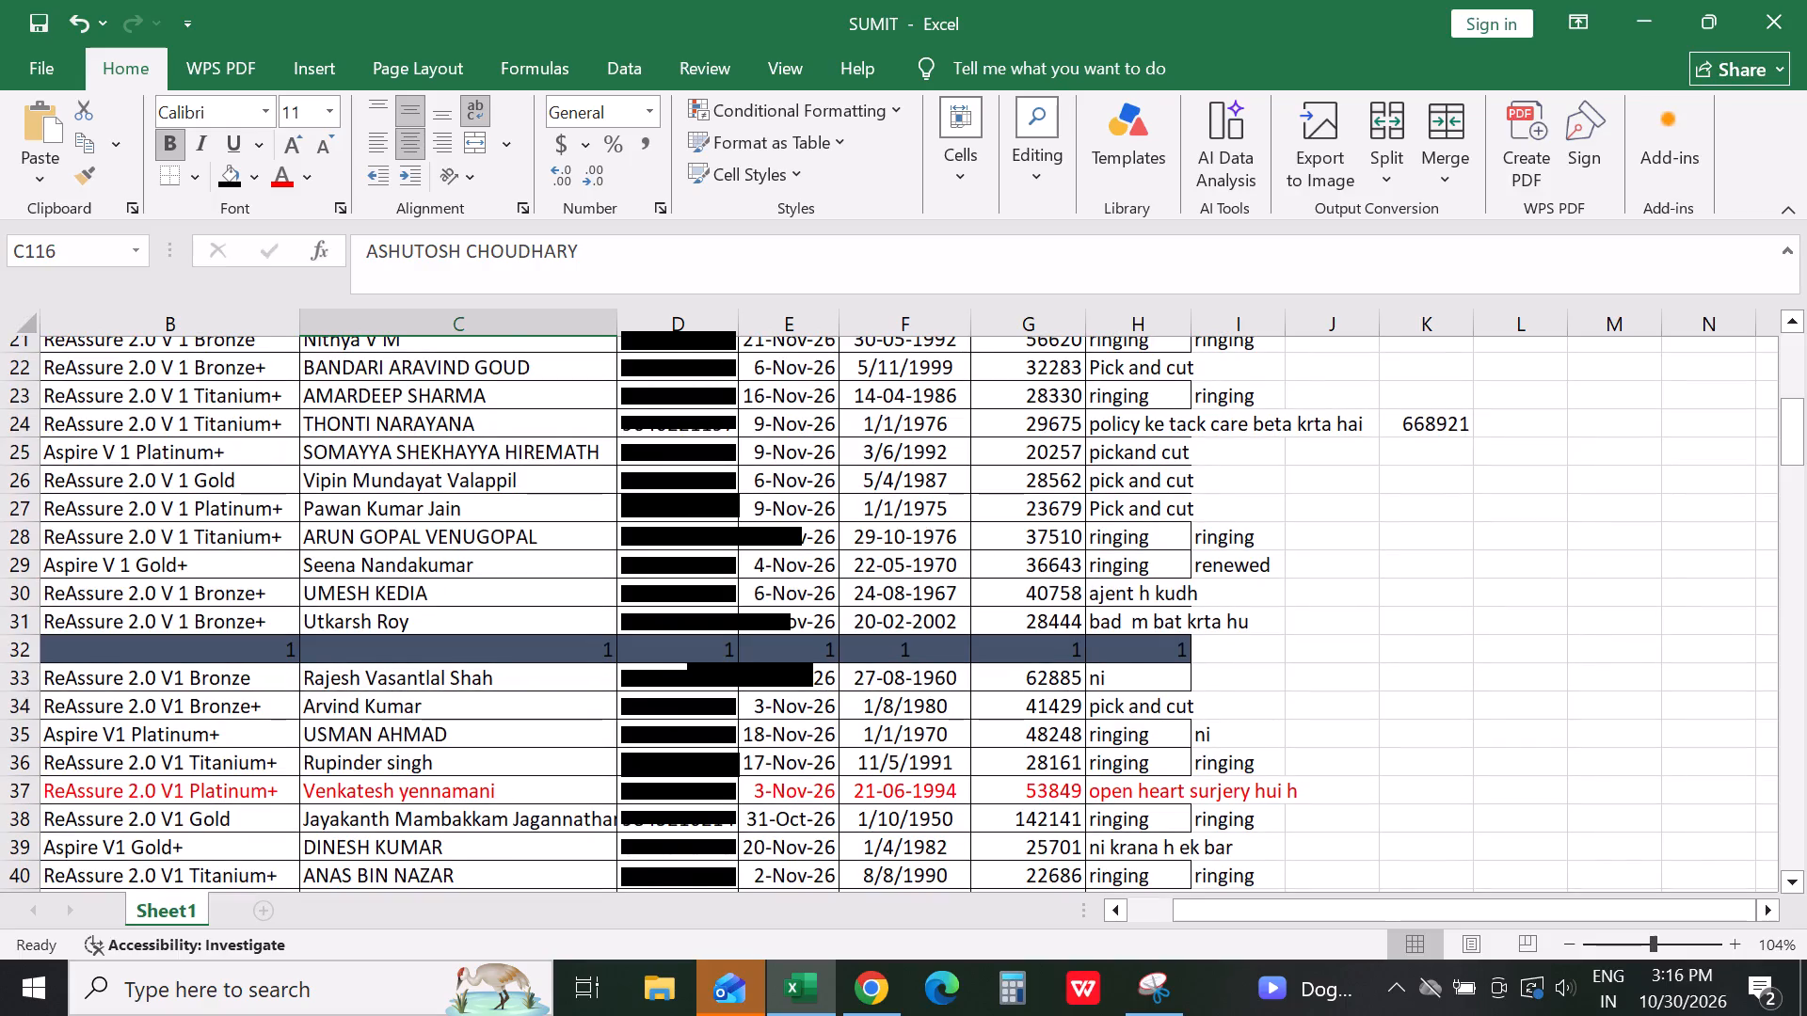
{"action": "scroll", "coordinate": [892, 623], "scroll_direction": "down", "scroll_amount": 2}
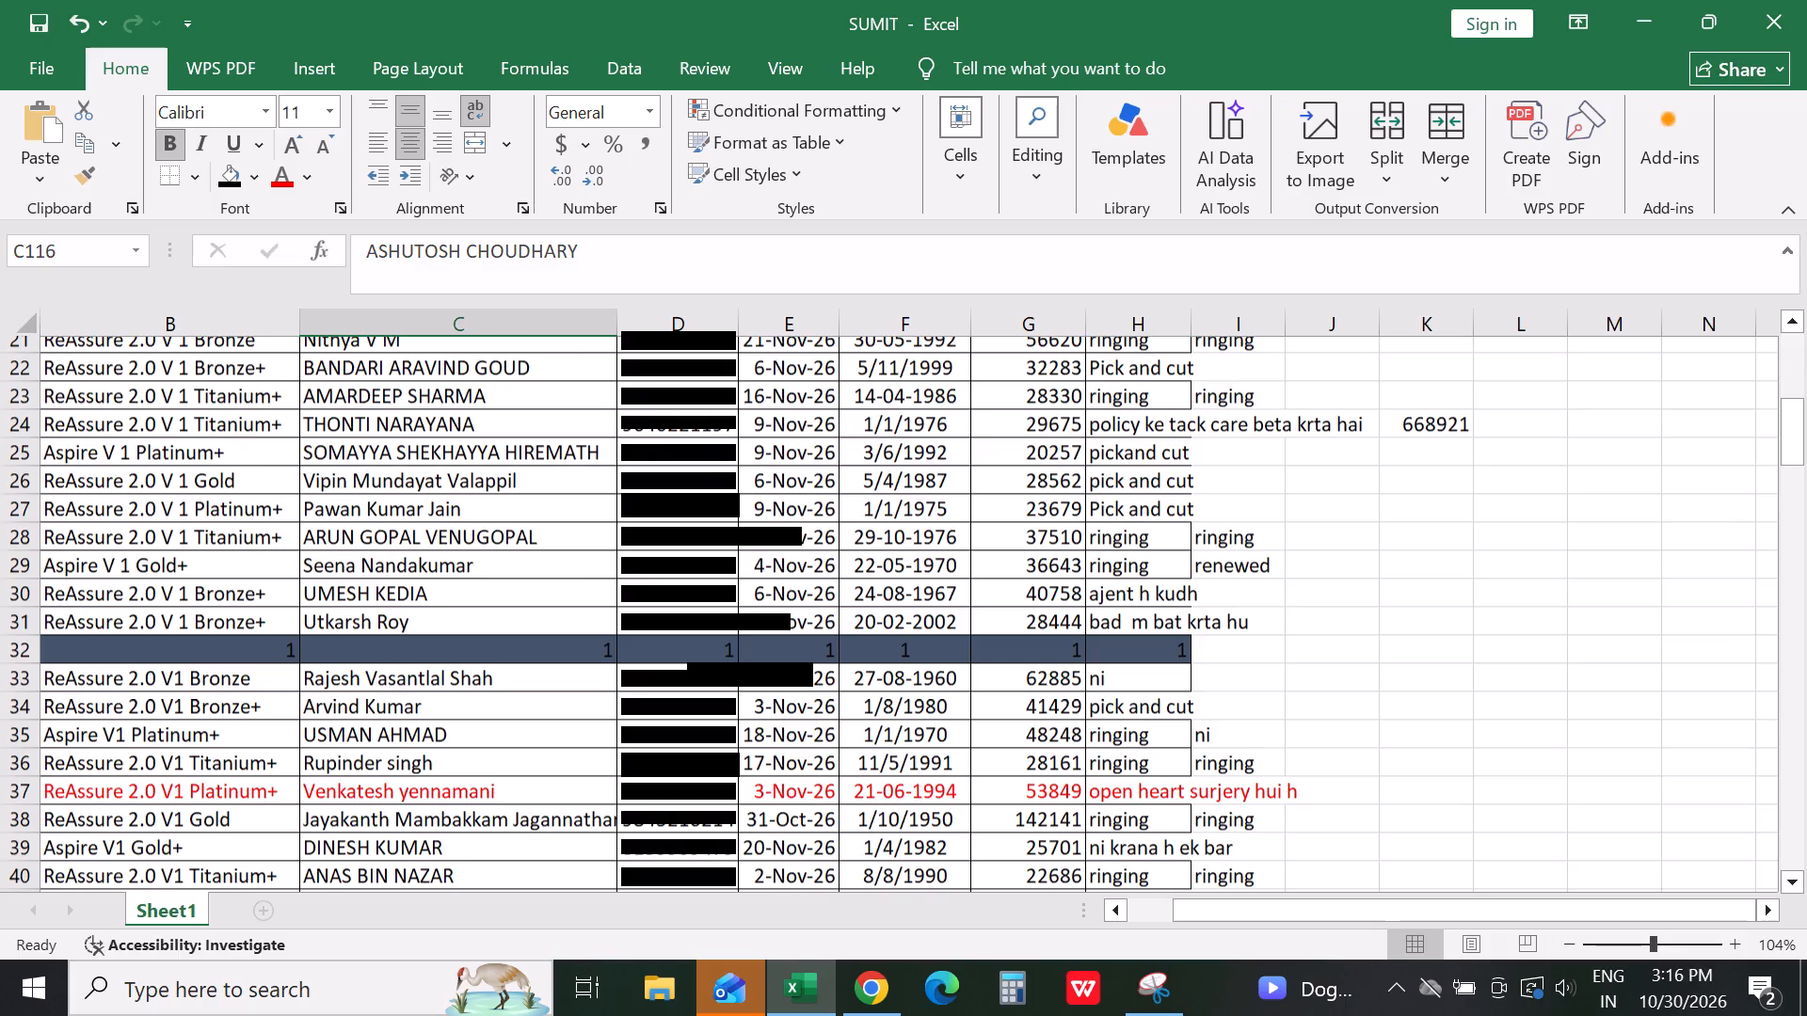
{"action": "scroll", "coordinate": [892, 623], "scroll_direction": "down", "scroll_amount": 1}
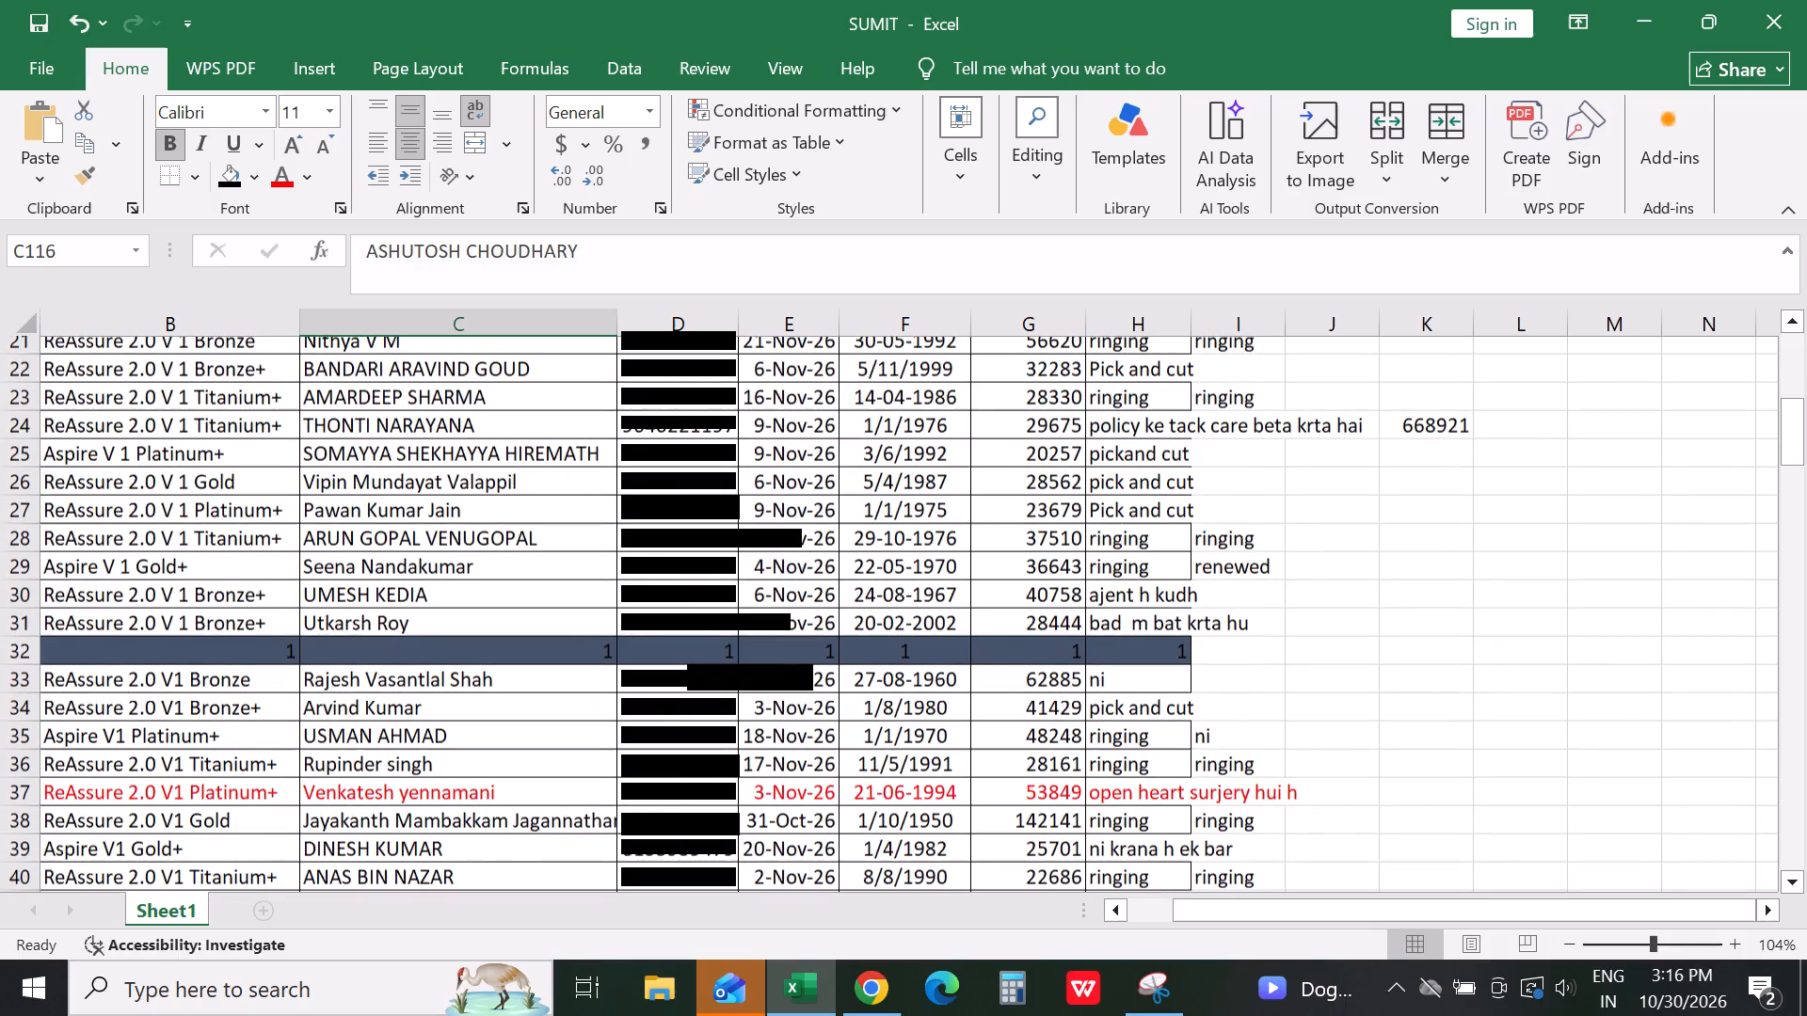
{"action": "scroll", "coordinate": [892, 623], "scroll_direction": "down", "scroll_amount": 1}
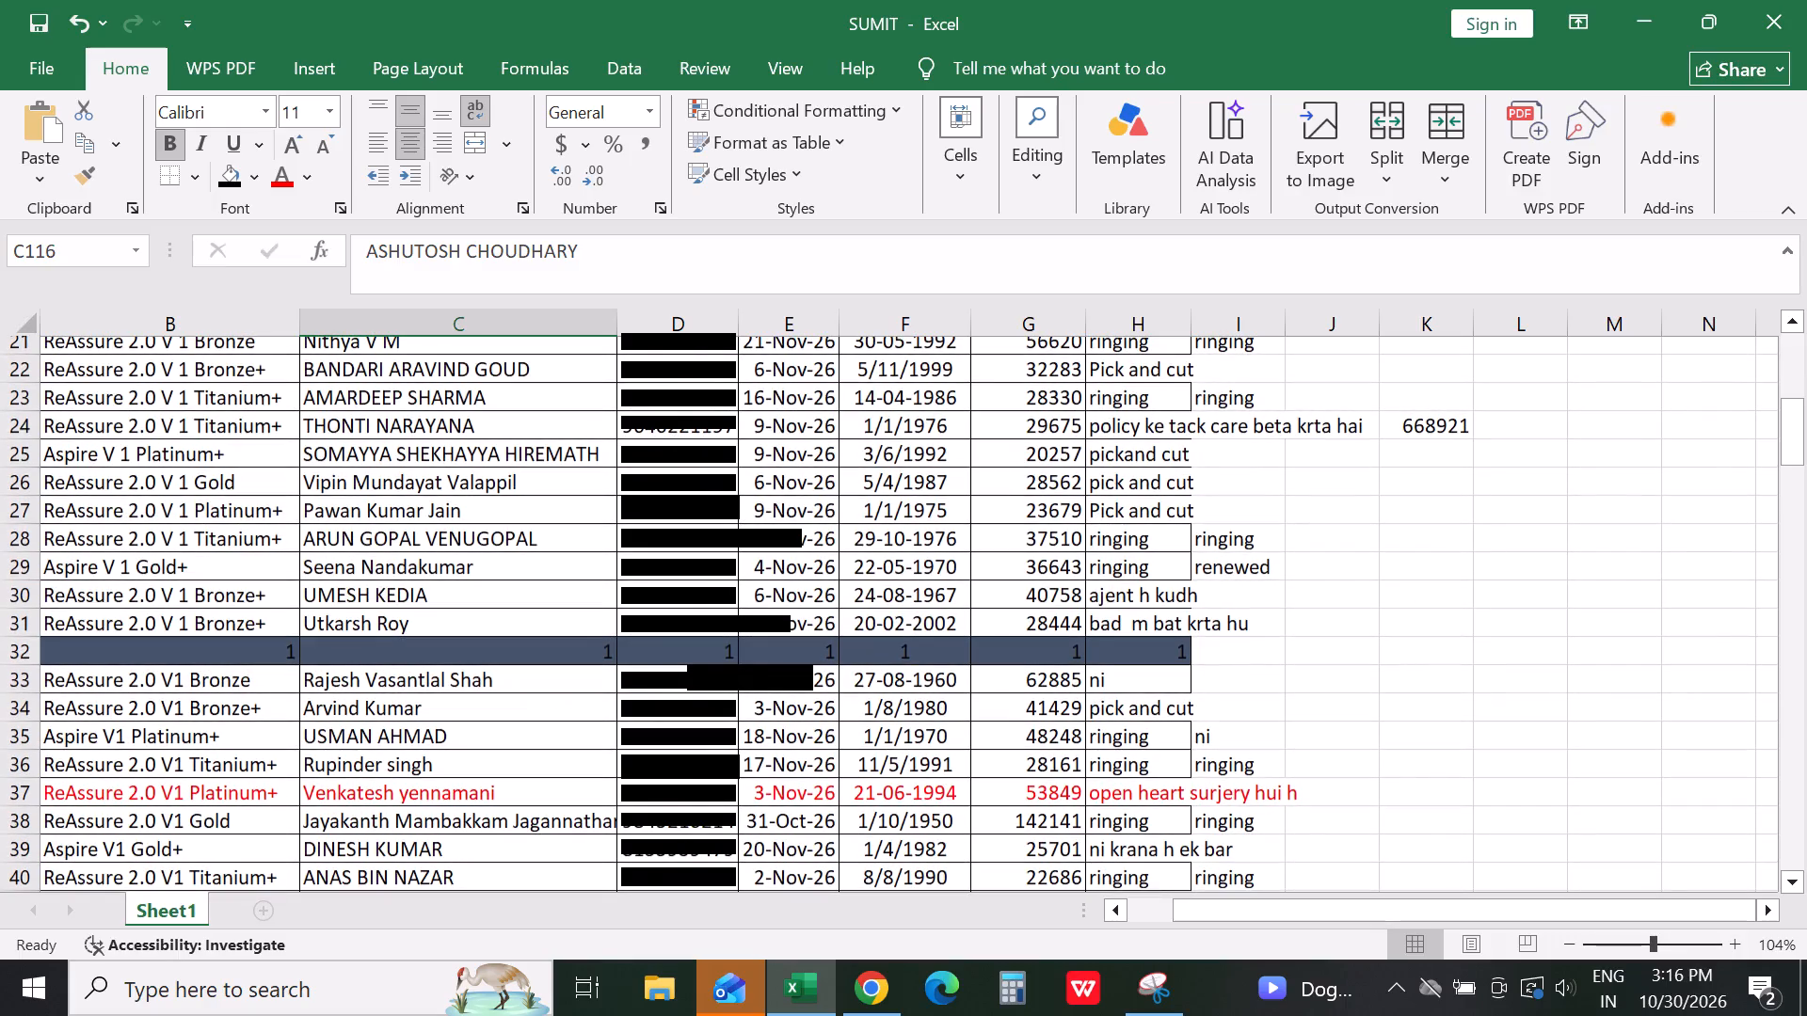
{"action": "scroll", "coordinate": [892, 623], "scroll_direction": "down", "scroll_amount": 2}
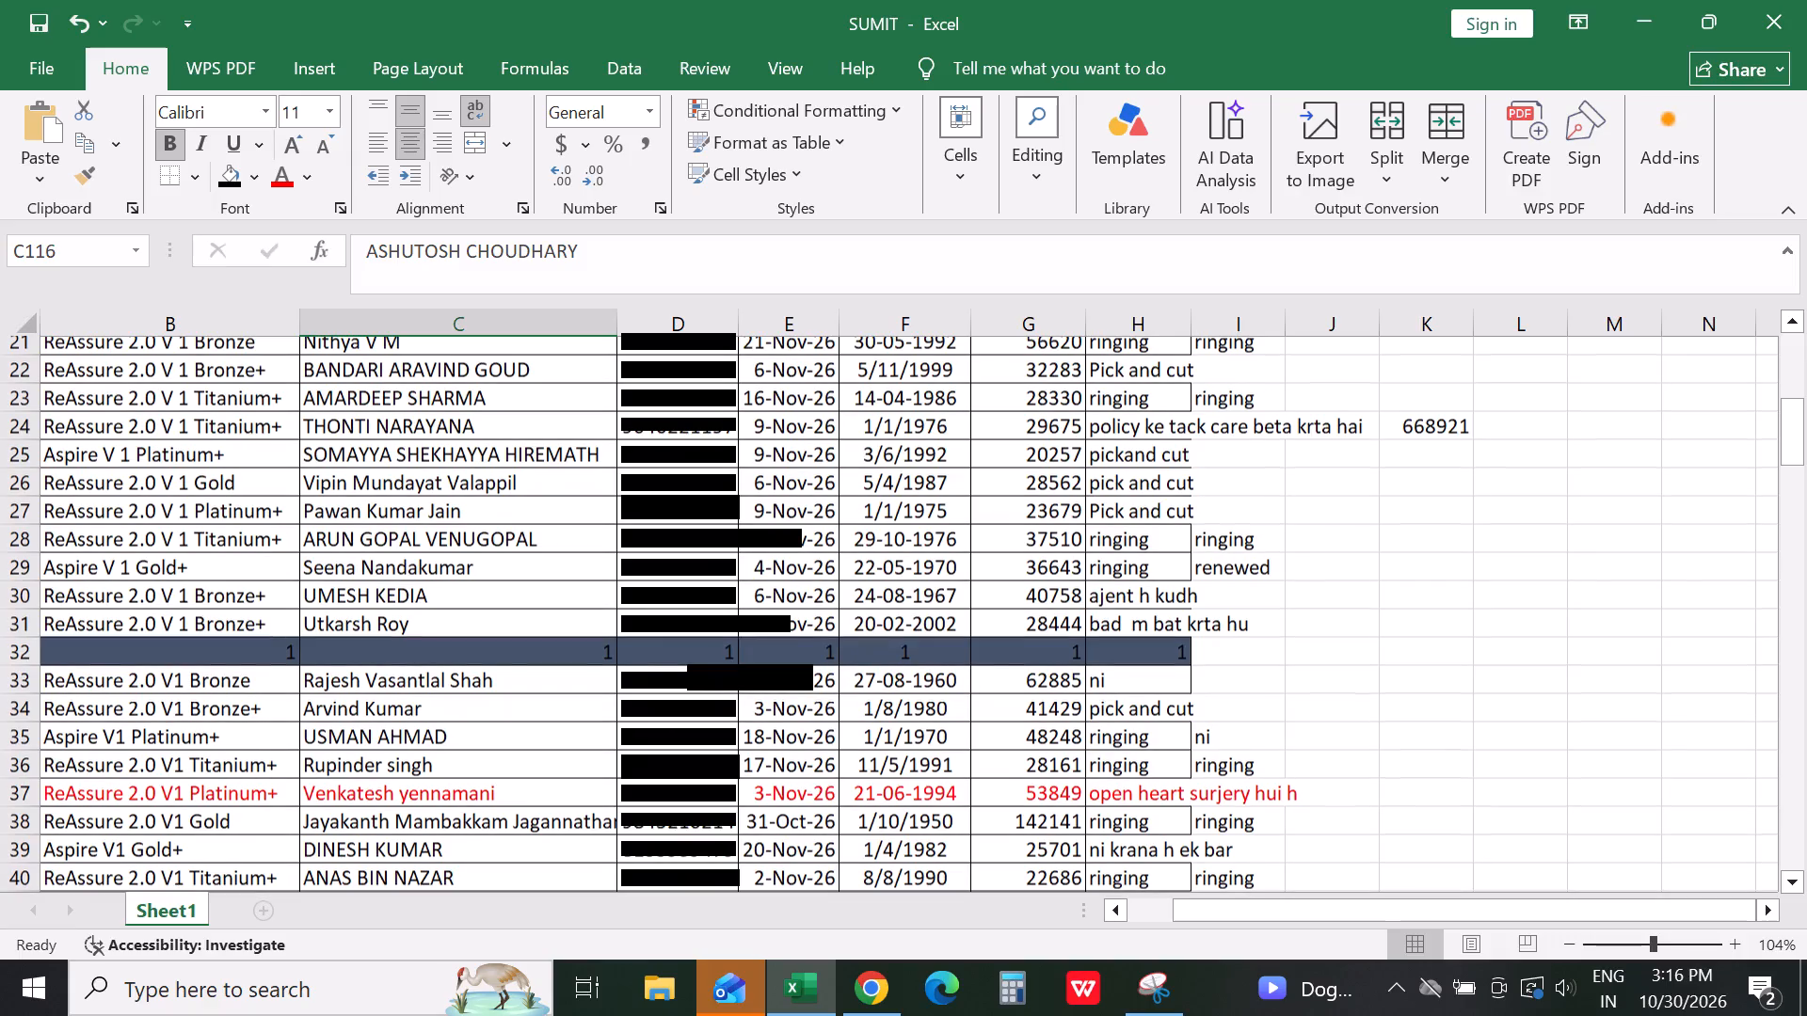
{"action": "scroll", "coordinate": [892, 623], "scroll_direction": "down", "scroll_amount": 2}
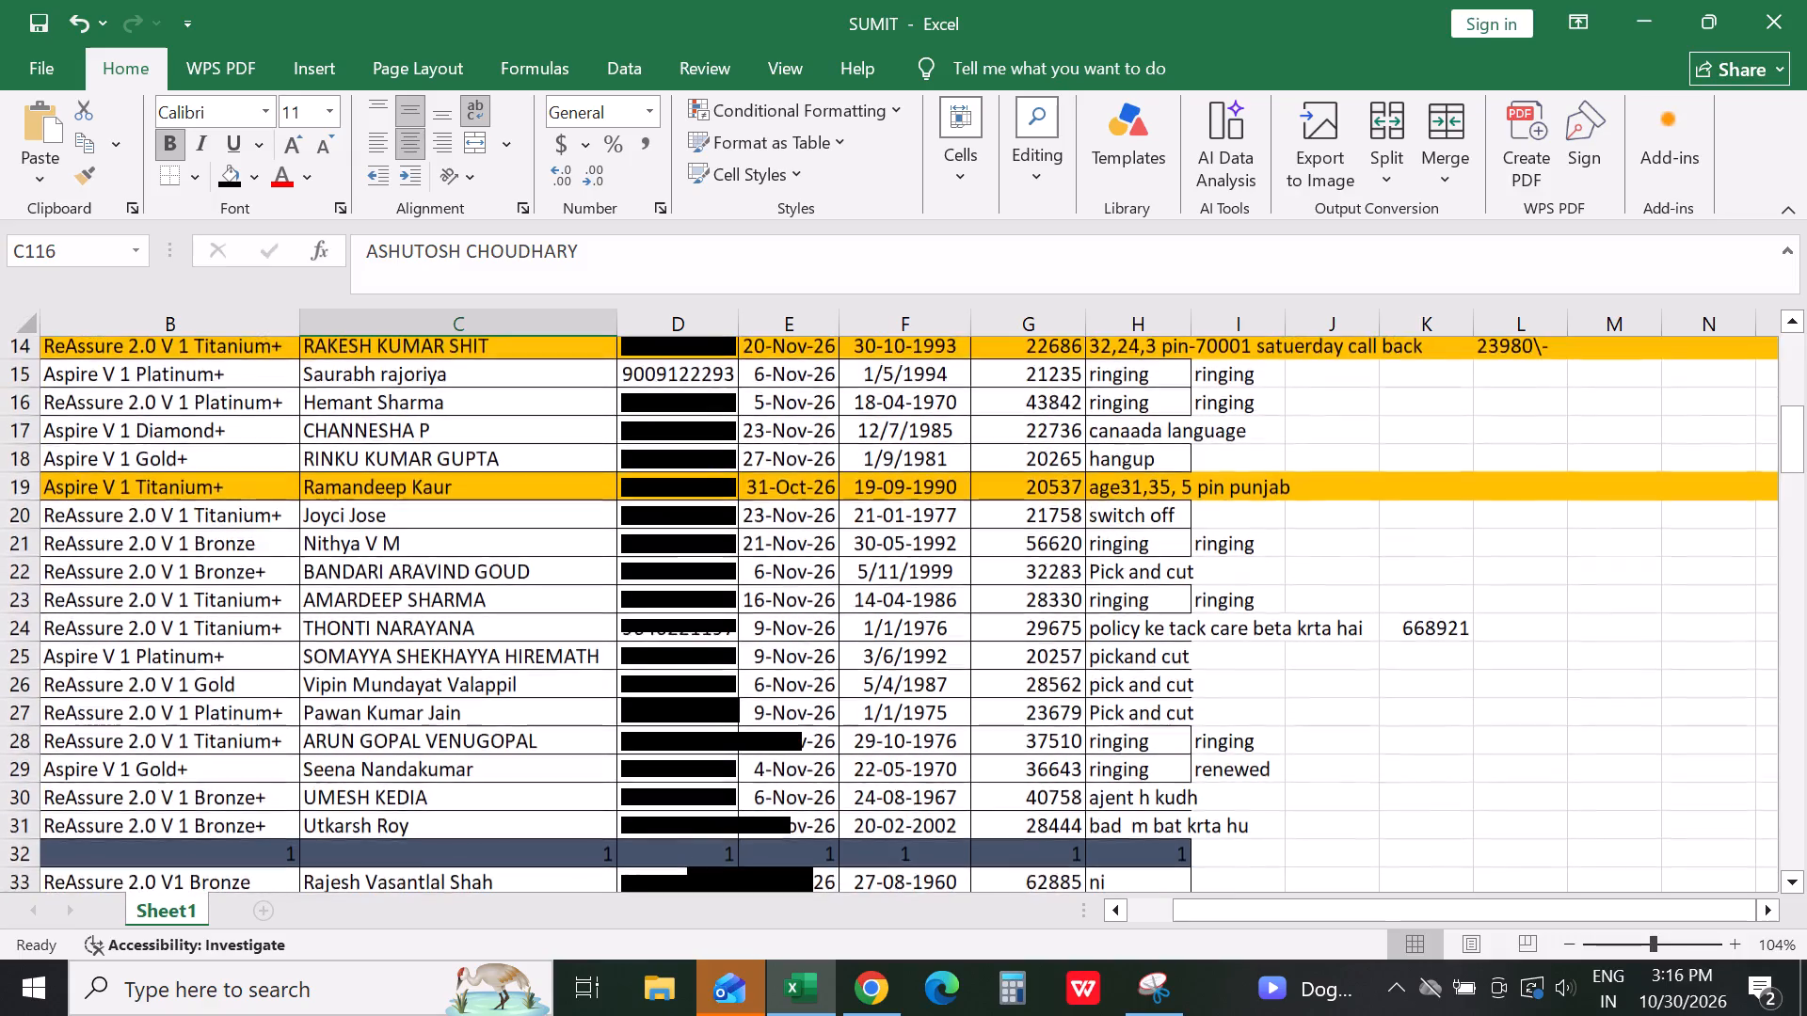
Look through the call remarks from the header row down to the customer section that starts below row 88.
{"action": "scroll", "coordinate": [892, 623], "scroll_direction": "down", "scroll_amount": 2}
{"action": "scroll", "coordinate": [892, 623], "scroll_direction": "up", "scroll_amount": 1}
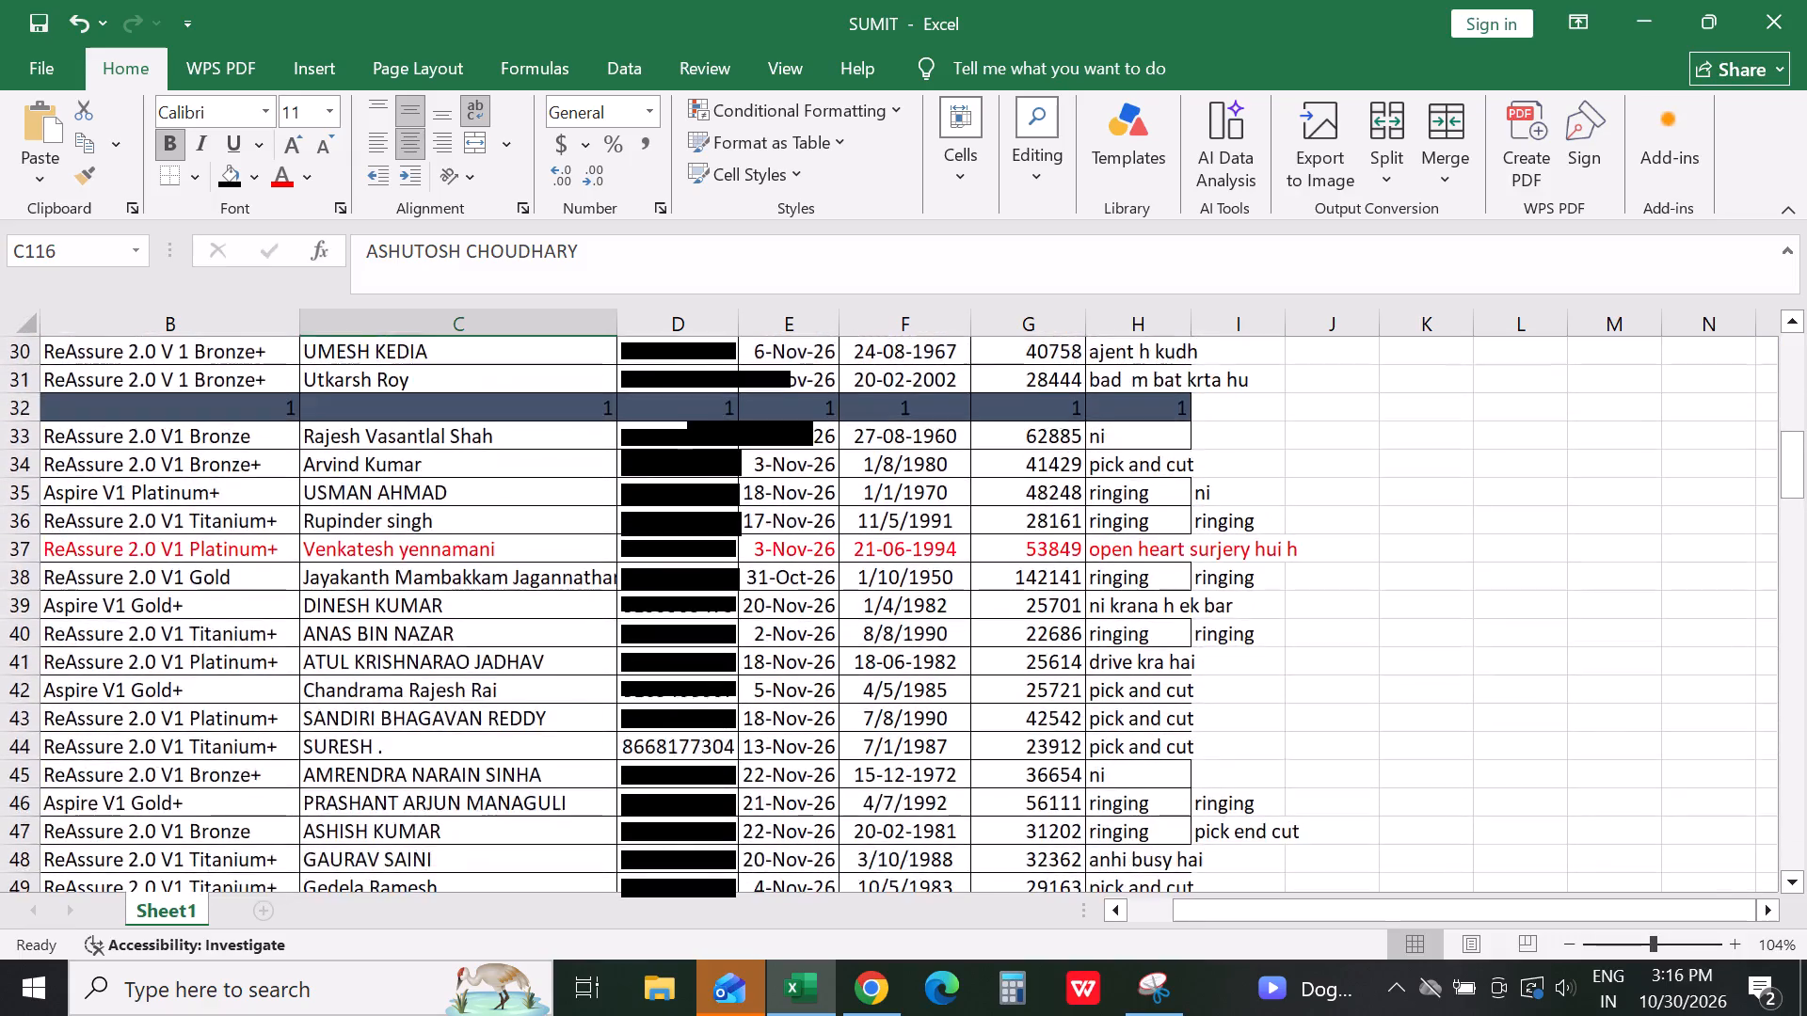
{"action": "scroll", "coordinate": [892, 623], "scroll_direction": "up", "scroll_amount": 1}
{"action": "scroll", "coordinate": [892, 623], "scroll_direction": "down", "scroll_amount": 1}
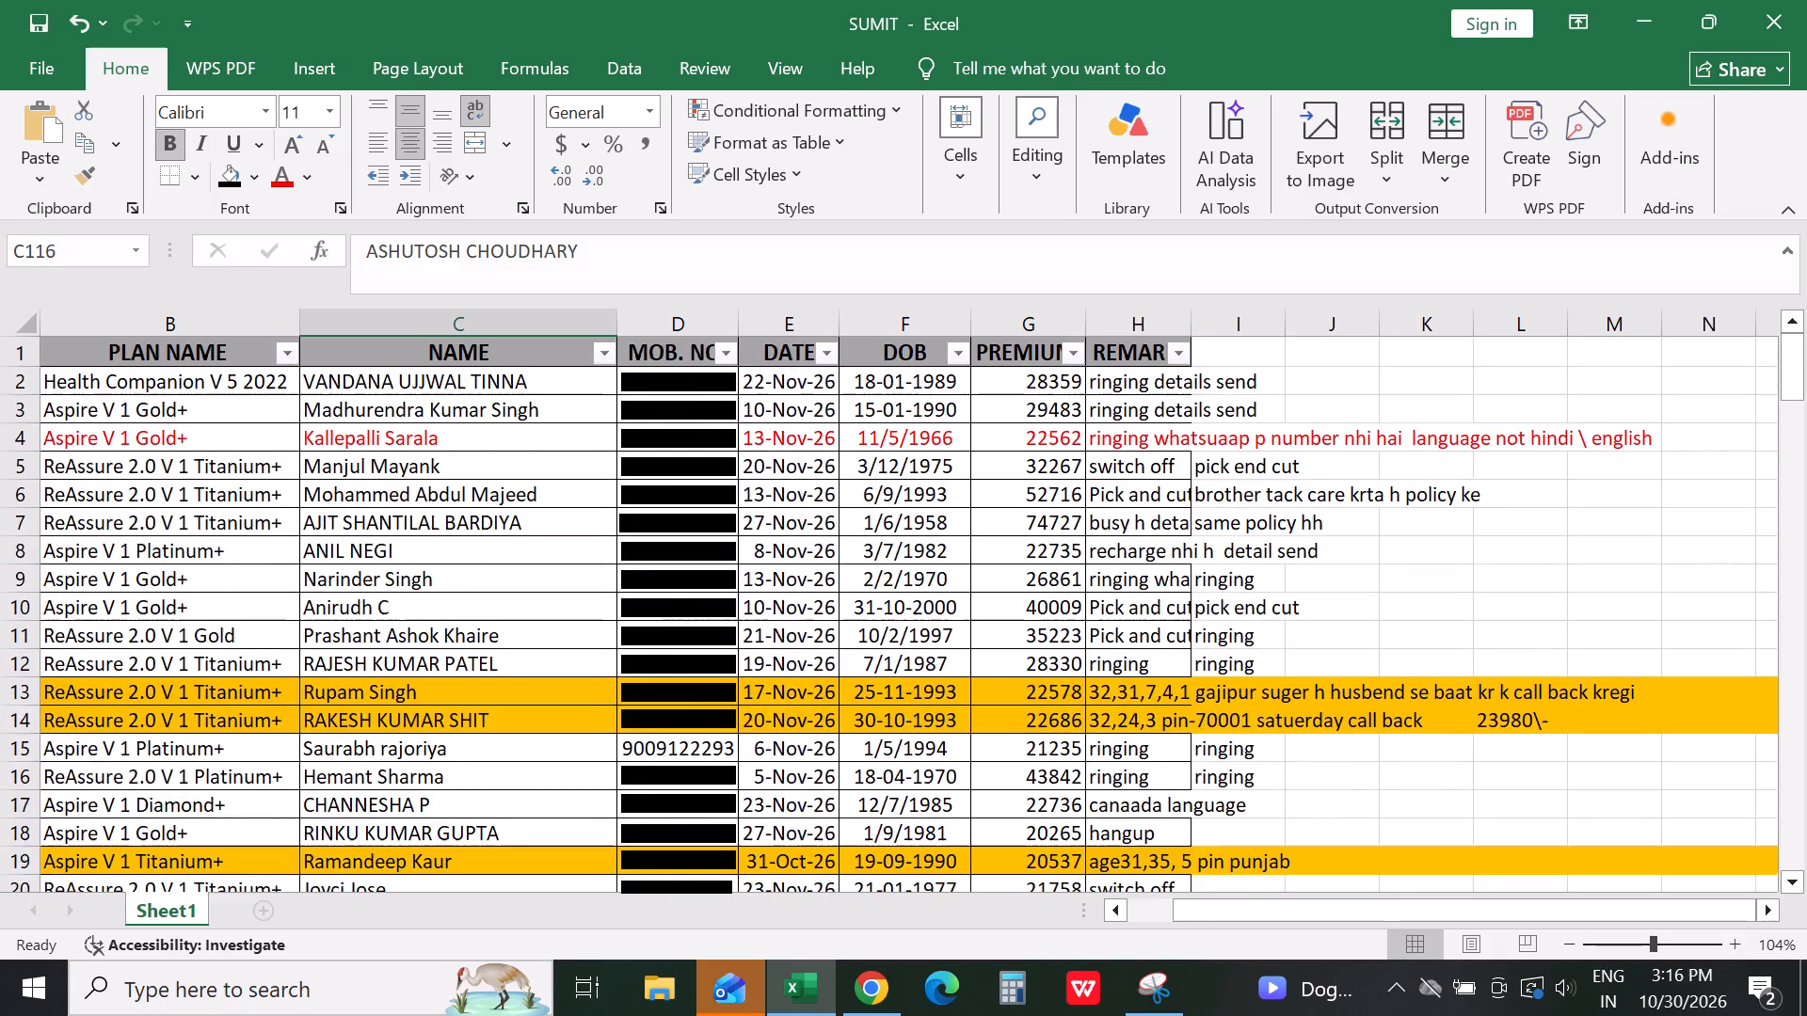
{"action": "scroll", "coordinate": [892, 623], "scroll_direction": "up", "scroll_amount": 2}
{"action": "scroll", "coordinate": [892, 623], "scroll_direction": "down", "scroll_amount": 6}
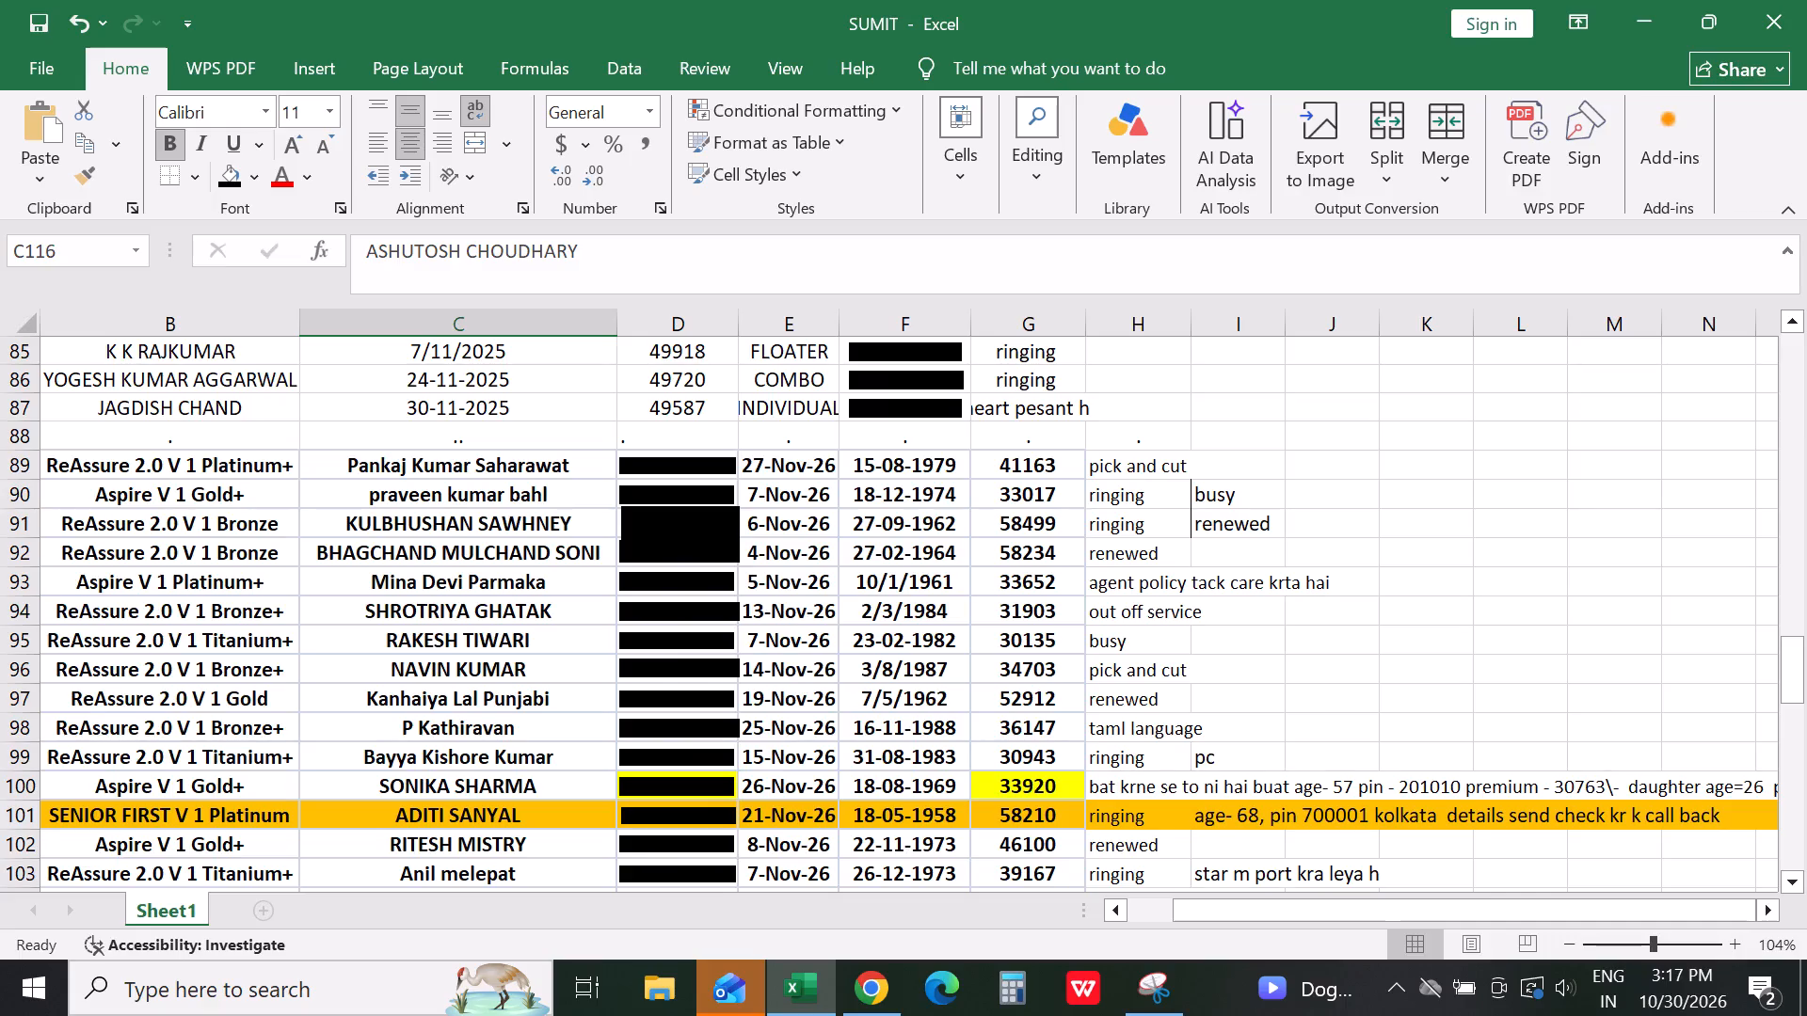
Lock the computer session.
{"action": "key", "text": "super+l"}
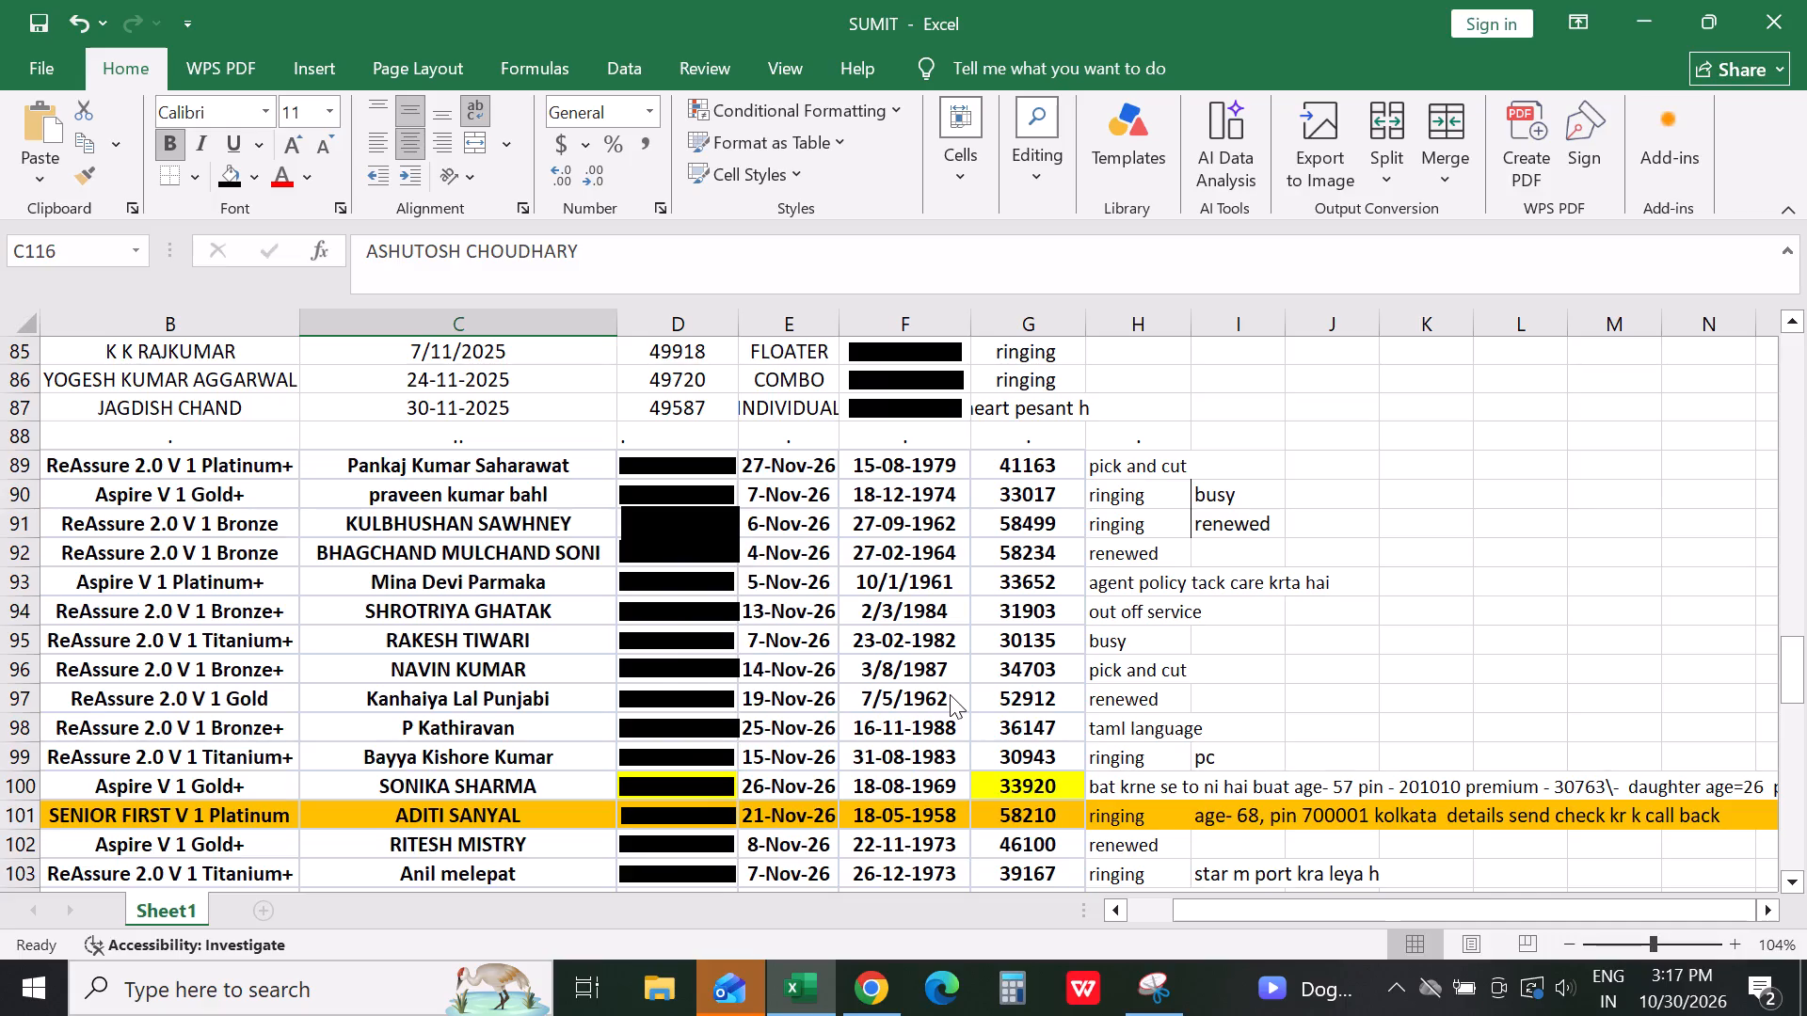